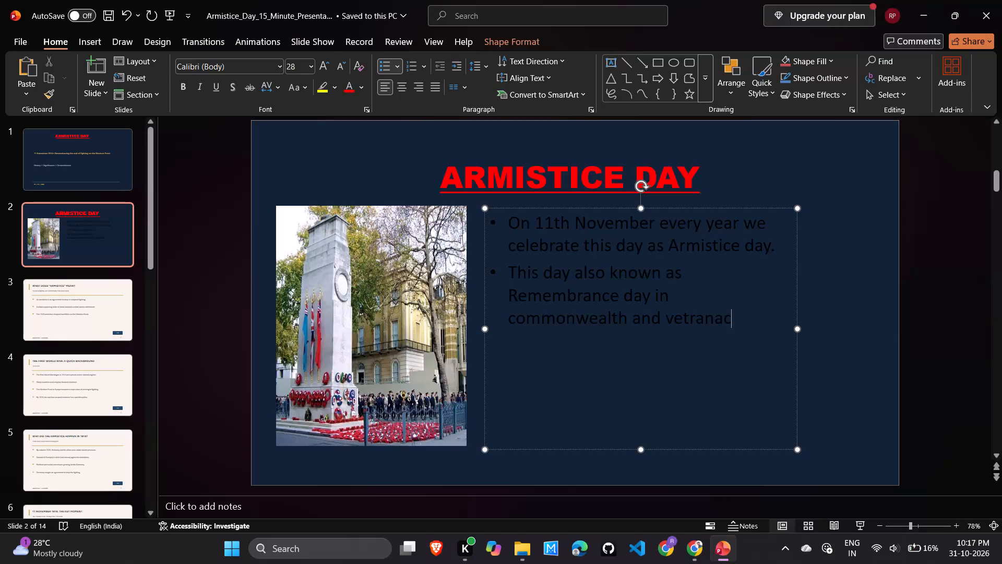
# Correct the misspelled last word of slide 2's second bullet and continue the text as "veterans day in".
pyautogui.press('BackSpace')
pyautogui.press('BackSpace')
pyautogui.press('BackSpace')
pyautogui.press('BackSpace')
pyautogui.press('BackSpace')
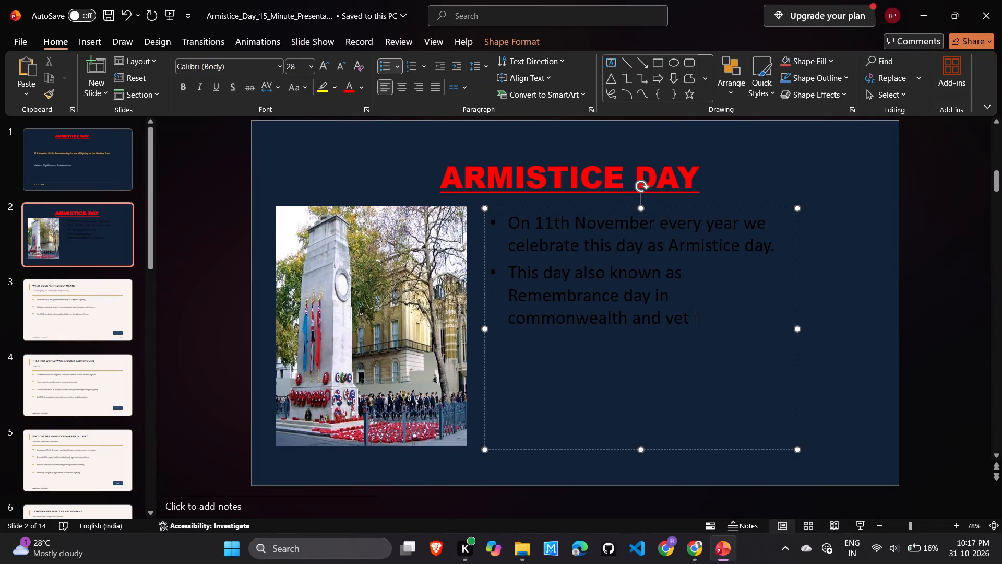
pyautogui.write('eran')
pyautogui.write('s da')
pyautogui.press('y')
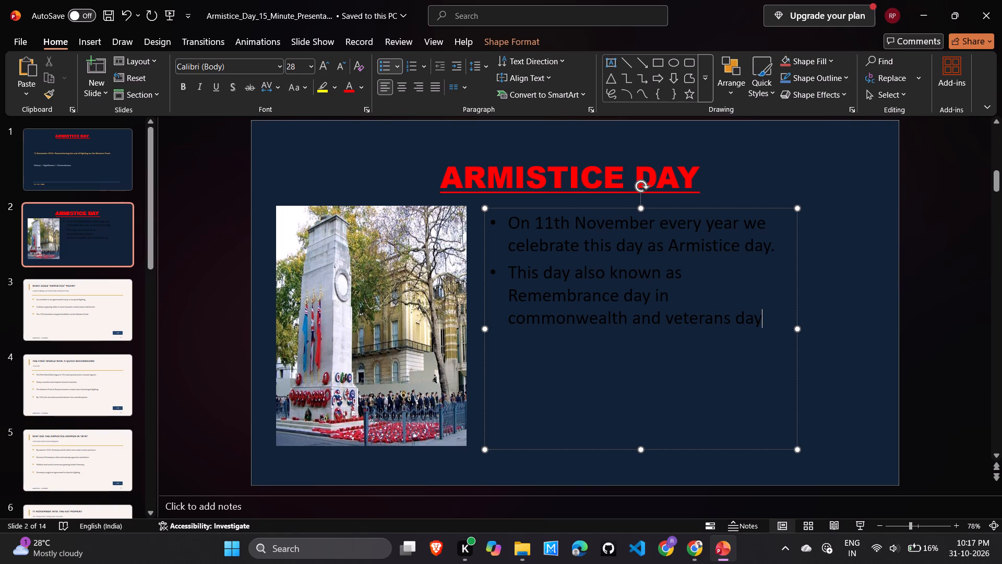
pyautogui.write('in')
pyautogui.press('space')
pyautogui.press('BackSpace')
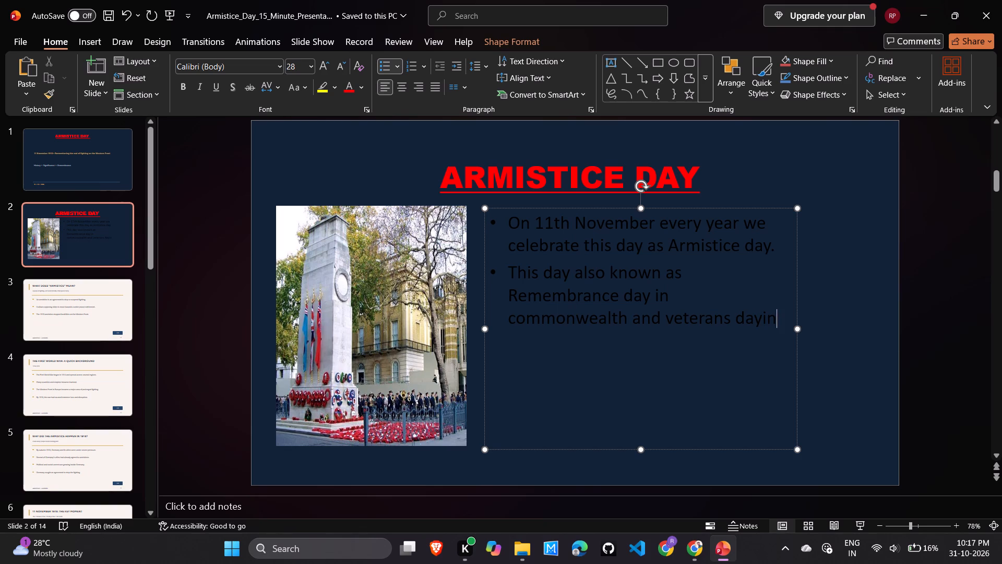
pyautogui.press('BackSpace')
pyautogui.press('BackSpace')
pyautogui.press('space')
pyautogui.write('int')
pyautogui.press('space')
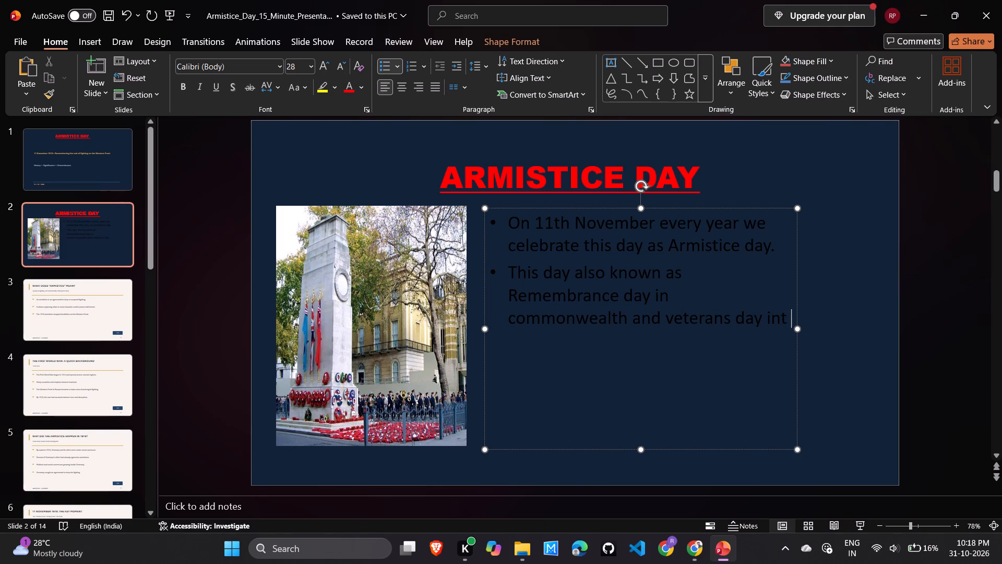
pyautogui.press('BackSpace')
pyautogui.press('BackSpace')
pyautogui.press('Return')
pyautogui.press('BackSpace')
pyautogui.press('BackSpace')
pyautogui.press('space')
# Complete the second bullet with "united states.", consulting the Armistice Day Wikipedia article in Chrome, and start a new bullet.
pyautogui.write('us')
pyautogui.press('BackSpace')
pyautogui.write('nited')
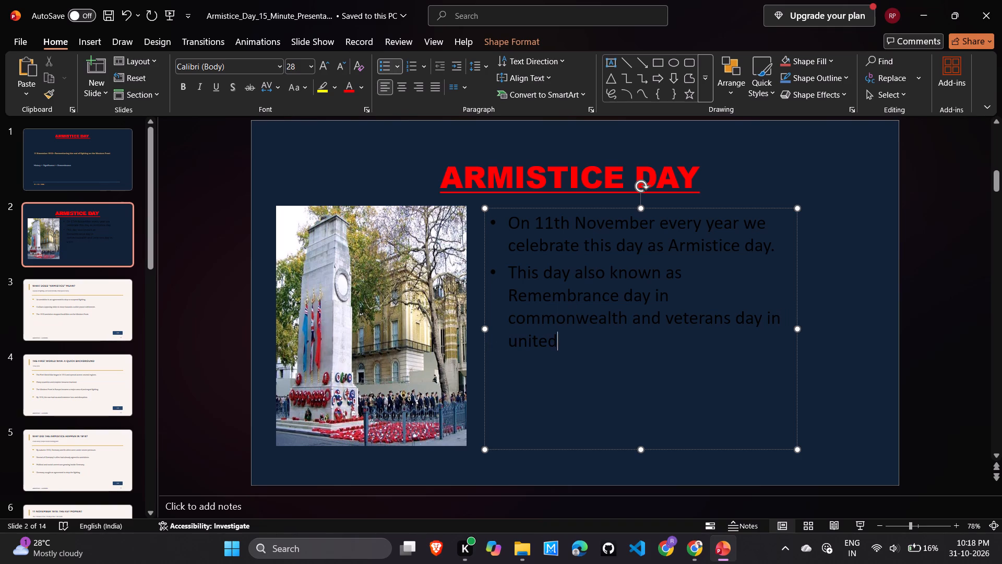
pyautogui.click(683, 563)
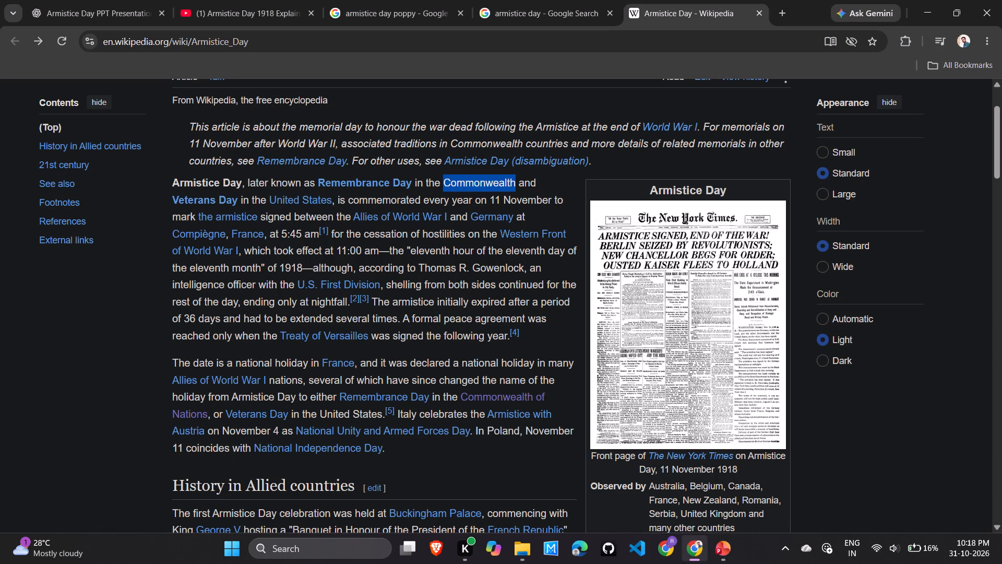
pyautogui.click(732, 560)
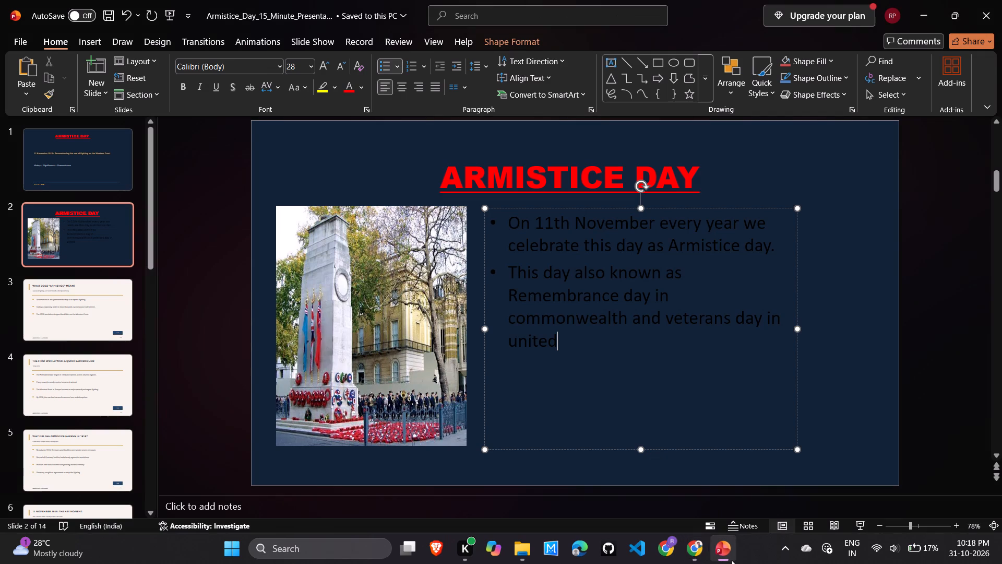
pyautogui.press('BackSpace')
pyautogui.press('BackSpace')
pyautogui.press('BackSpace')
pyautogui.press('BackSpace')
pyautogui.write('ite')
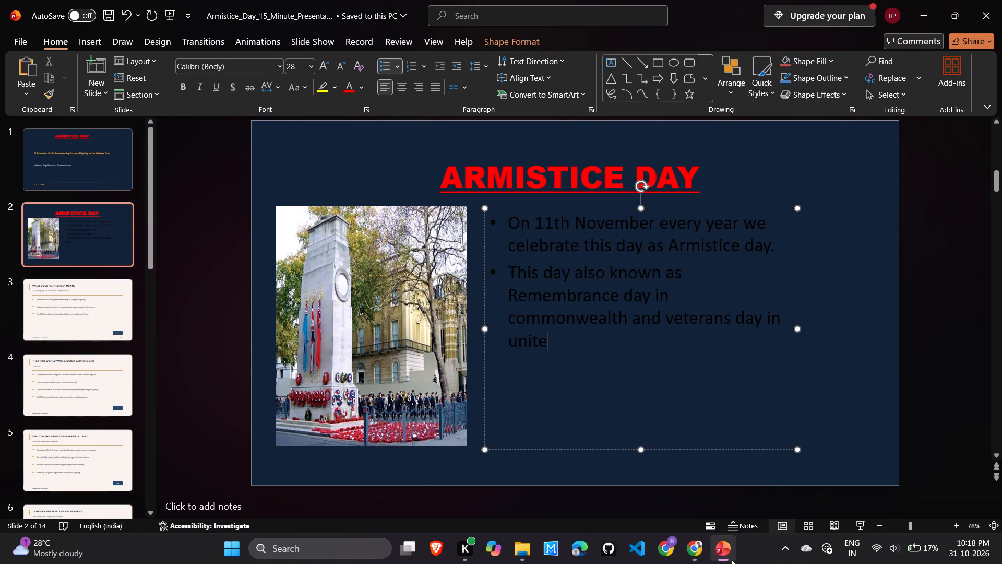
pyautogui.write('d sy')
pyautogui.press('BackSpace')
pyautogui.write('ta')
pyautogui.write('tes')
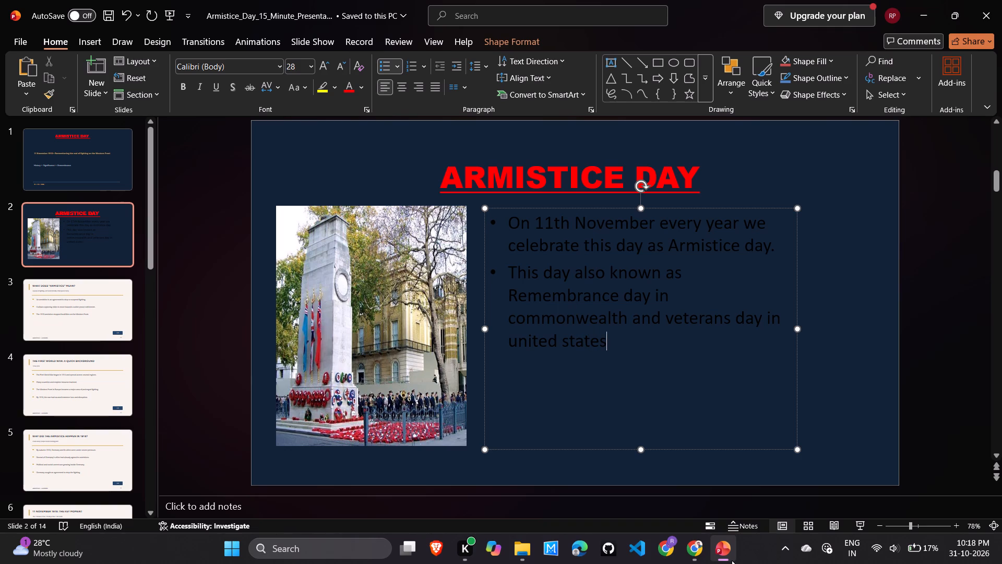
pyautogui.click(700, 548)
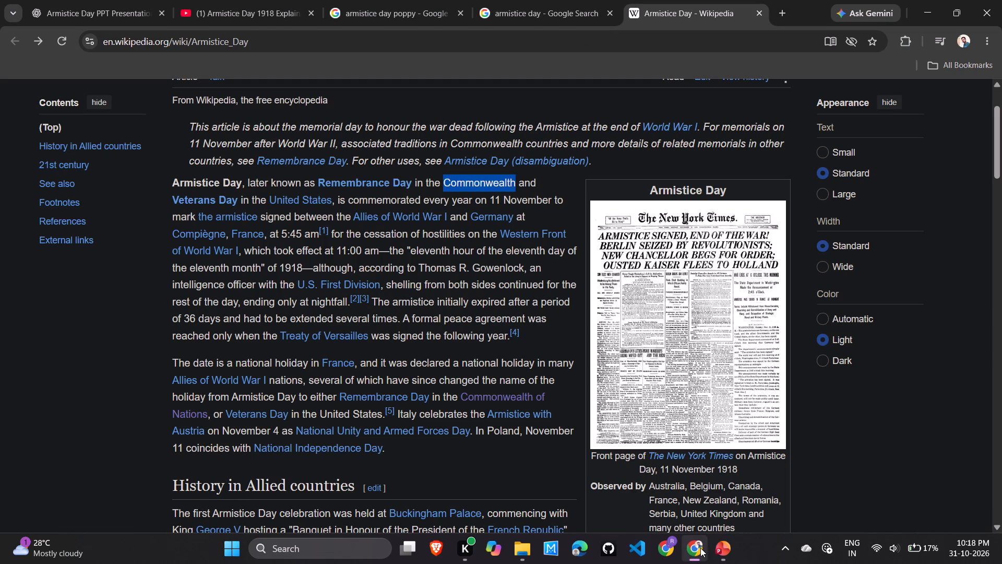
pyautogui.click(732, 561)
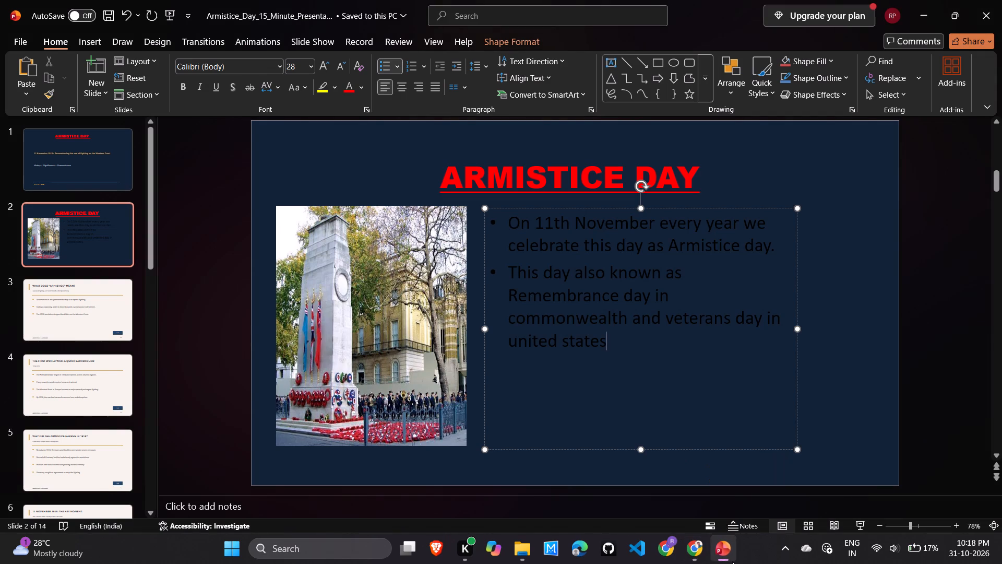
pyautogui.press('.')
pyautogui.press('Return')
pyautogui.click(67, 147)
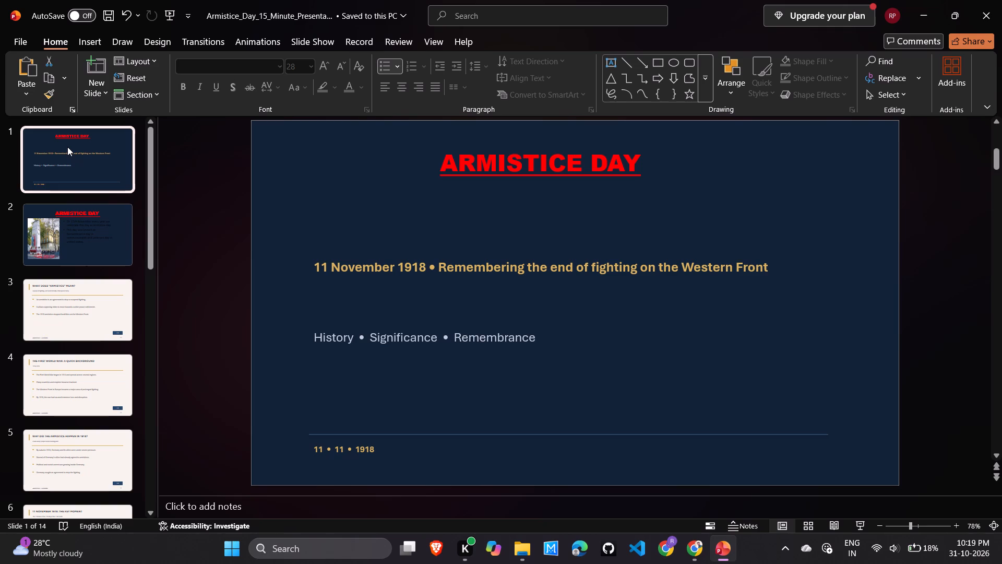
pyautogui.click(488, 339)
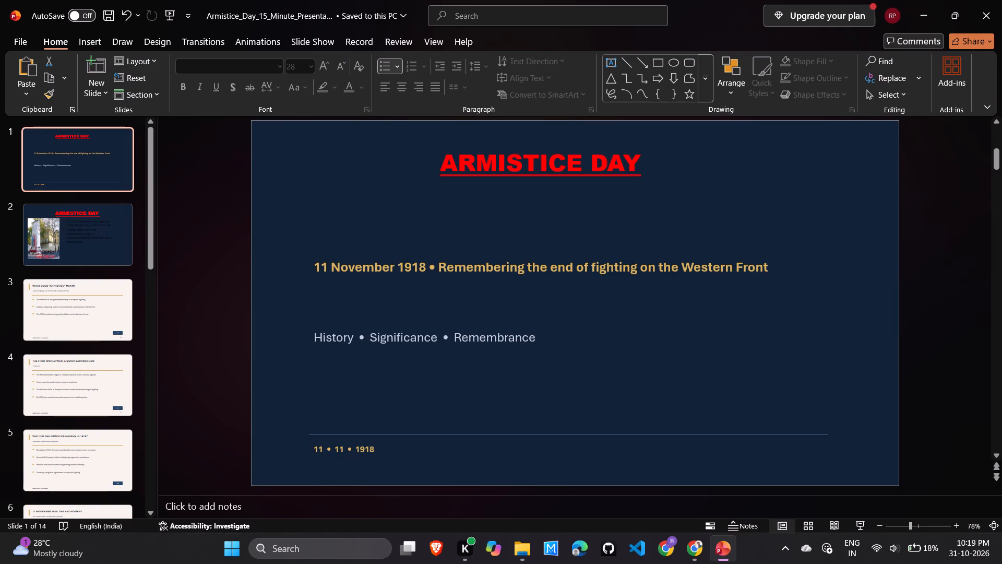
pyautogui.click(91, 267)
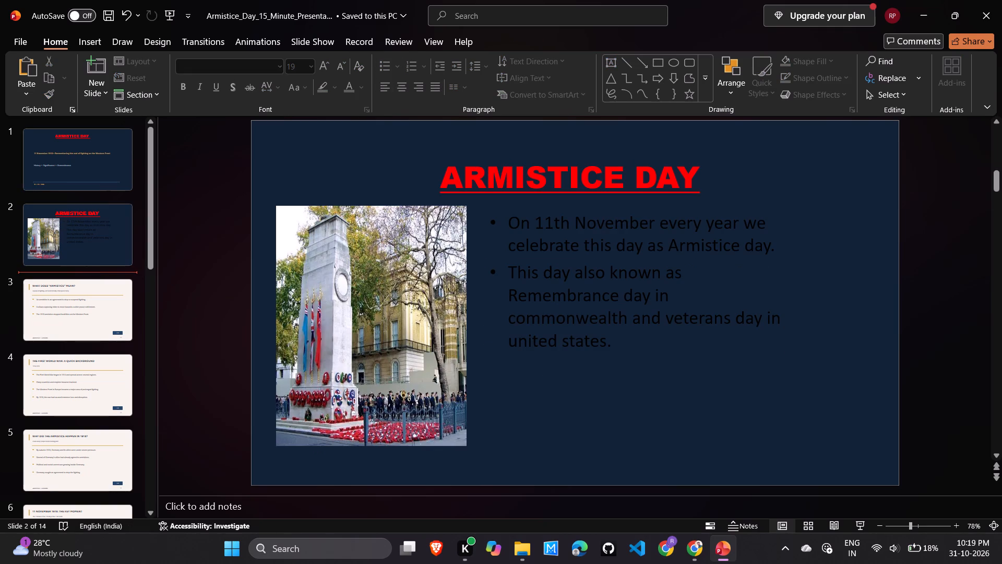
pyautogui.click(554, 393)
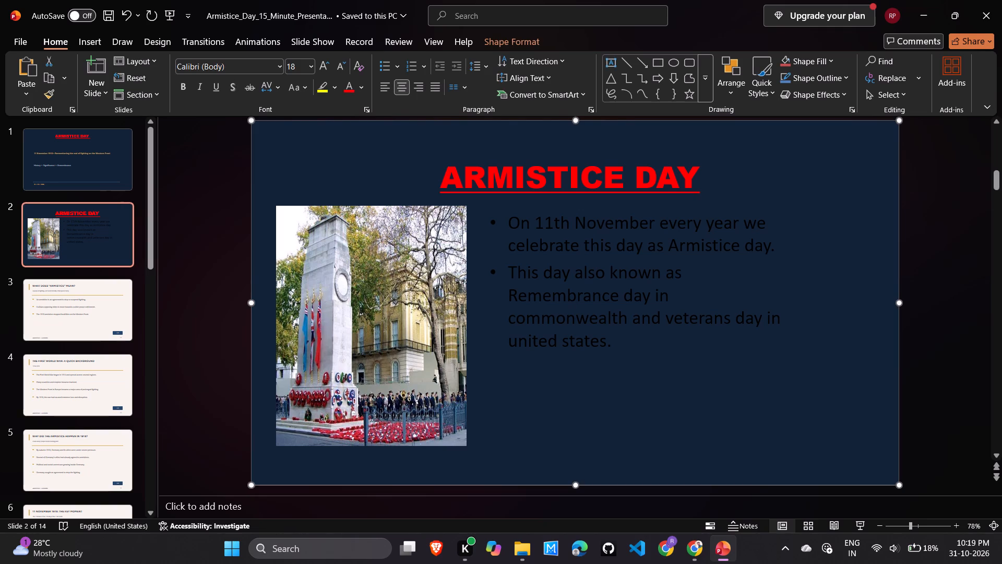
# Copy the New York Times front-page image from the Armistice Day Wikipedia article in Chrome and return to slide 2 in PowerPoint.
pyautogui.click(687, 561)
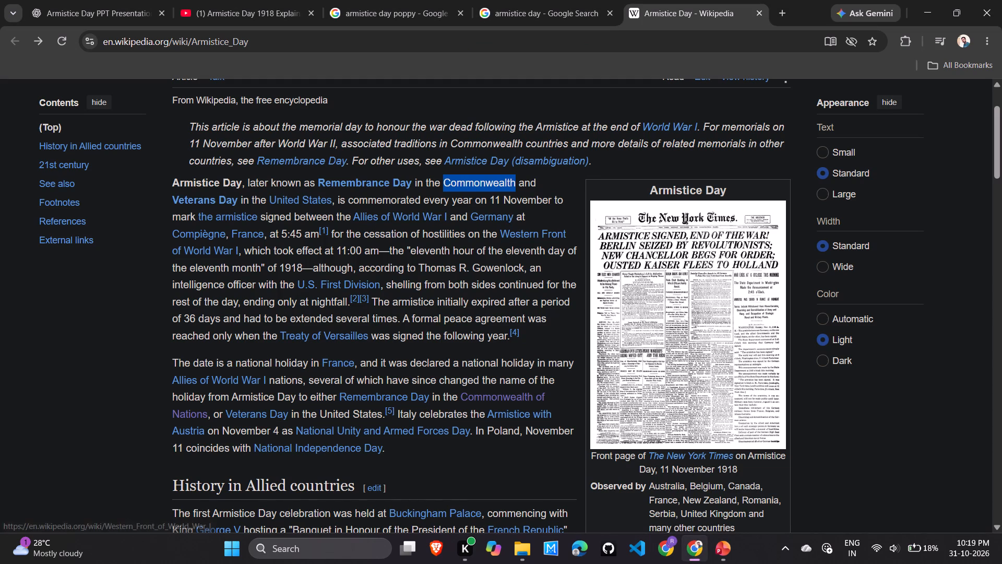
pyautogui.scroll(-1, 654, 292)
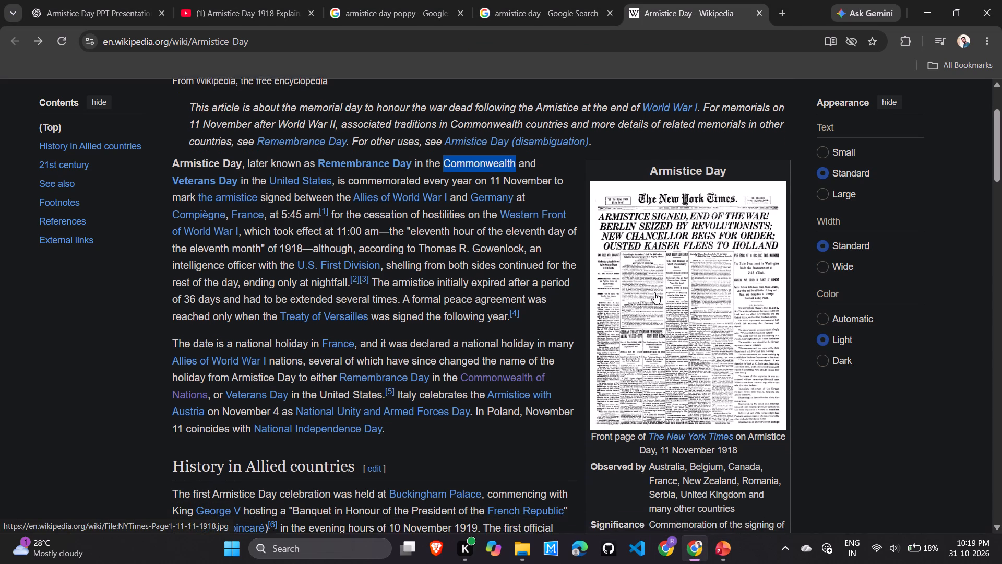
pyautogui.scroll(-1, 654, 292)
pyautogui.rightClick(654, 292)
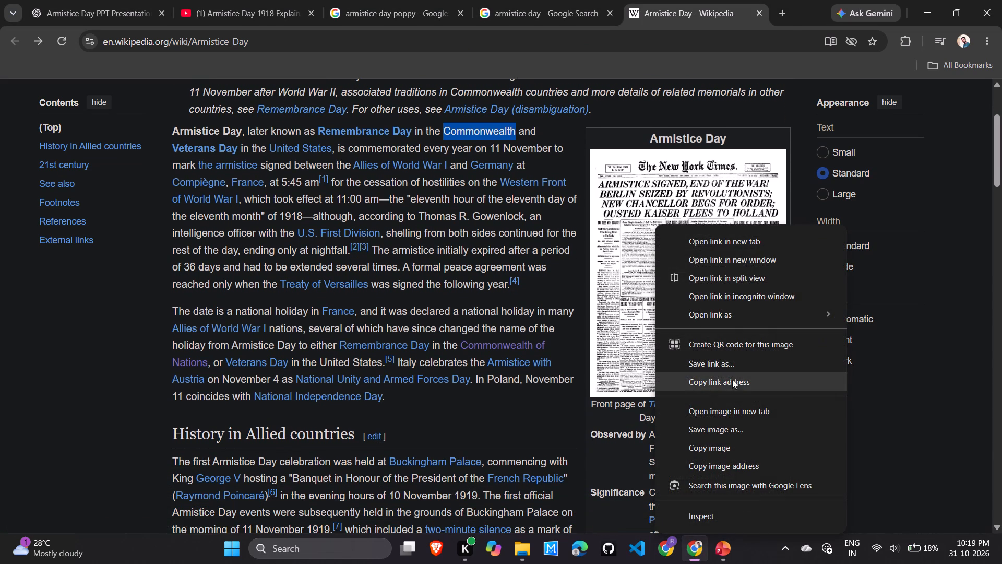
pyautogui.click(702, 451)
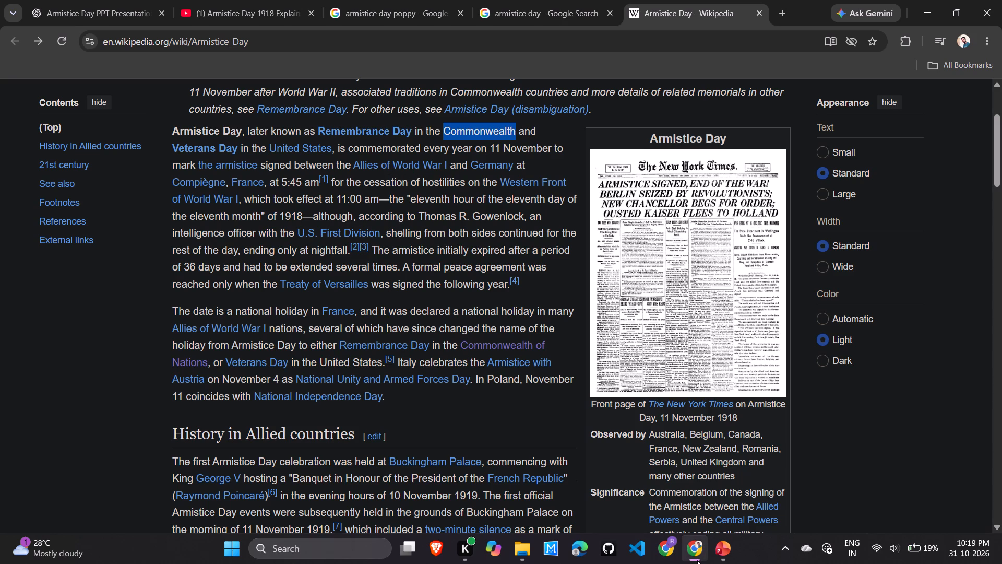
pyautogui.click(718, 548)
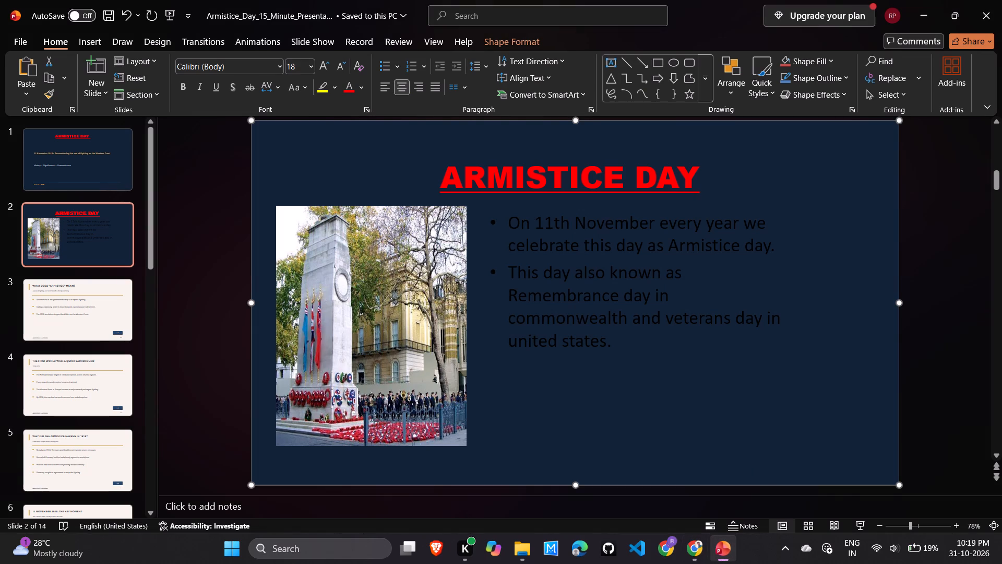
pyautogui.click(592, 383)
# Start a third bullet after "united states." on slide 2 in PowerPoint, after checking the Armistice Day Wikipedia article in Chrome.
pyautogui.click(696, 559)
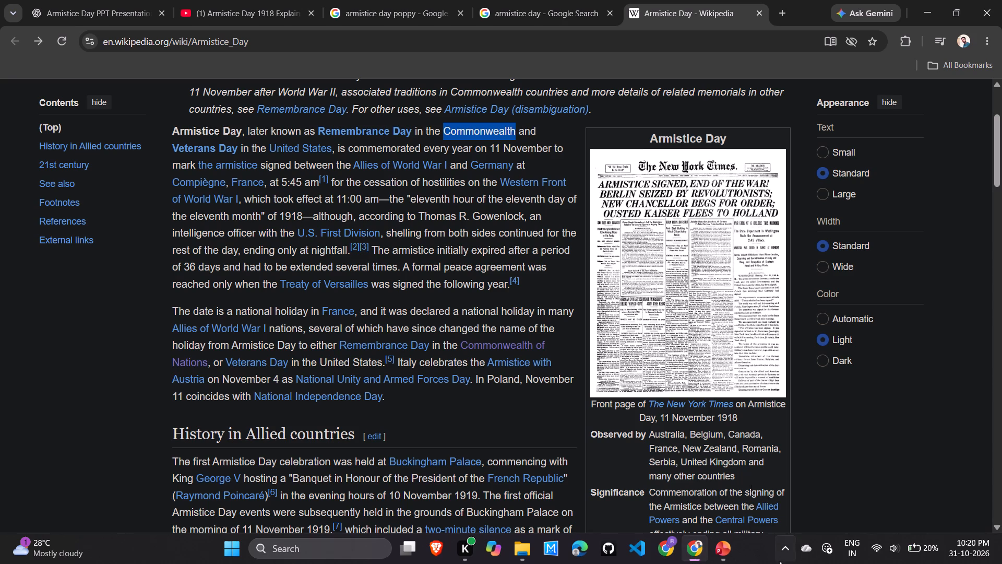
pyautogui.click(723, 546)
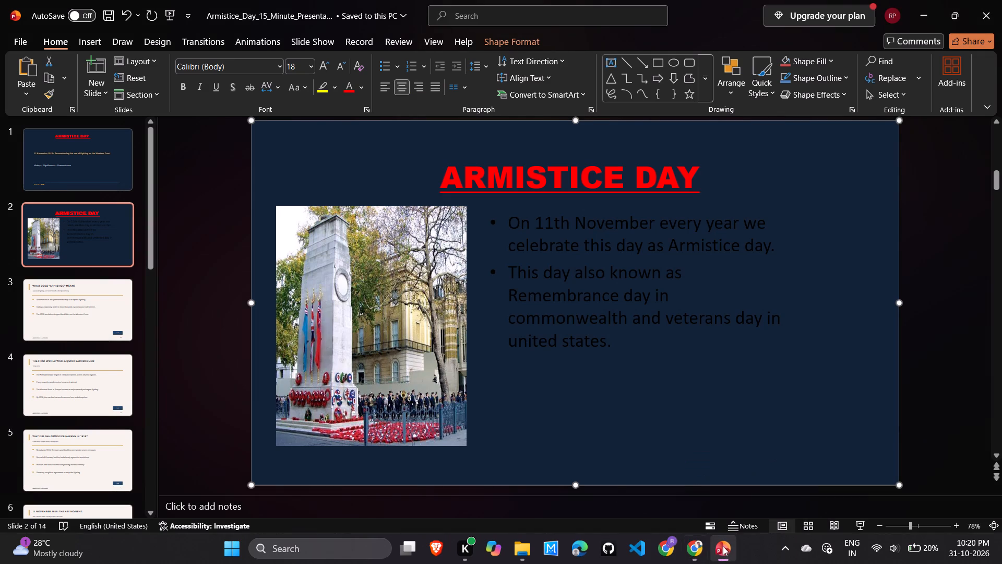
pyautogui.click(605, 344)
pyautogui.click(613, 344)
pyautogui.press('Return')
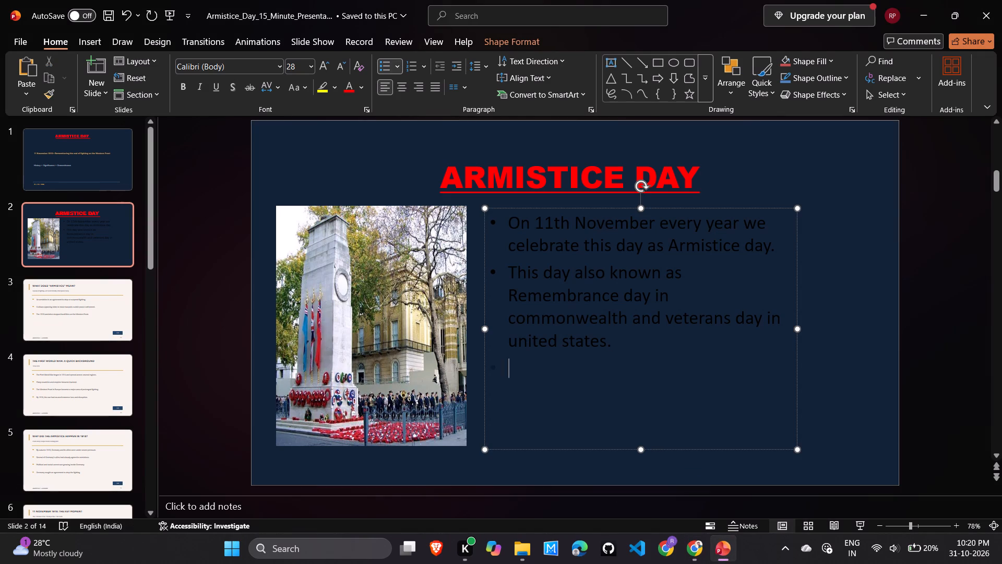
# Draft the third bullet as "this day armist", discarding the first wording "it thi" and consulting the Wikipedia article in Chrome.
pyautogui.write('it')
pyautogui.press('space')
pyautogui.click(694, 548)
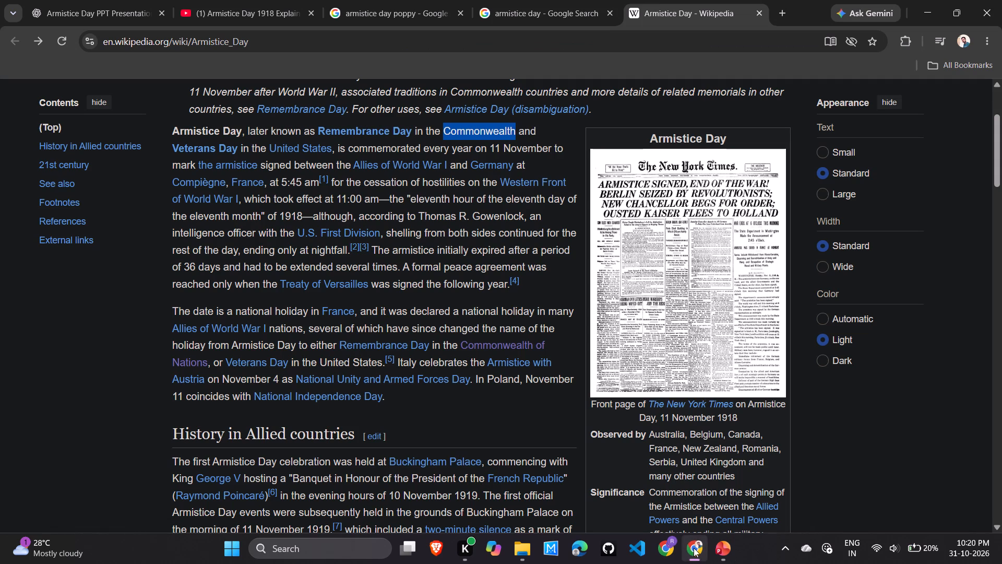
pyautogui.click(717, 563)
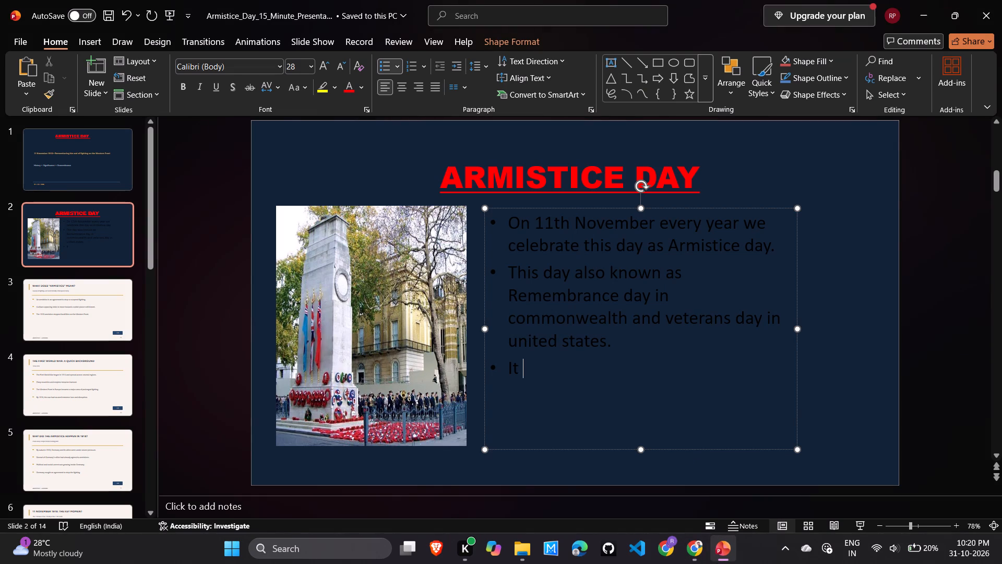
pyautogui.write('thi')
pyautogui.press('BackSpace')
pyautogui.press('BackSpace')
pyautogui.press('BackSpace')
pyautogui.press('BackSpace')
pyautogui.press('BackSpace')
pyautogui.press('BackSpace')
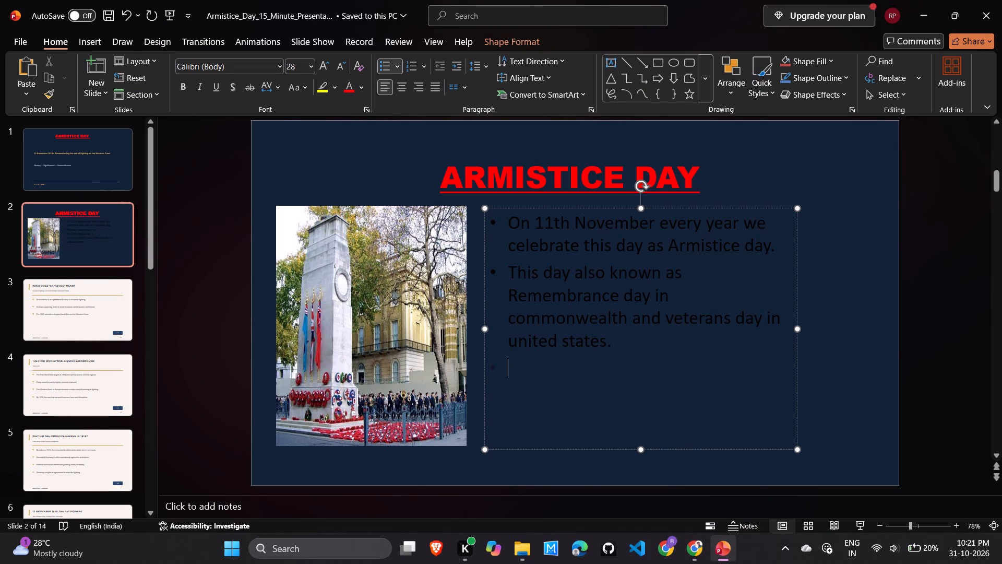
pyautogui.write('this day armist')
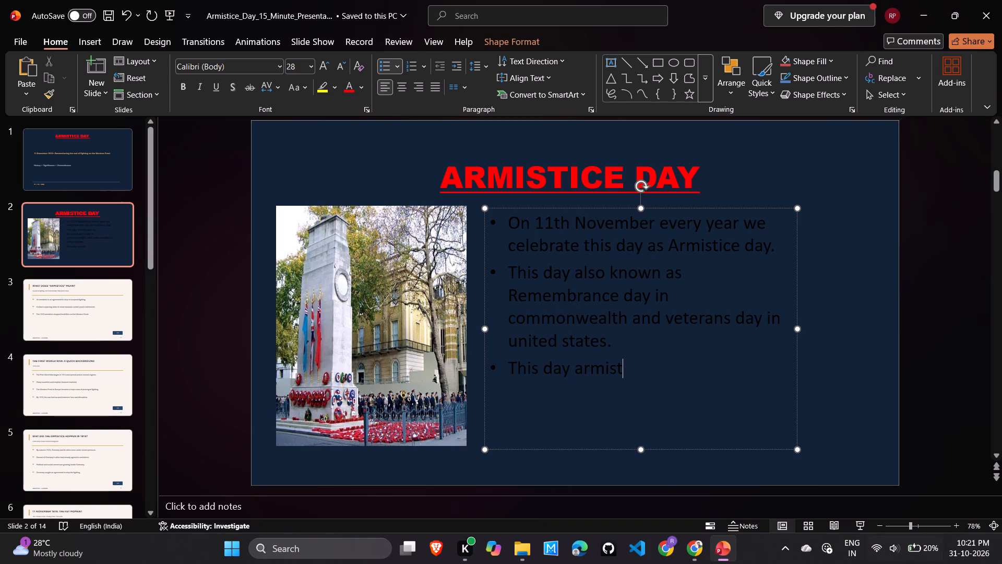
# Replace the third bullet's draft in PowerPoint with the Wikipedia passage from "mark the armistice signed between" to "at 5:45 am", copied in Chrome.
pyautogui.click(701, 555)
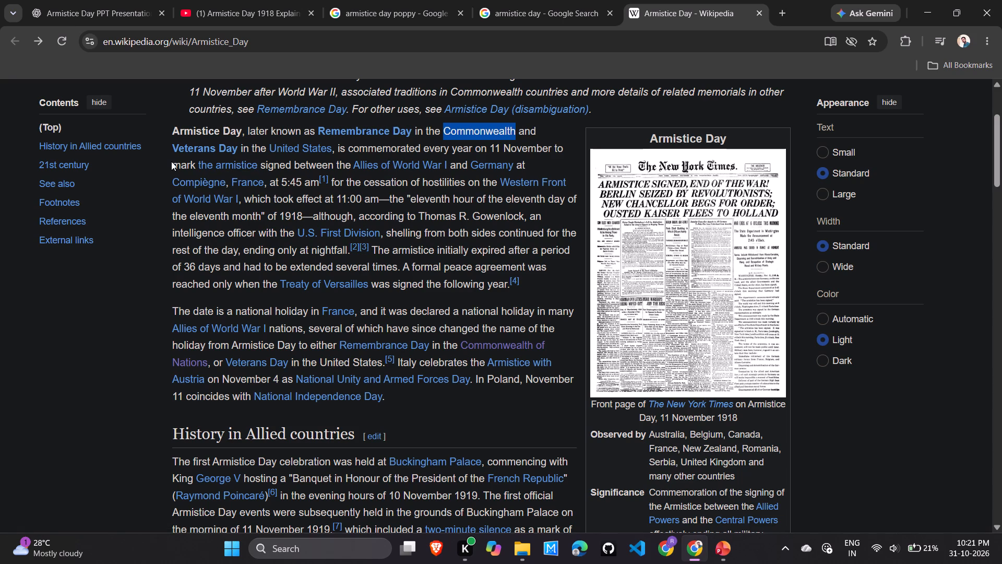
pyautogui.moveTo(173, 163); pyautogui.dragTo(432, 165)
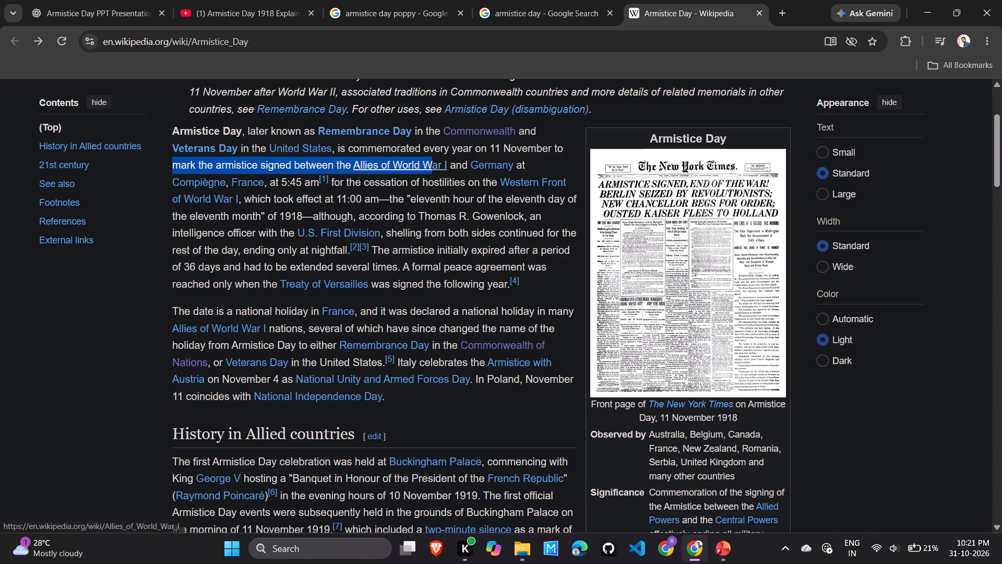
pyautogui.moveTo(432, 165); pyautogui.dragTo(503, 169)
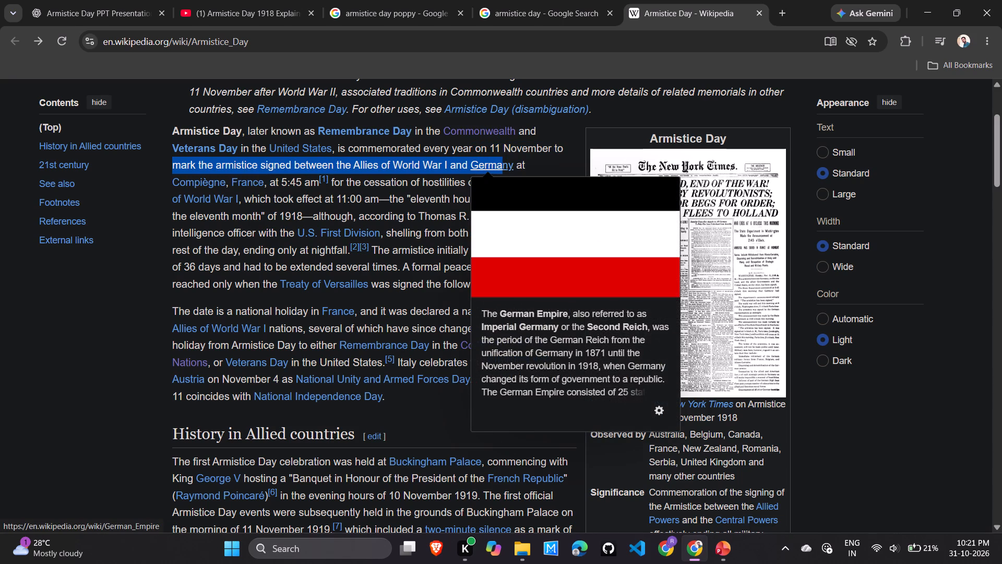
pyautogui.moveTo(503, 169); pyautogui.dragTo(307, 185)
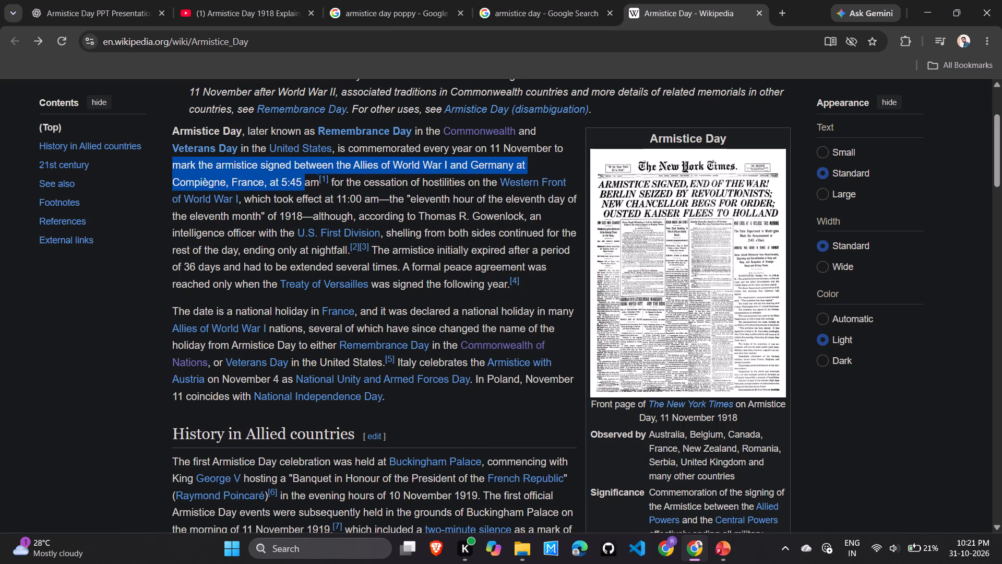
pyautogui.moveTo(307, 185); pyautogui.dragTo(265, 180)
pyautogui.moveTo(265, 180); pyautogui.dragTo(316, 185)
pyautogui.hotkey('ctrl', 'c')
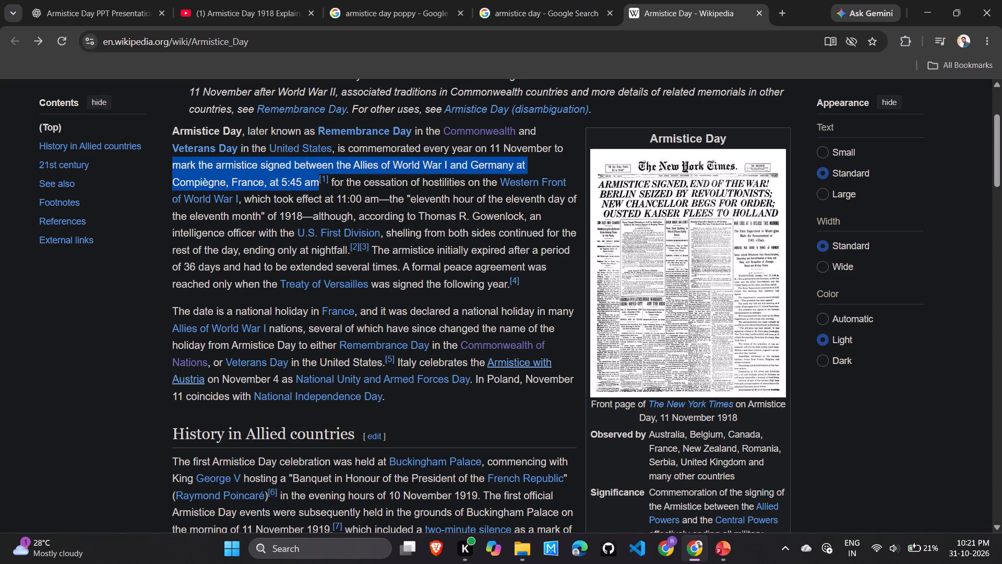
pyautogui.click(714, 551)
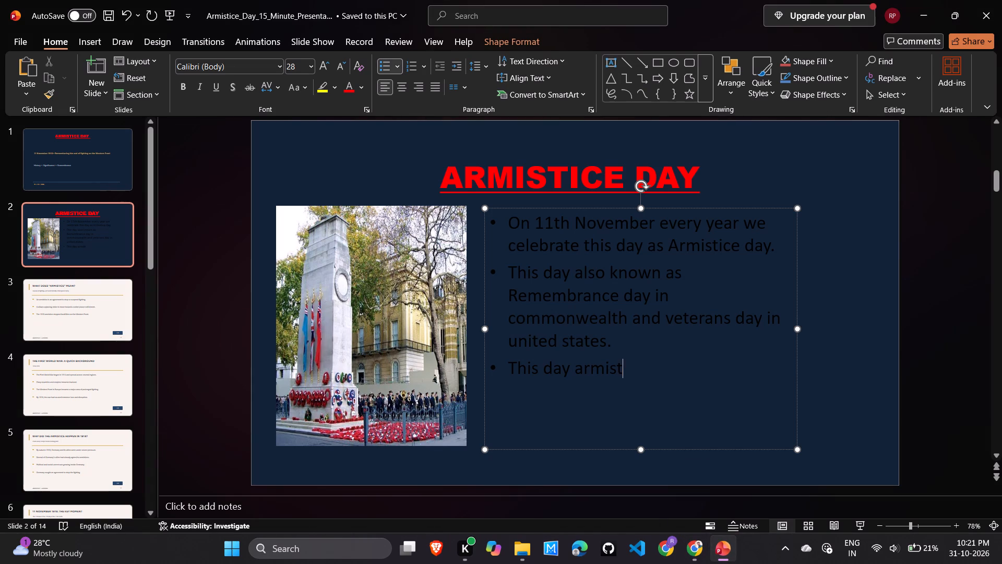
pyautogui.moveTo(626, 367); pyautogui.dragTo(516, 360)
pyautogui.hotkey('ctrl', 'v')
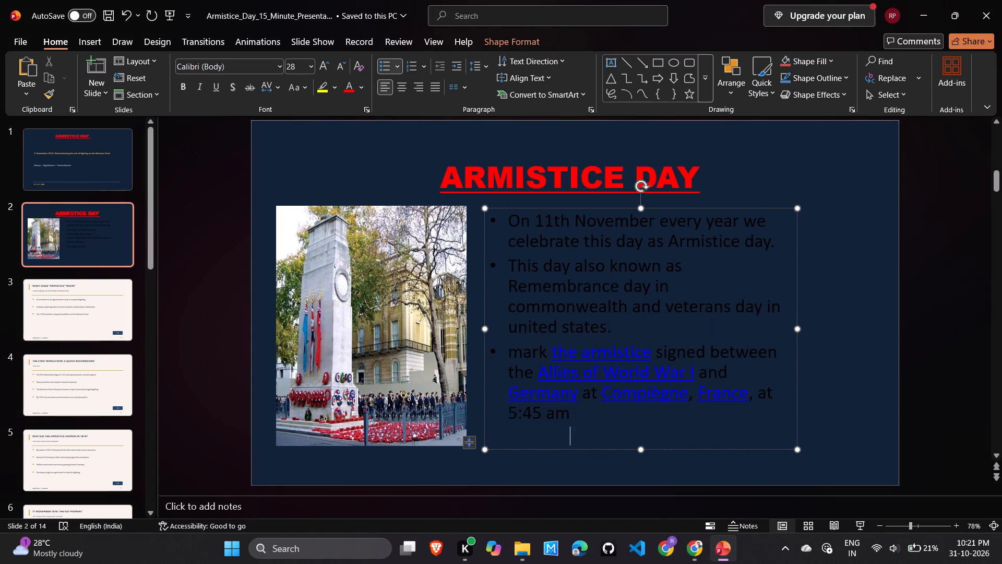
# Remove the hyperlink from "the armistice" in slide 2's third bullet, keeping the word "armistice" spelled in full.
pyautogui.scroll(1, 585, 367)
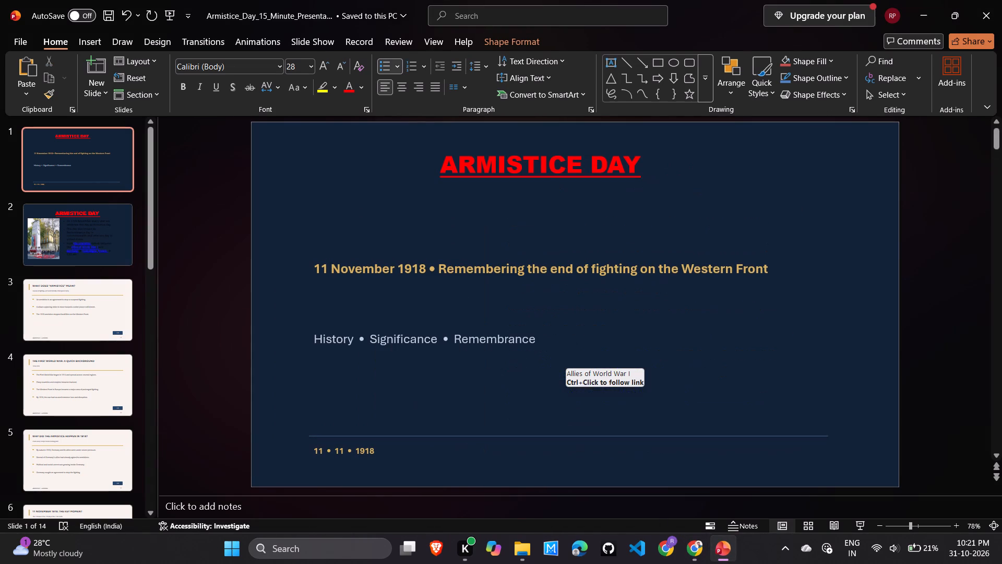
pyautogui.scroll(1, 585, 367)
pyautogui.scroll(-1, 585, 367)
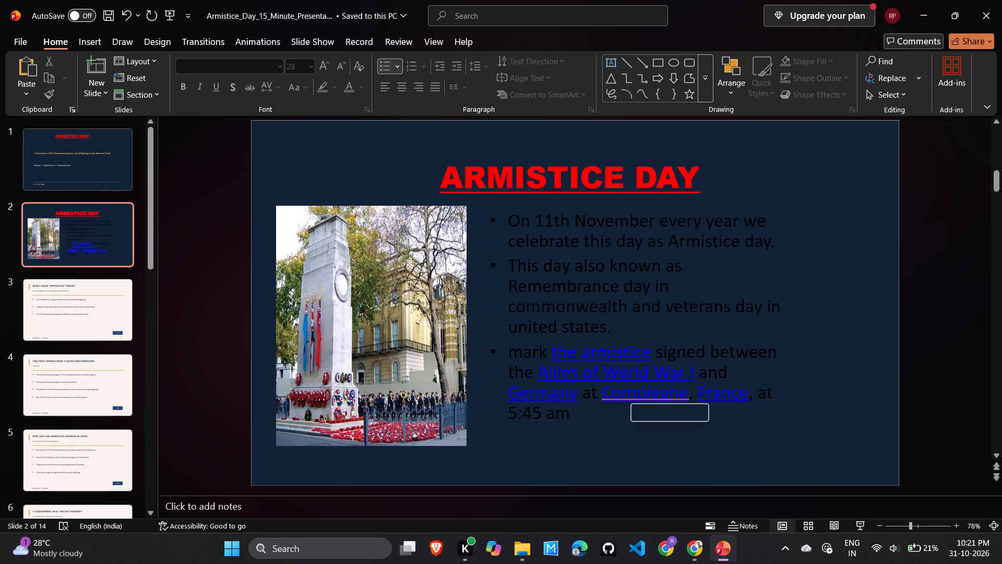
pyautogui.click(629, 426)
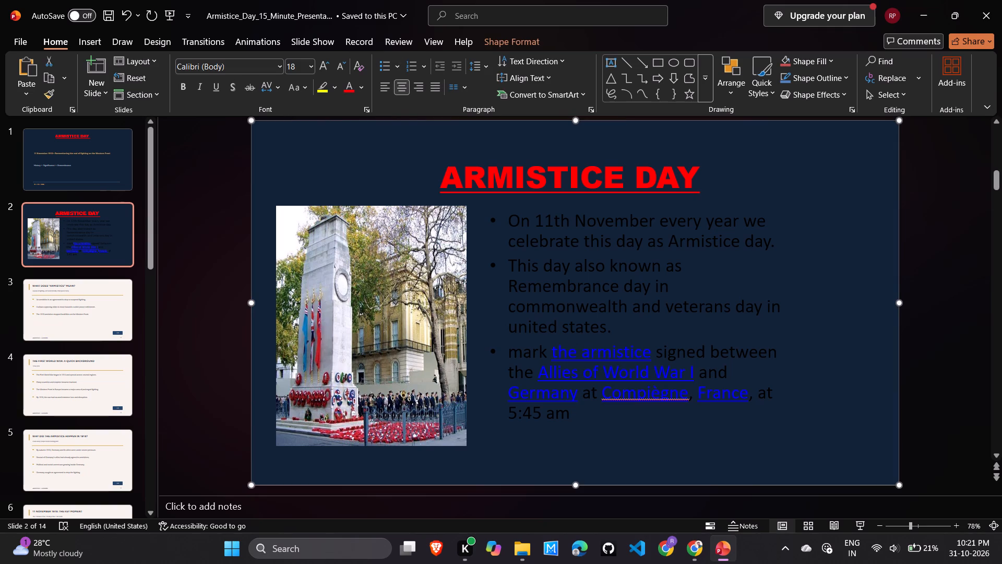
pyautogui.click(512, 356)
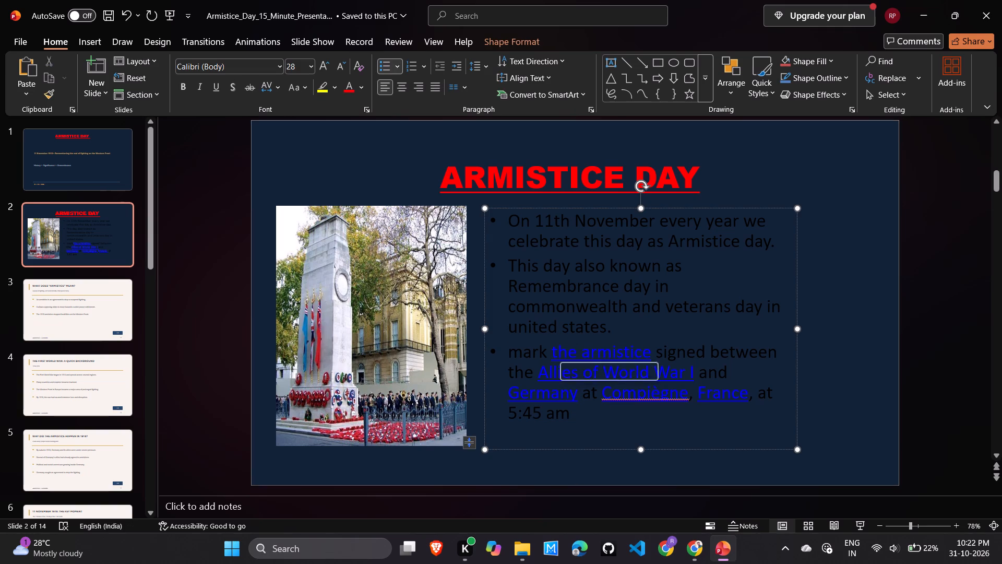
pyautogui.click(652, 352)
pyautogui.press('BackSpace')
pyautogui.press('BackSpace')
pyautogui.press('BackSpace')
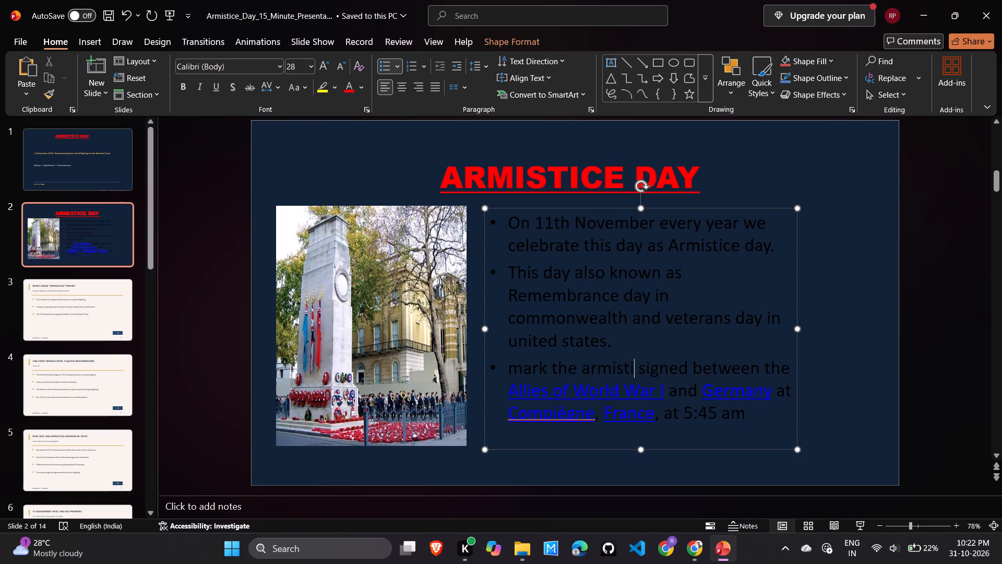
pyautogui.write('ce')
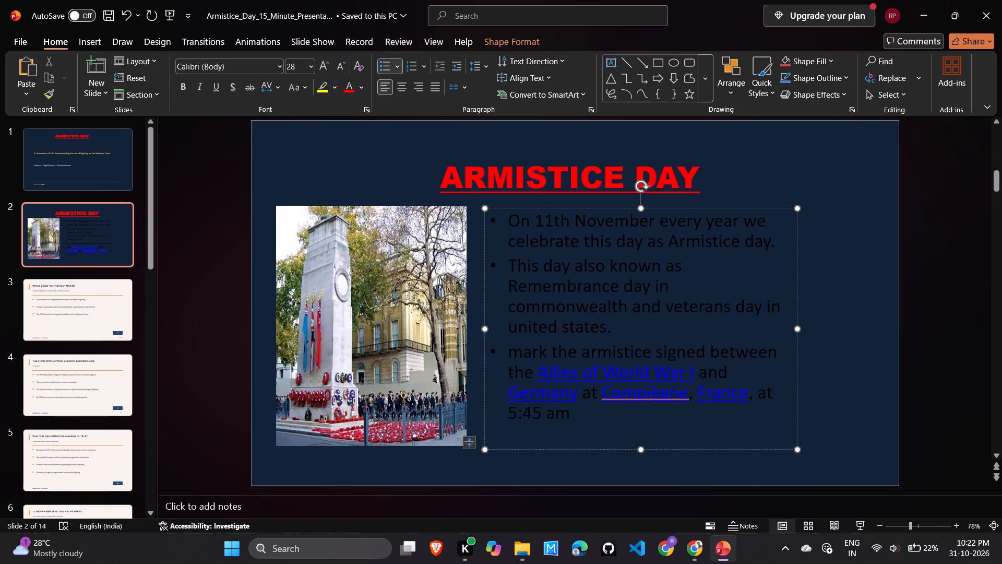
# Replace "mark" at the start of the third bullet with "At this day", checking the Wikipedia article in Chrome.
pyautogui.click(547, 353)
pyautogui.click(698, 556)
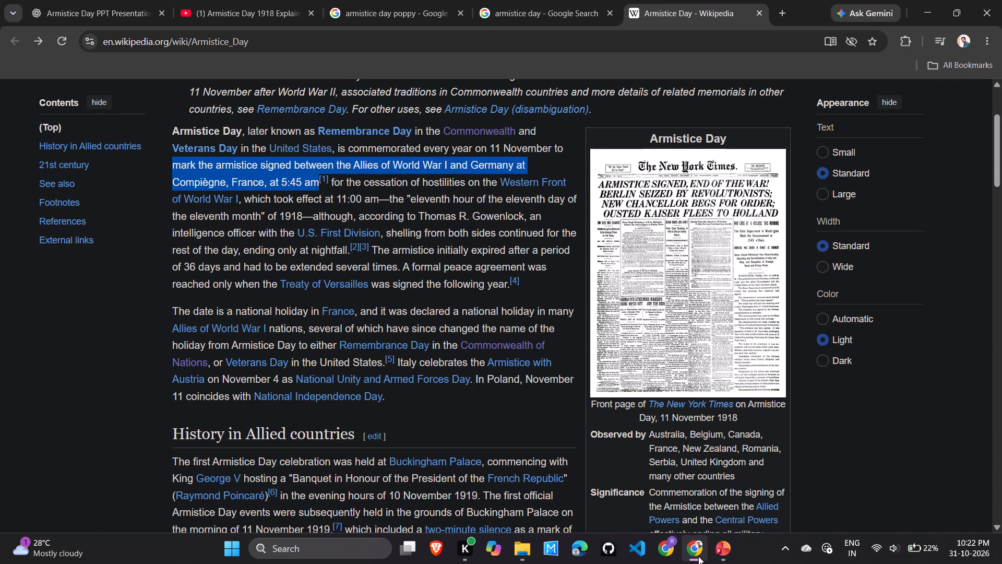
pyautogui.click(725, 550)
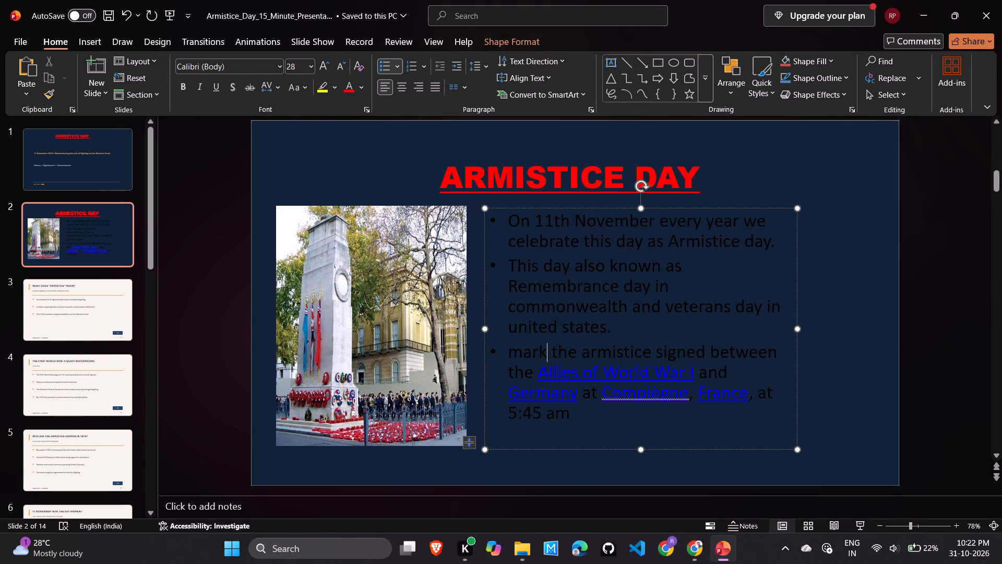
pyautogui.press('BackSpace')
pyautogui.press('BackSpace')
pyautogui.press('BackSpace')
pyautogui.press('BackSpace')
pyautogui.press('BackSpace')
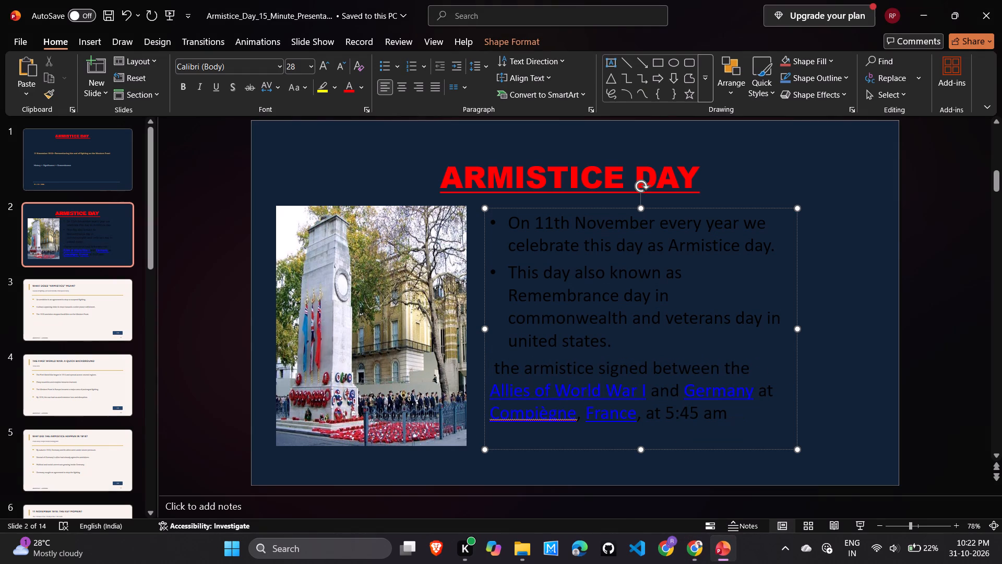
pyautogui.press('BackSpace')
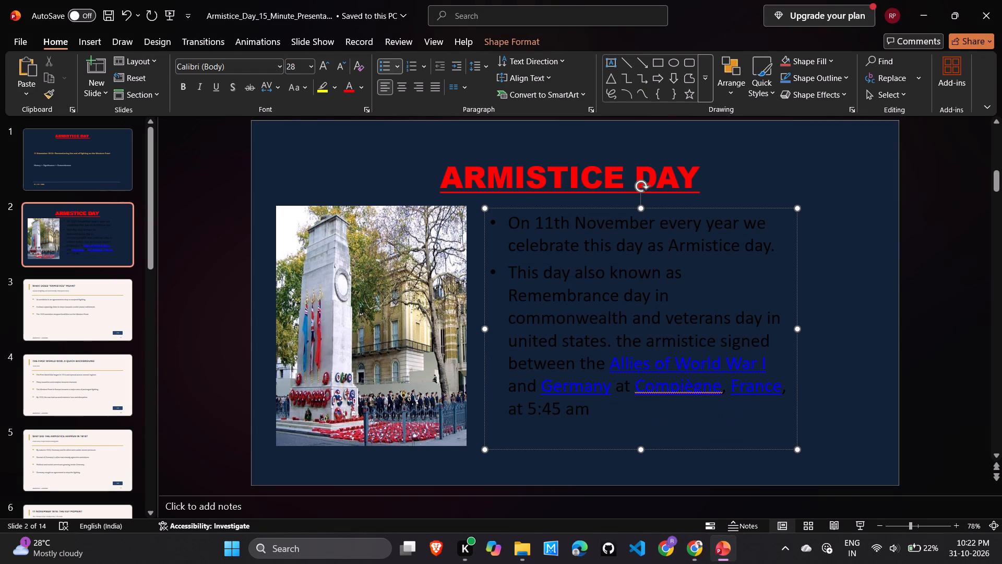
pyautogui.press('Return')
pyautogui.write('at')
pyautogui.press('space')
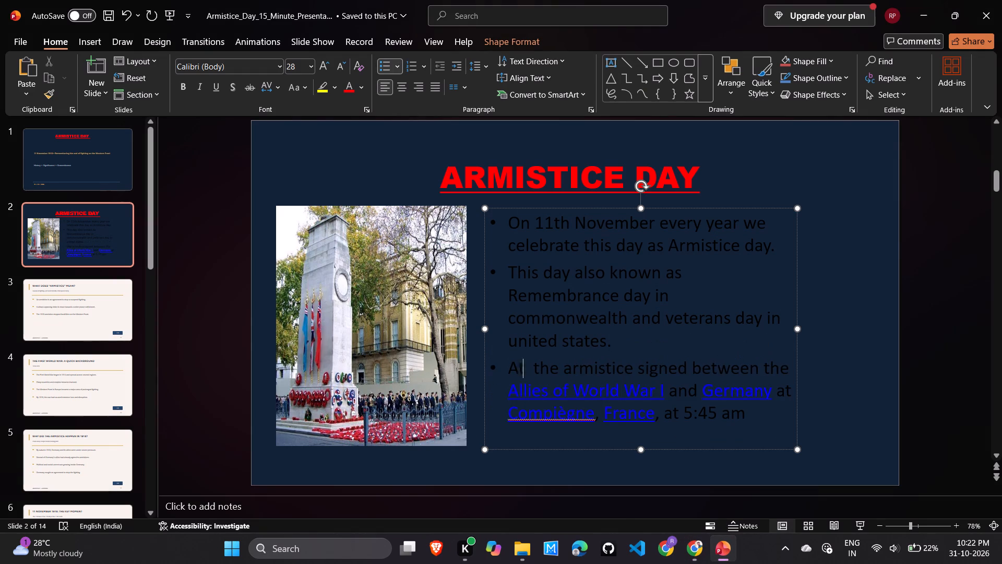
pyautogui.write('thi')
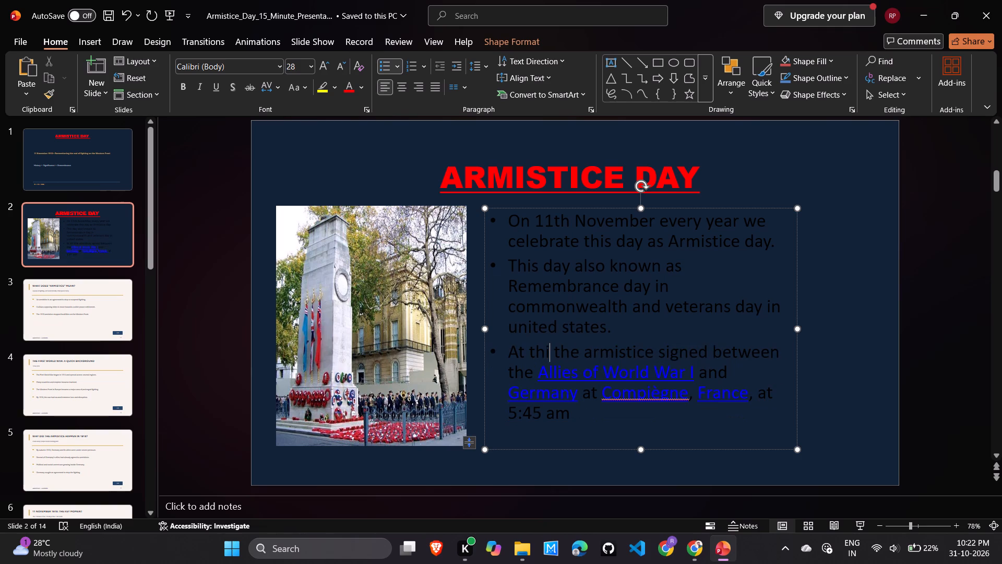
pyautogui.press('s')
pyautogui.press('space')
pyautogui.write('day')
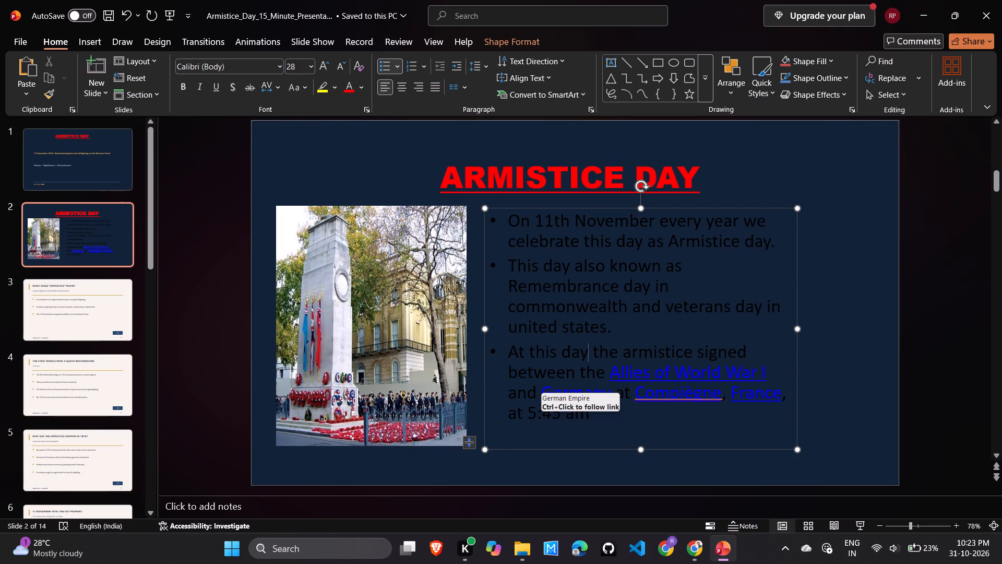
# Remove the hyperlink from "Allies of World War I" in the third bullet.
pyautogui.click(832, 433)
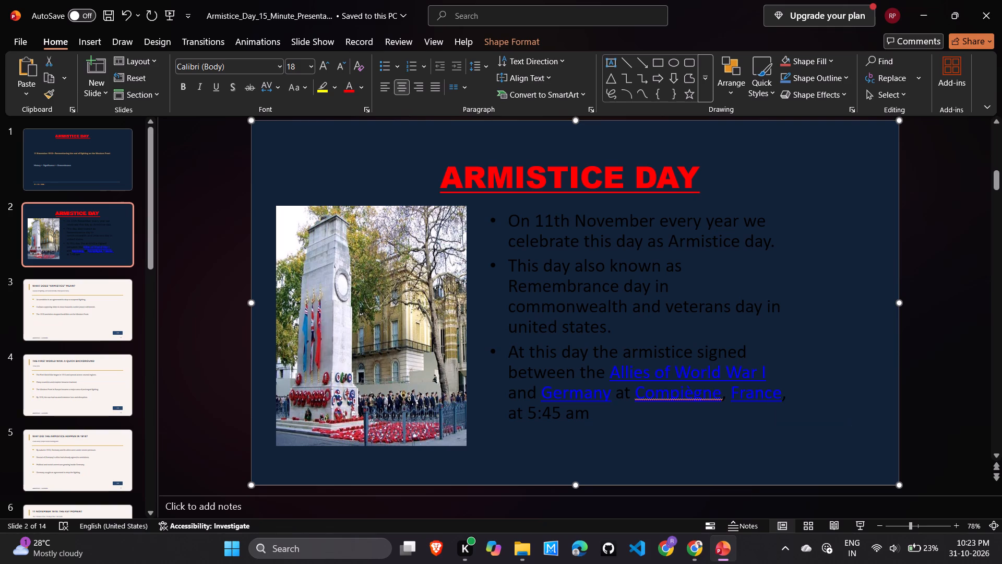
pyautogui.click(769, 370)
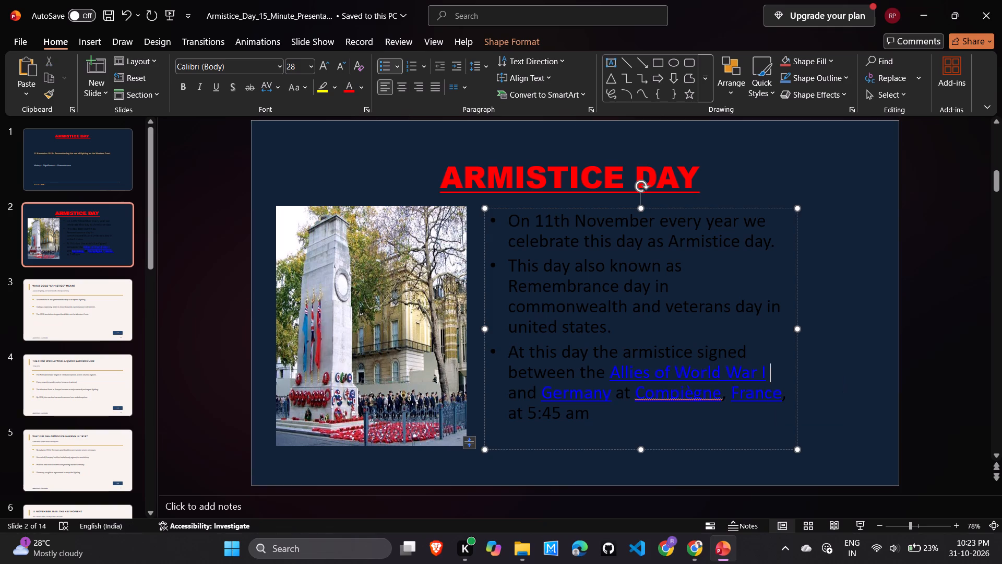
pyautogui.press('BackSpace')
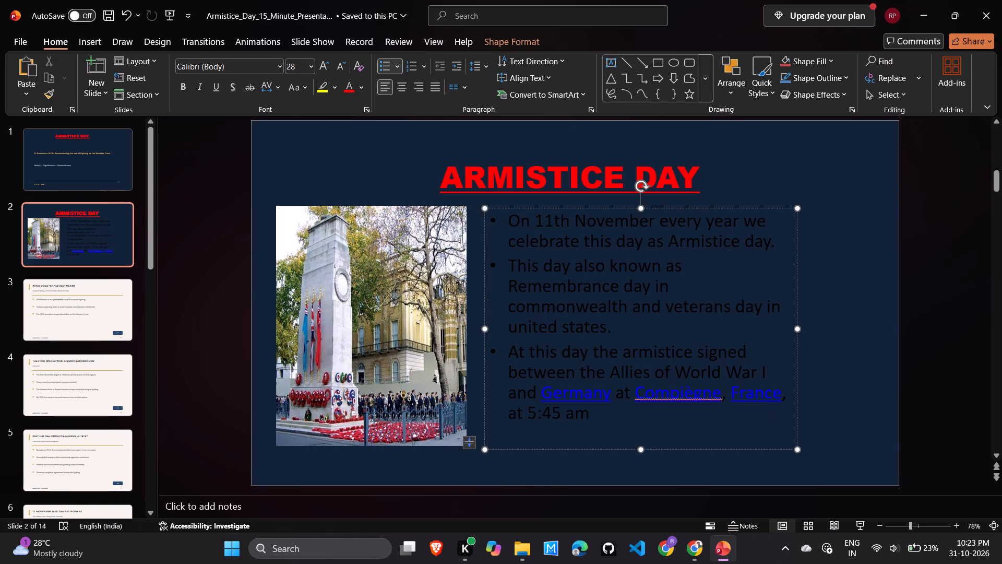
# Remove the hyperlinks from "Germany", "Compiègne" and "France" in slide 2's third bullet, keeping the words and the comma after "Compiègne".
pyautogui.click(619, 392)
pyautogui.press('BackSpace')
pyautogui.press('BackSpace')
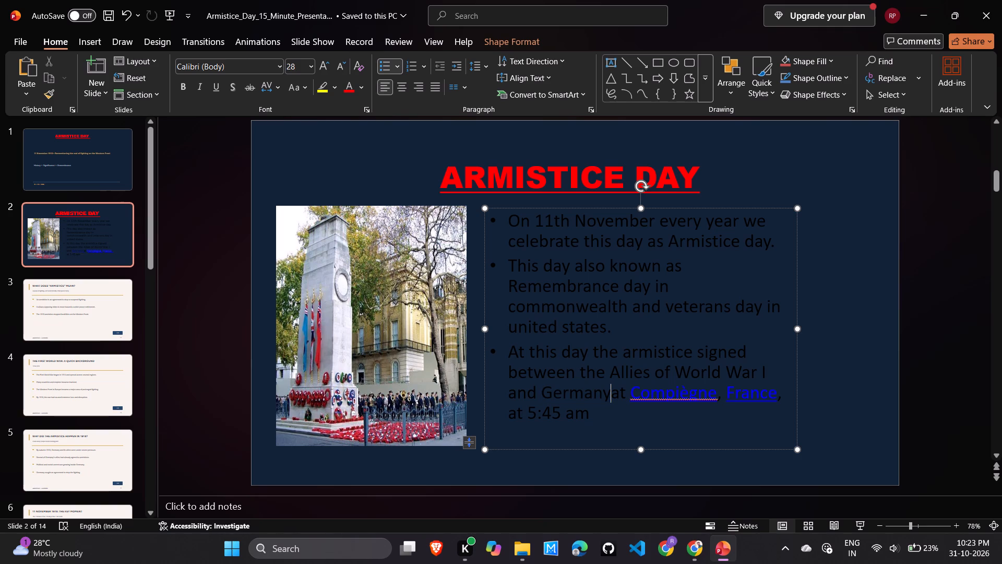
pyautogui.press('space')
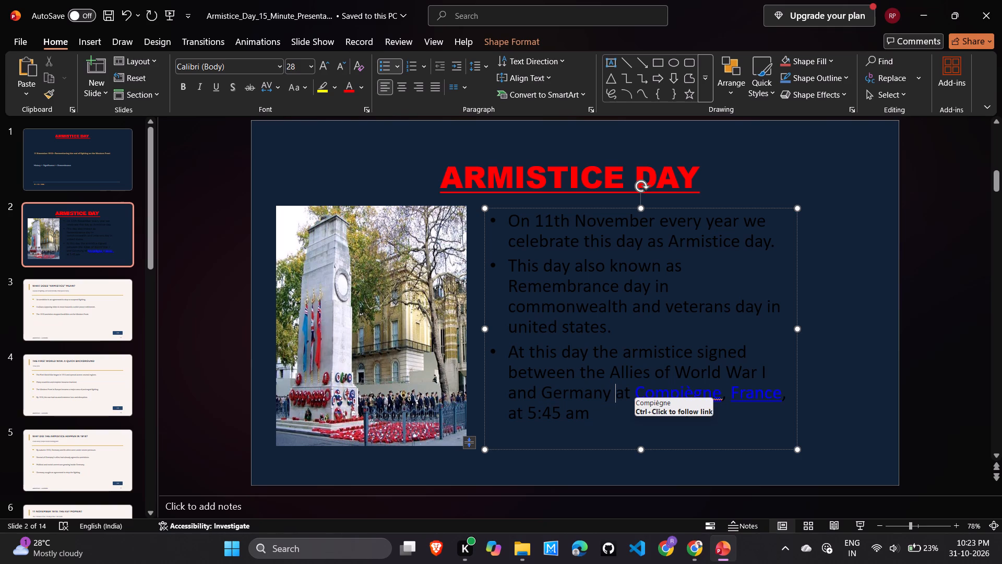
pyautogui.click(724, 395)
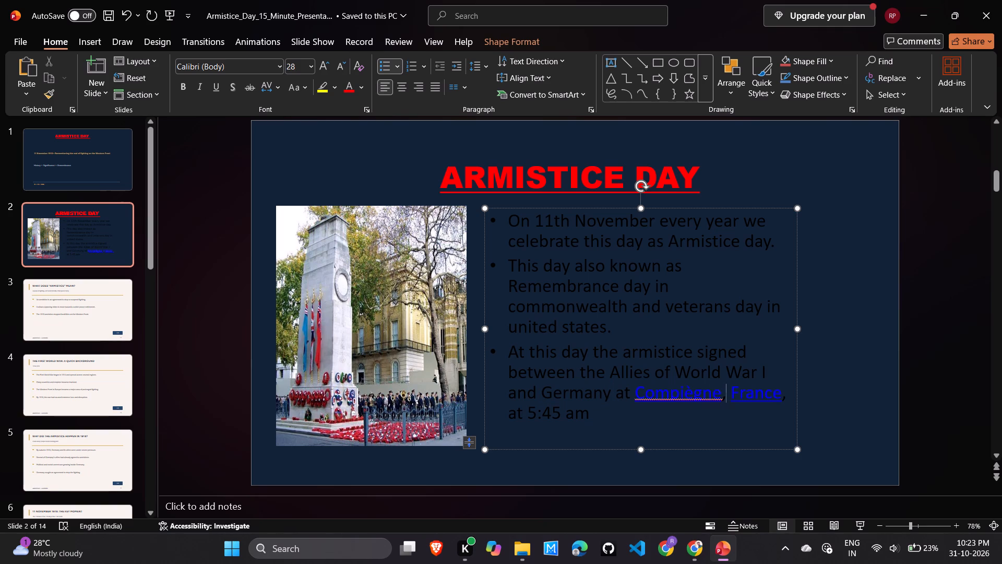
pyautogui.press('BackSpace')
pyautogui.press('BackSpace')
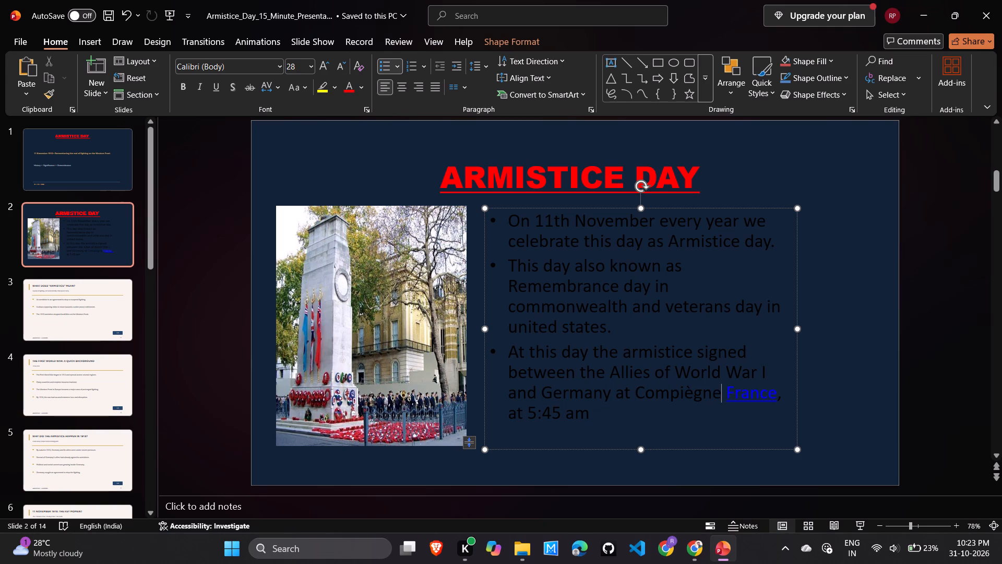
pyautogui.press(',')
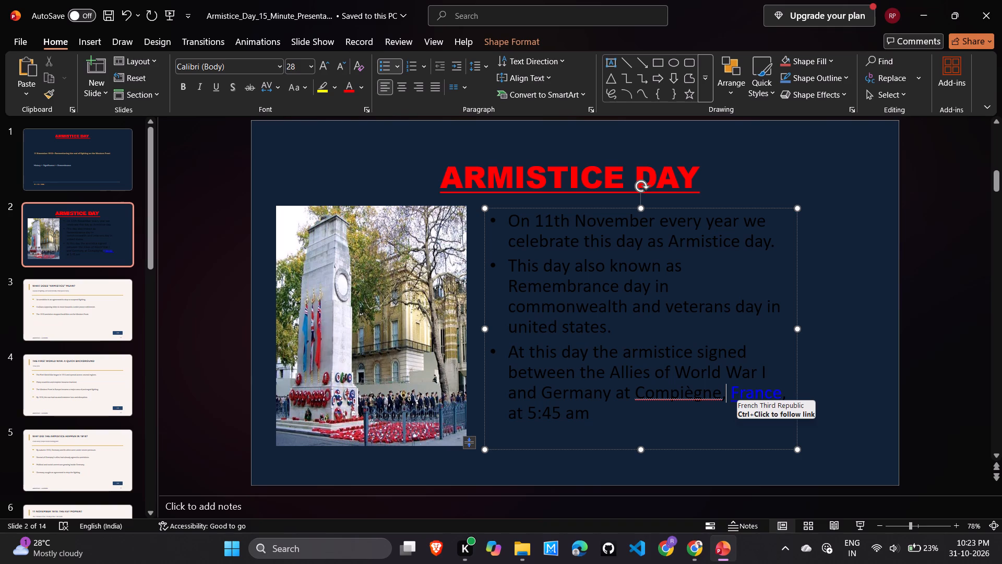
pyautogui.click(783, 396)
pyautogui.press('space')
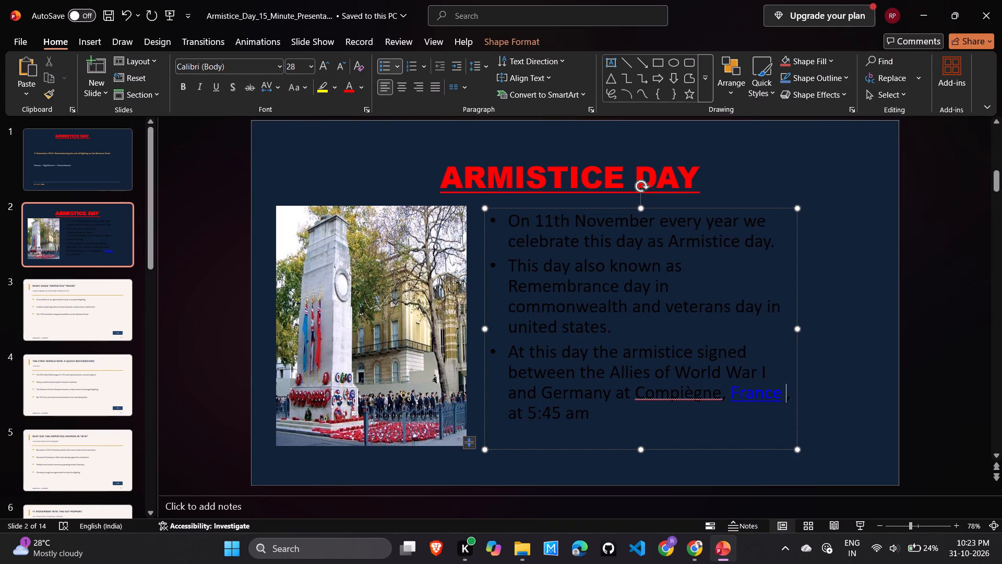
pyautogui.press('BackSpace')
pyautogui.press('BackSpace')
pyautogui.press('space')
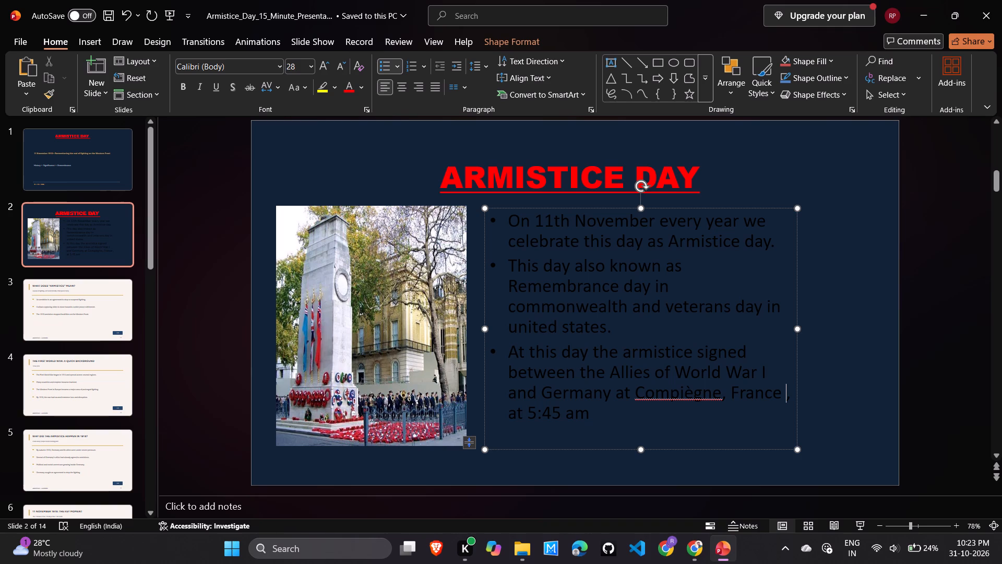
# End the third bullet with a period after "5:45 am".
pyautogui.click(593, 414)
pyautogui.press('.')
# Review slides 1, 2 and 3, comparing their backgrounds and content.
pyautogui.scroll(-1, 593, 414)
pyautogui.scroll(1, 593, 414)
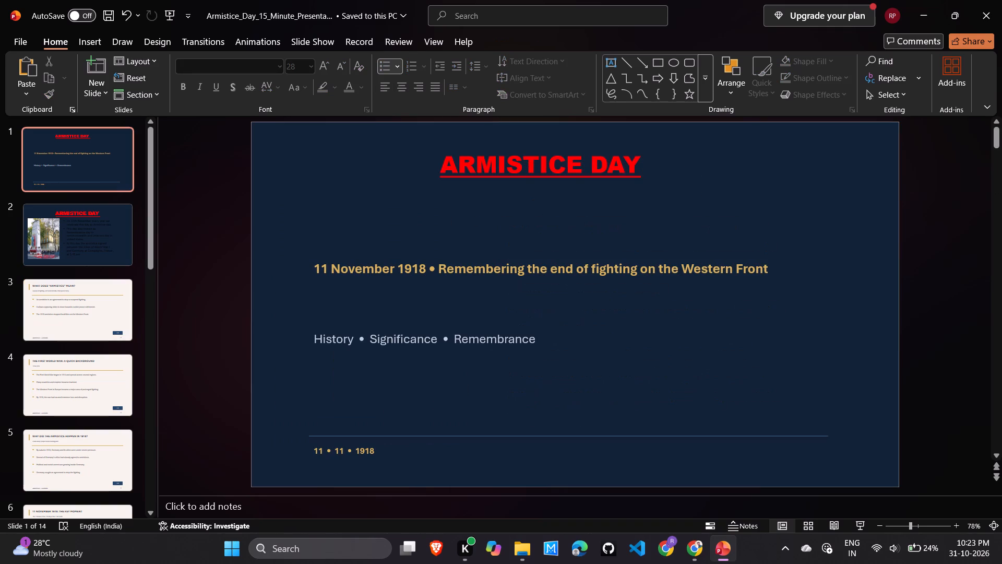
pyautogui.scroll(-1, 593, 414)
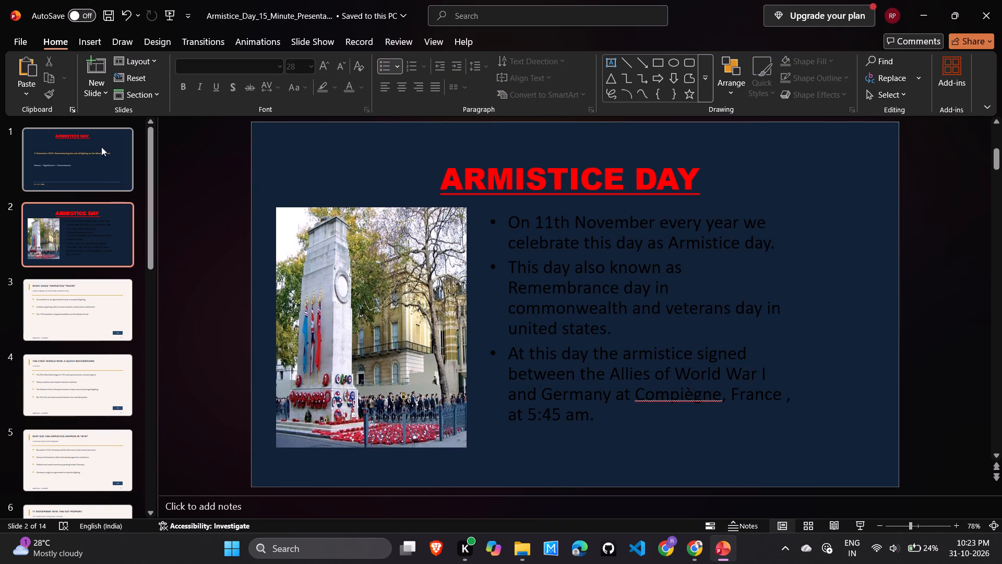
pyautogui.click(97, 159)
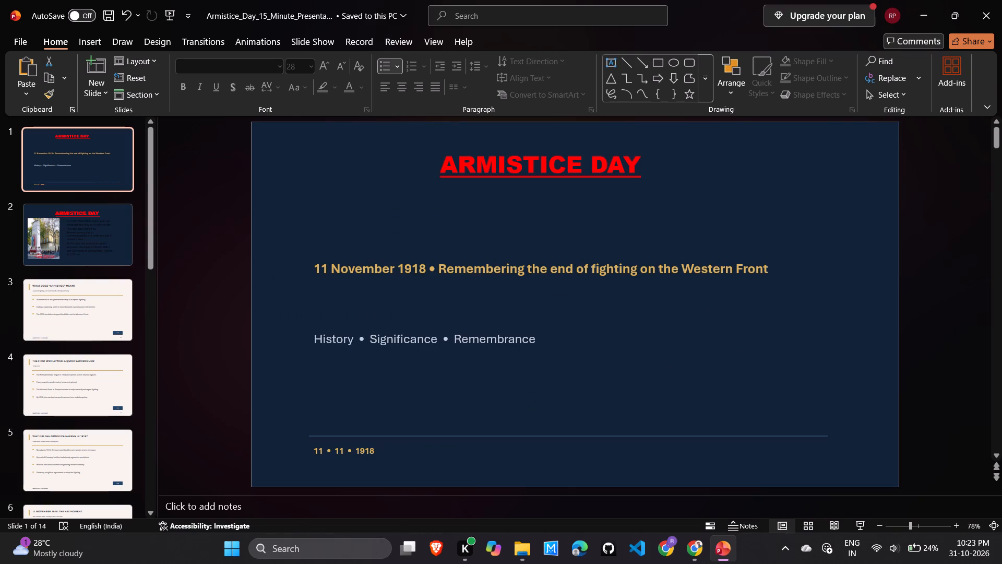
pyautogui.click(88, 236)
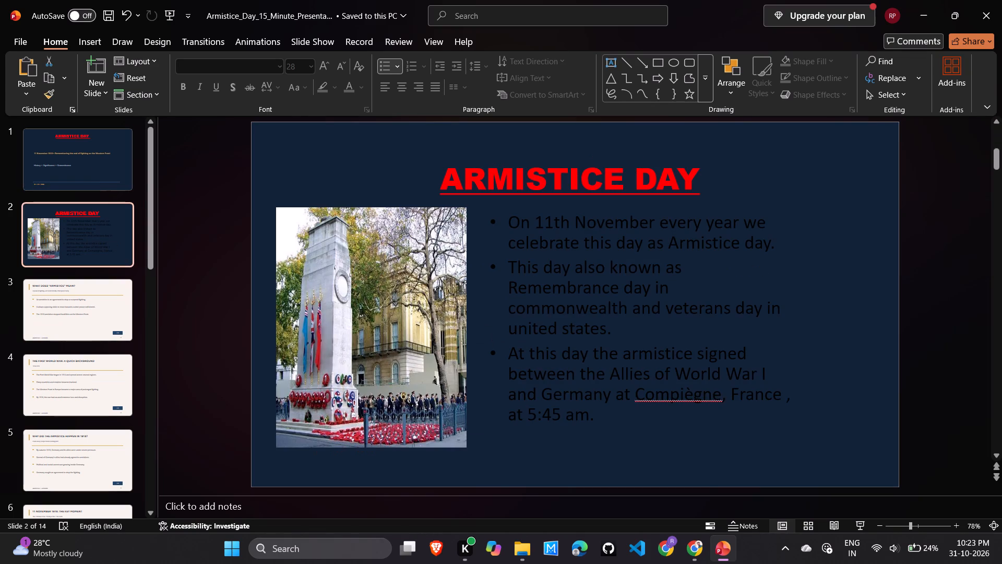
pyautogui.click(596, 411)
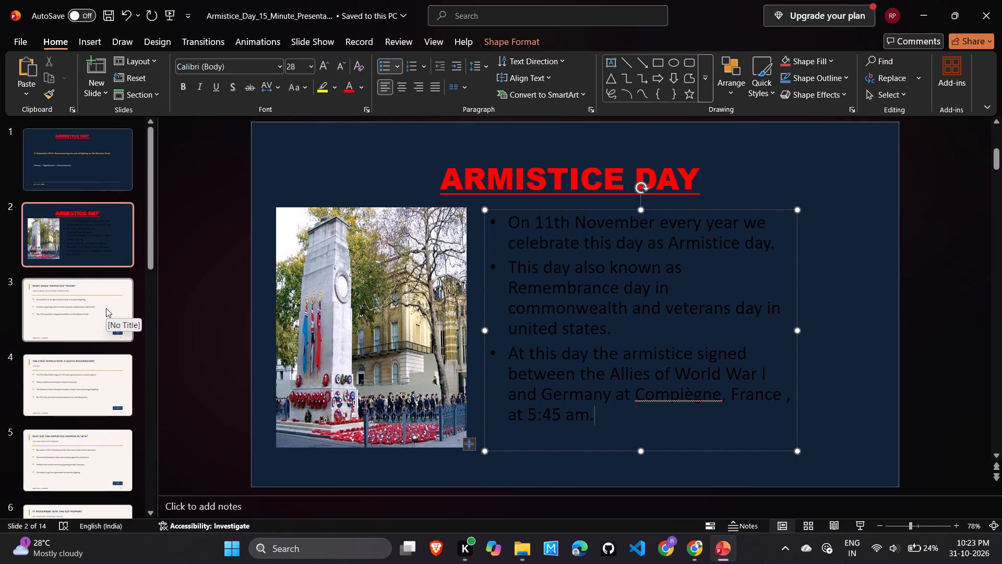
pyautogui.click(59, 316)
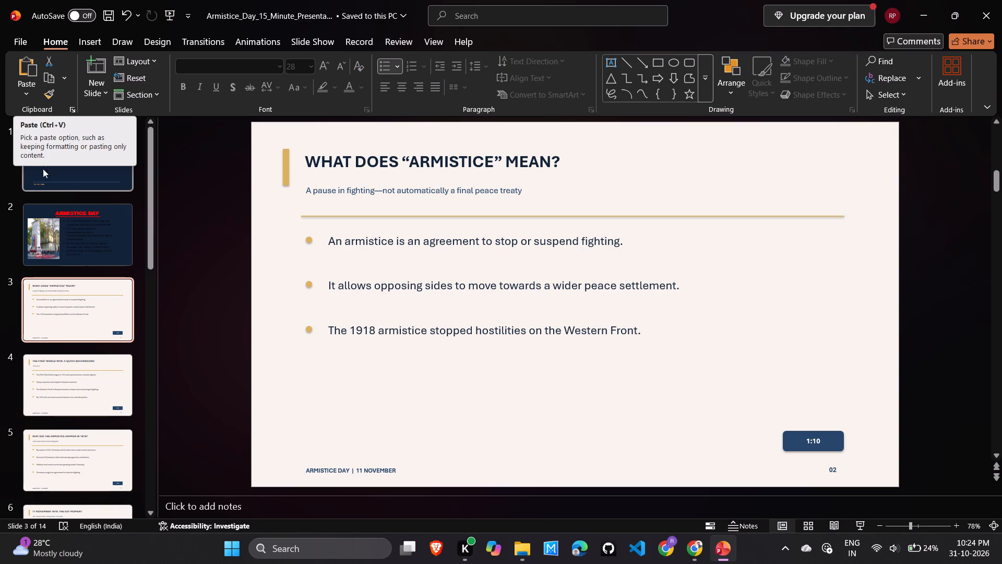
pyautogui.click(101, 166)
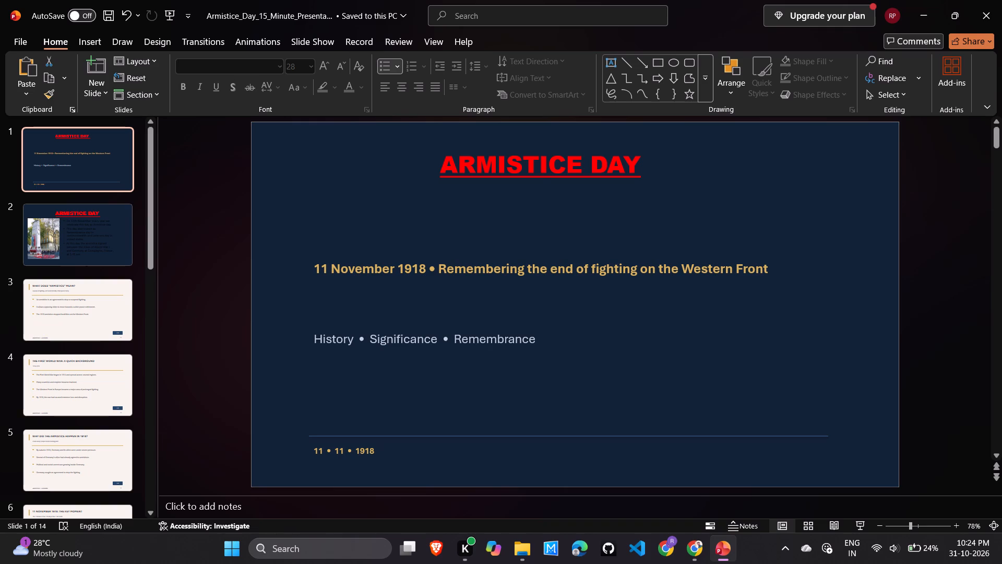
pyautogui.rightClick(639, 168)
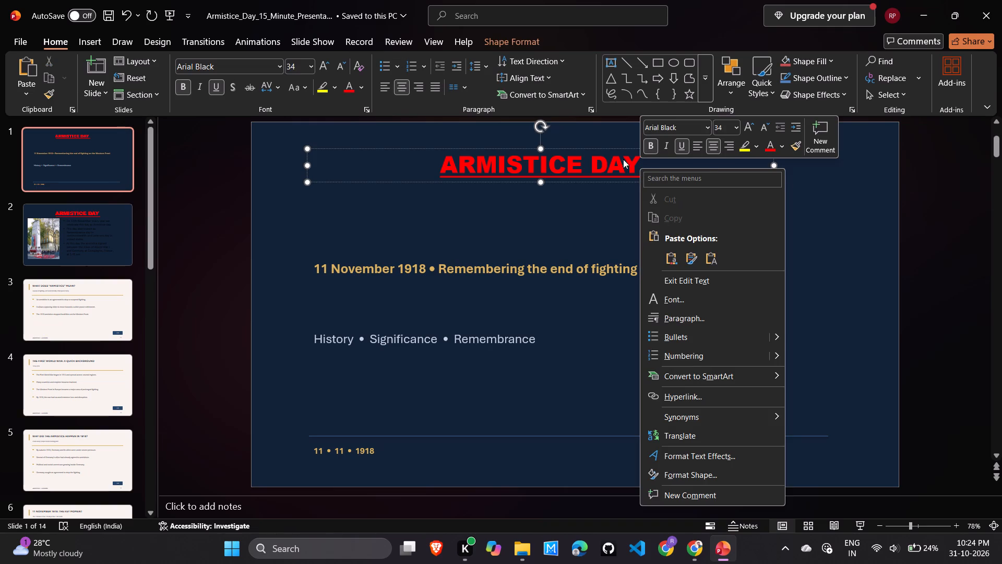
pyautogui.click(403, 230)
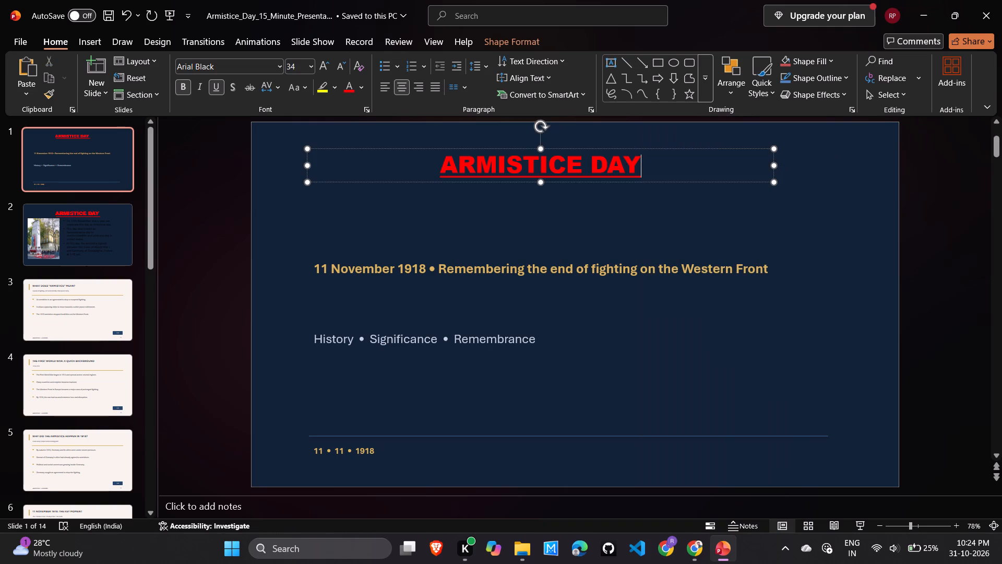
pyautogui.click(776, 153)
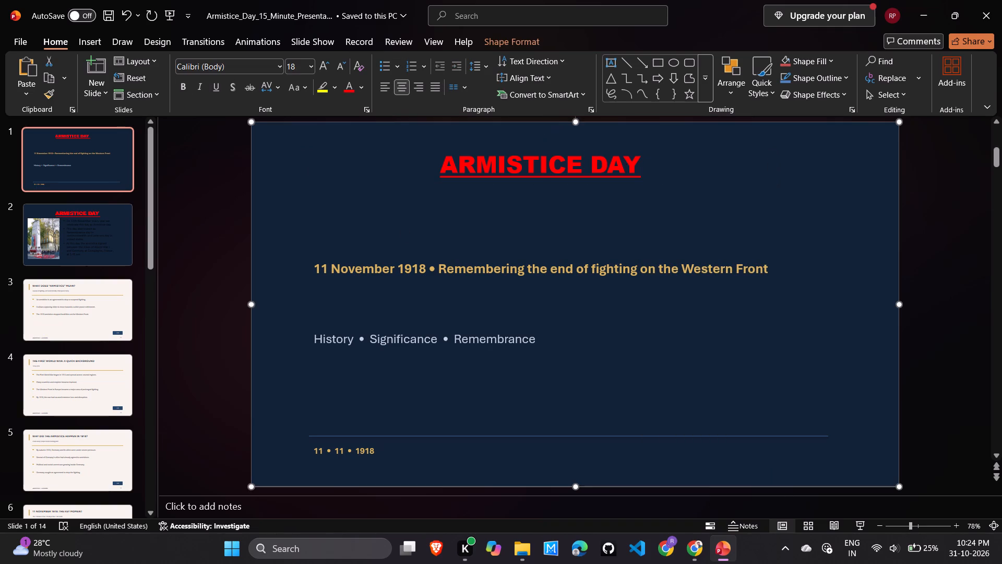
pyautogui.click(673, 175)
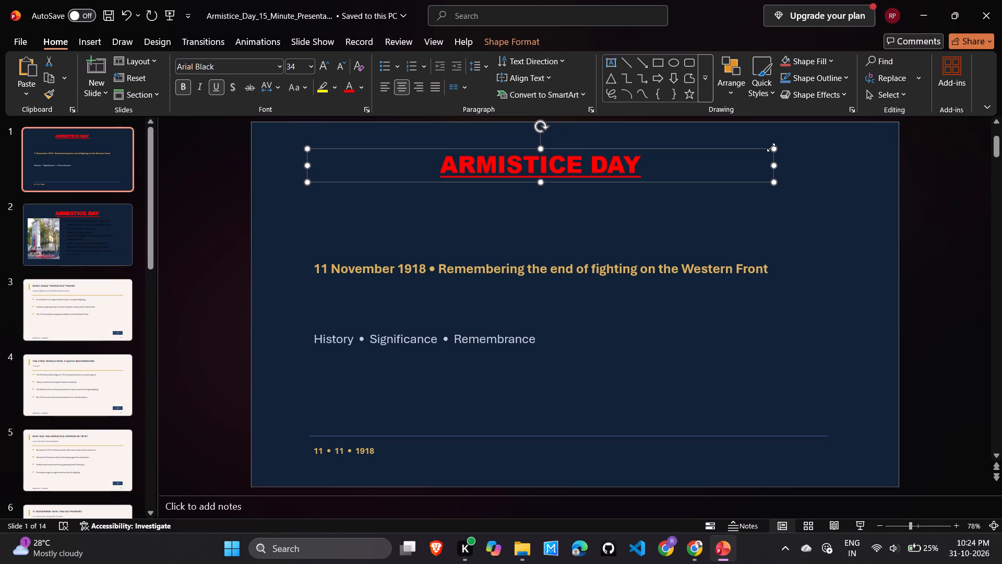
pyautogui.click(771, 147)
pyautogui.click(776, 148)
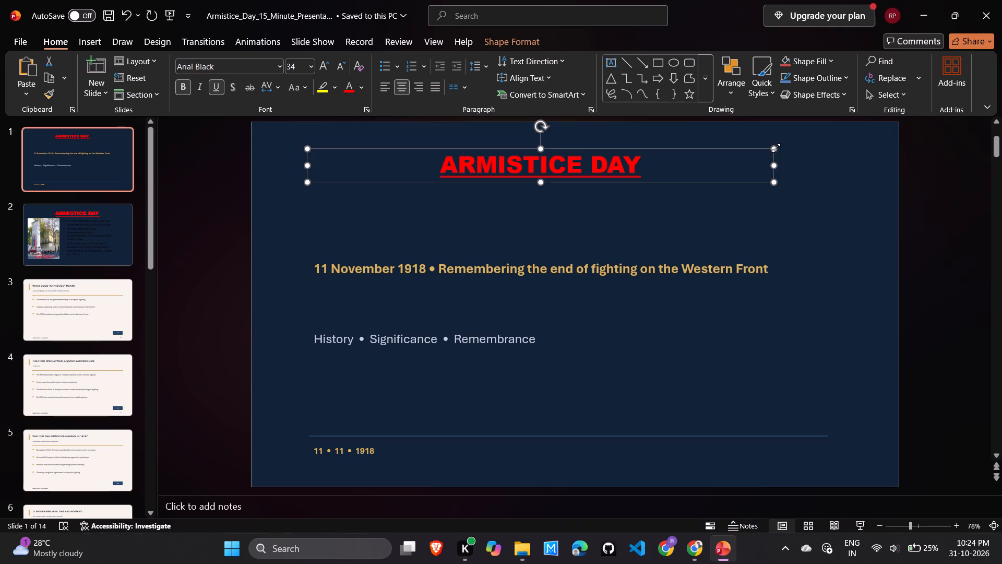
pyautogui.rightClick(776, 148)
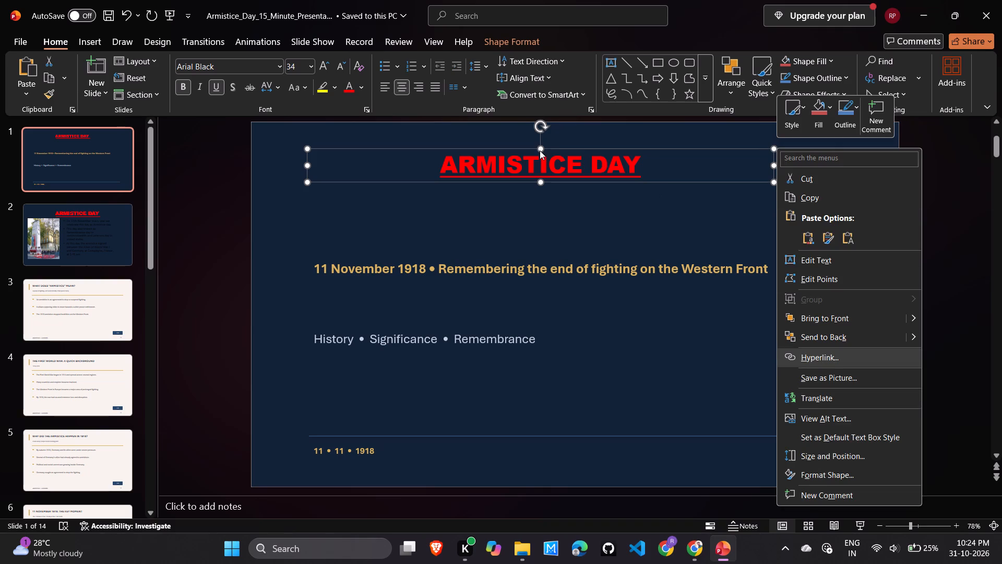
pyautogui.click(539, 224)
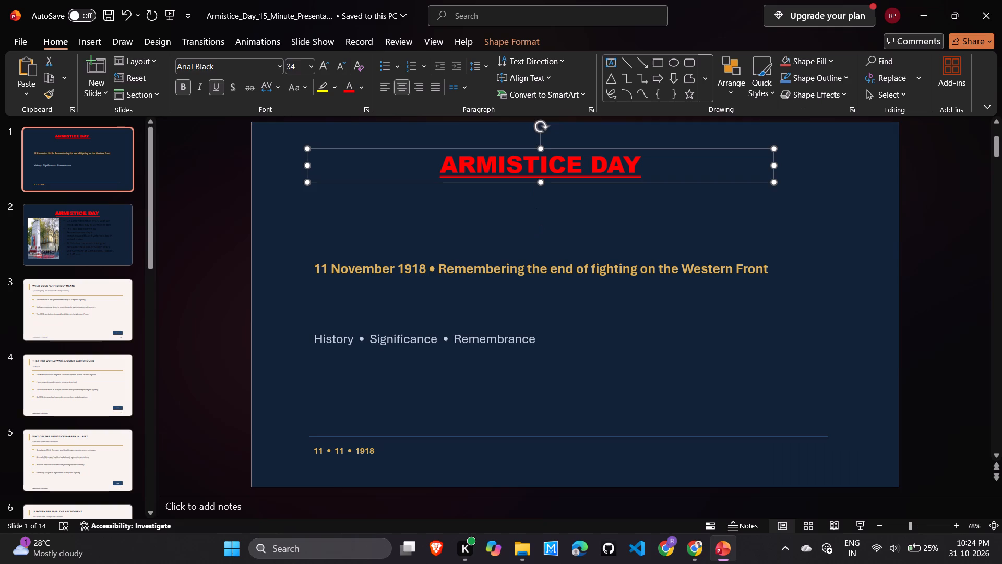
# Shift slide 1's navy background rectangle down and to the right, and copy it.
pyautogui.moveTo(274, 165); pyautogui.dragTo(289, 160)
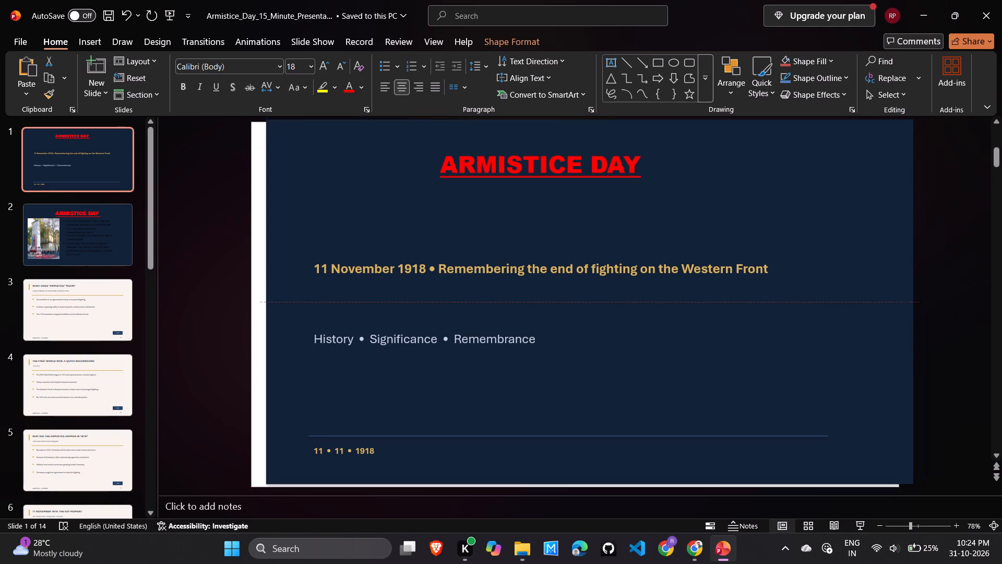
pyautogui.moveTo(289, 160); pyautogui.dragTo(353, 282)
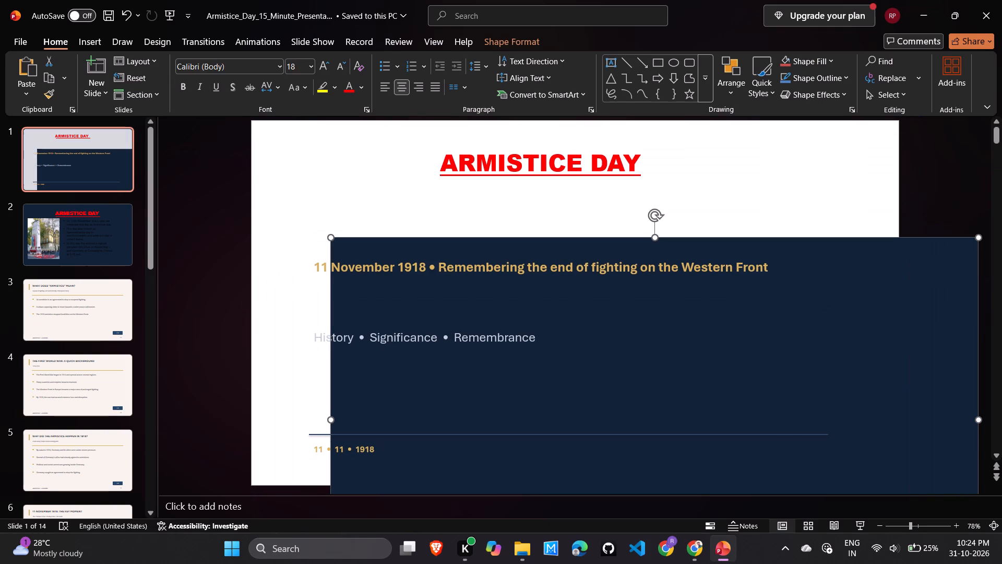
pyautogui.click(751, 370)
pyautogui.rightClick(949, 264)
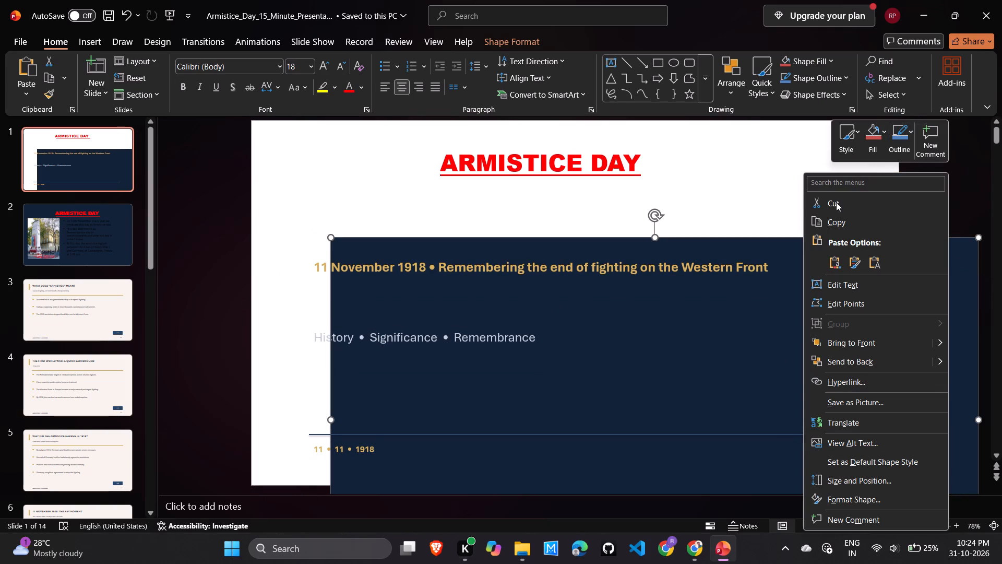
pyautogui.click(827, 215)
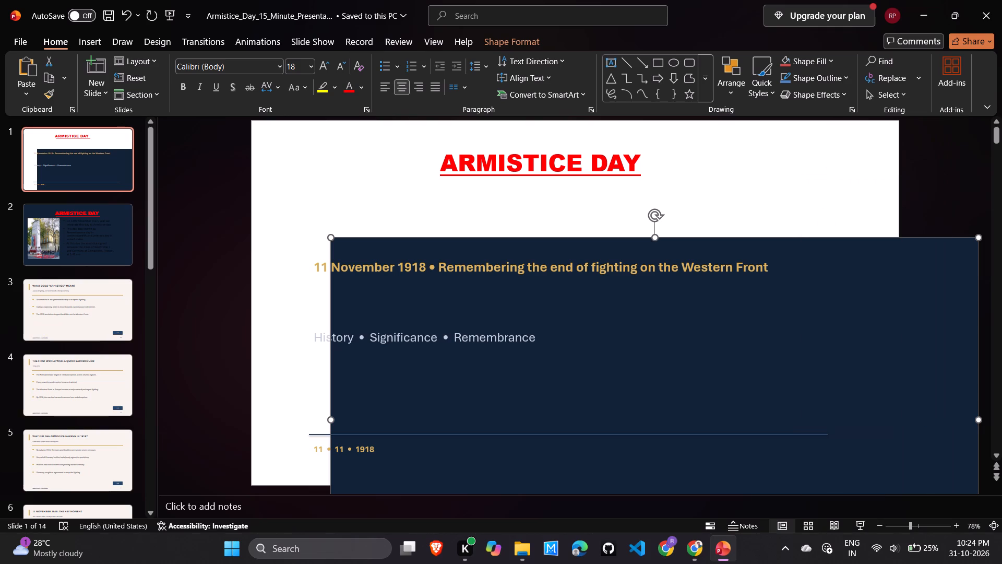
# Move the "11 November 1918 • Remembering the end of fighting on the Western Front" line slightly up and left on slide 1.
pyautogui.moveTo(784, 262); pyautogui.dragTo(746, 243)
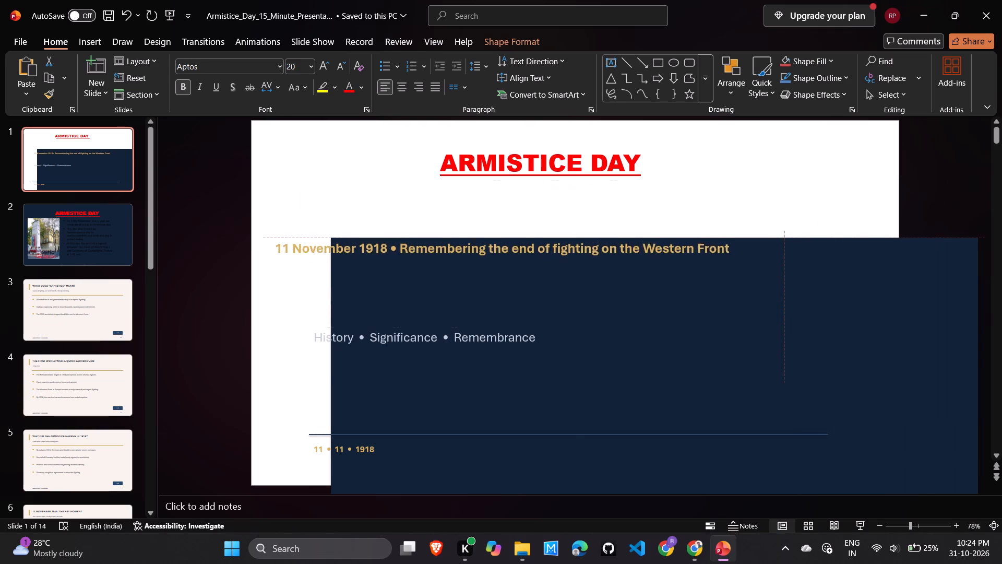
pyautogui.moveTo(746, 243); pyautogui.dragTo(769, 252)
# Move the navy rectangle back so it fills slide 1 as the background.
pyautogui.moveTo(910, 280); pyautogui.dragTo(900, 276)
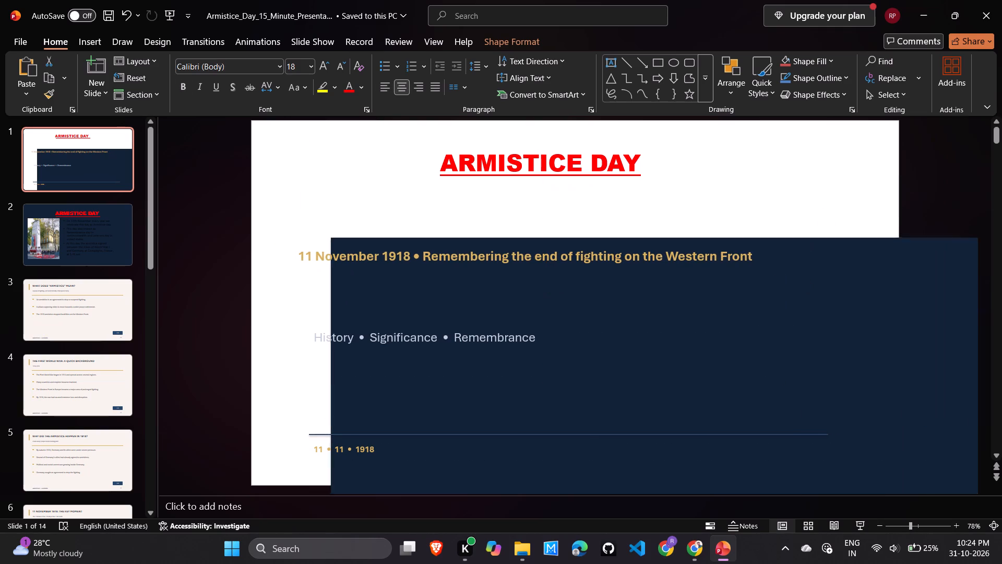
pyautogui.moveTo(900, 276); pyautogui.dragTo(834, 161)
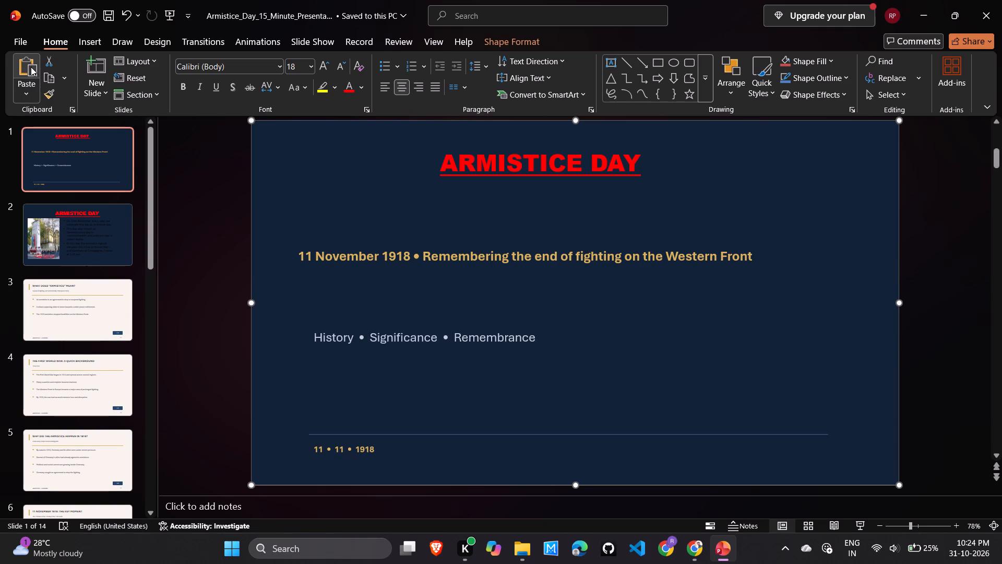
# Insert a blank slide after slide 1 and paste the copied navy rectangle onto it.
pyautogui.click(92, 68)
pyautogui.click(350, 269)
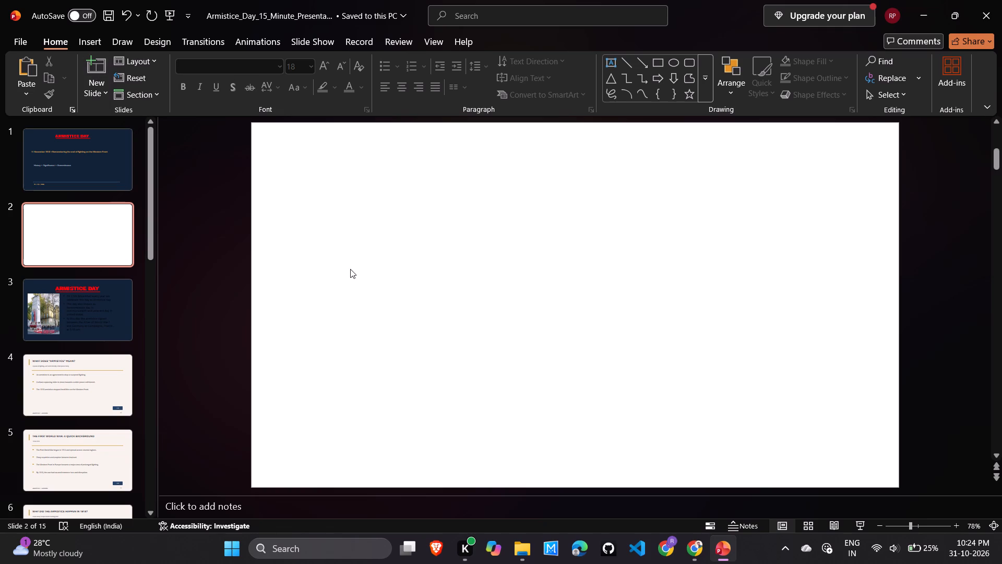
pyautogui.hotkey('ctrl', 'v')
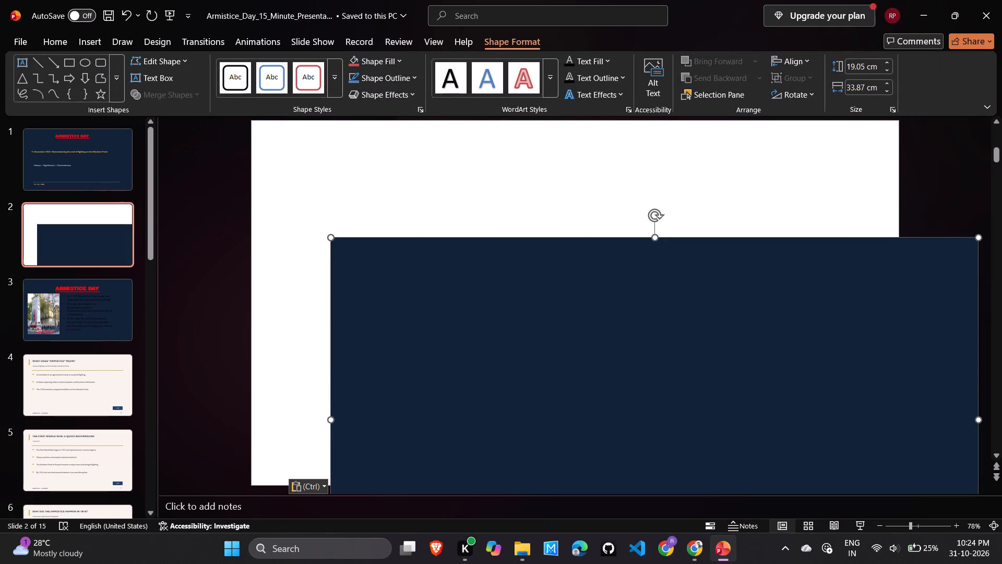
# Enlarge slide 2's navy rectangle to about 21.51 by 36.11 cm and move it to cover the whole slide.
pyautogui.moveTo(330, 235); pyautogui.dragTo(272, 164)
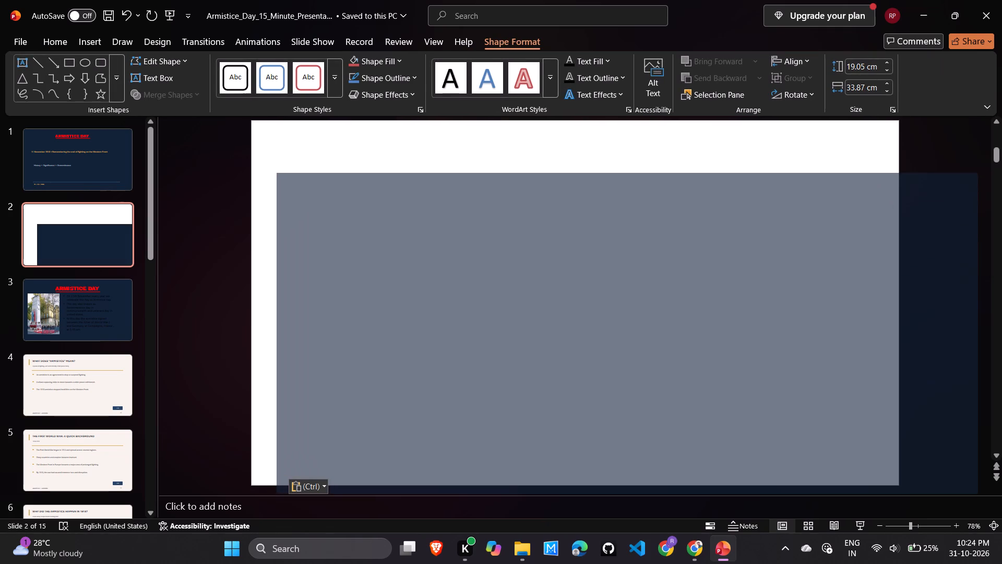
pyautogui.moveTo(272, 164); pyautogui.dragTo(288, 191)
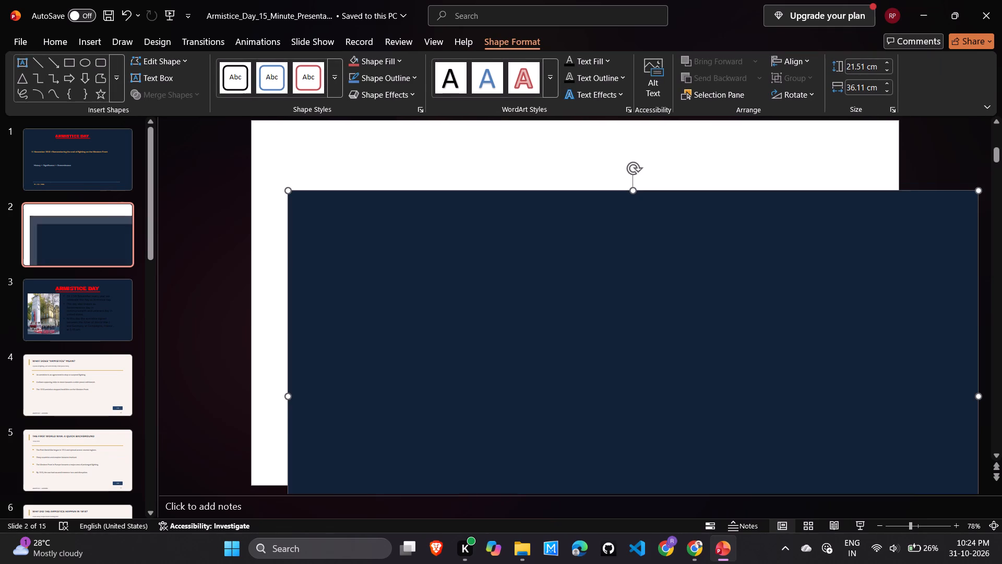
pyautogui.moveTo(590, 313); pyautogui.dragTo(517, 244)
# Move the plain navy slide from second to third place, after the ARMISTICE DAY slide with the monument photo.
pyautogui.scroll(-1, 638, 325)
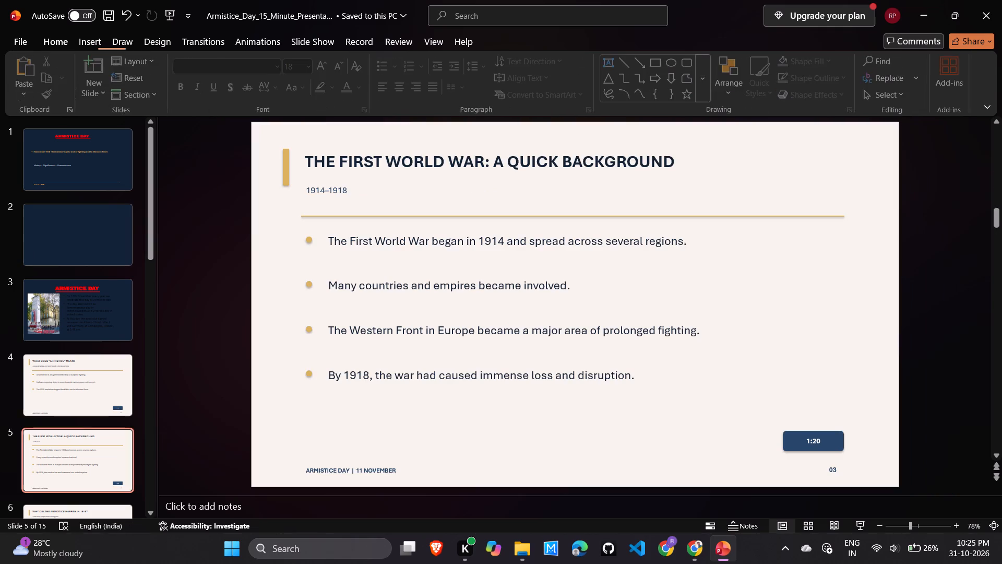
pyautogui.scroll(-1, 638, 325)
pyautogui.click(74, 232)
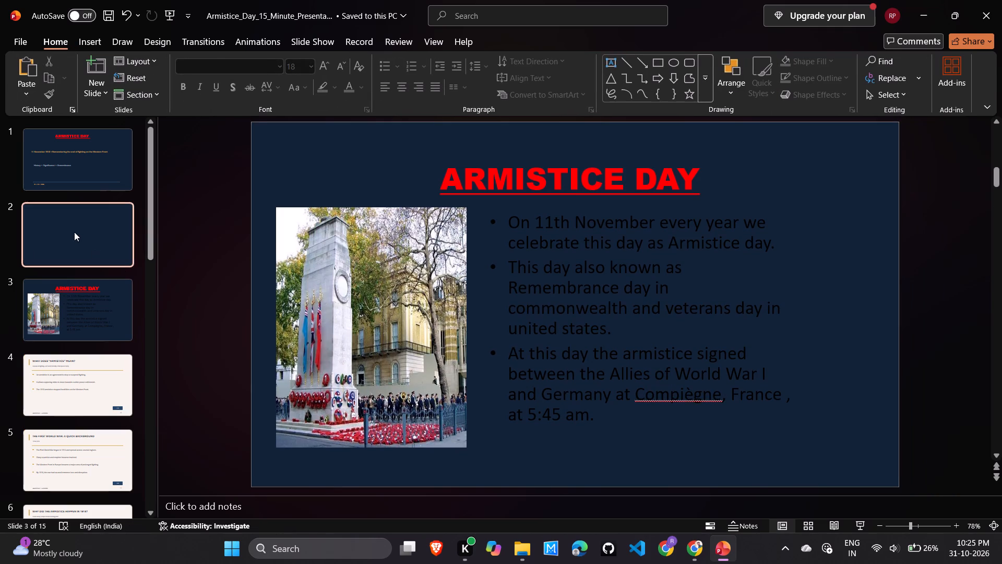
pyautogui.click(74, 232)
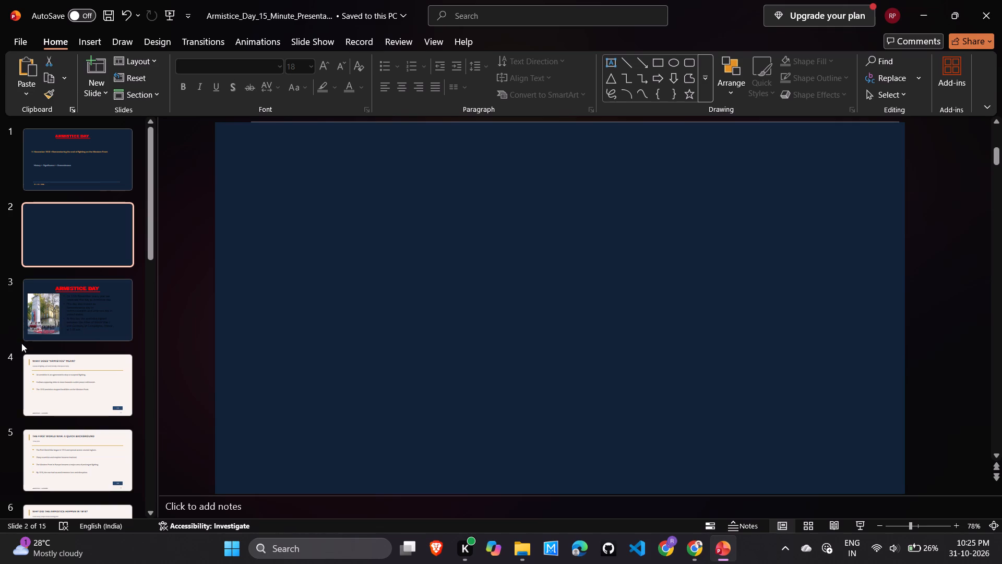
pyautogui.moveTo(80, 229); pyautogui.dragTo(77, 310)
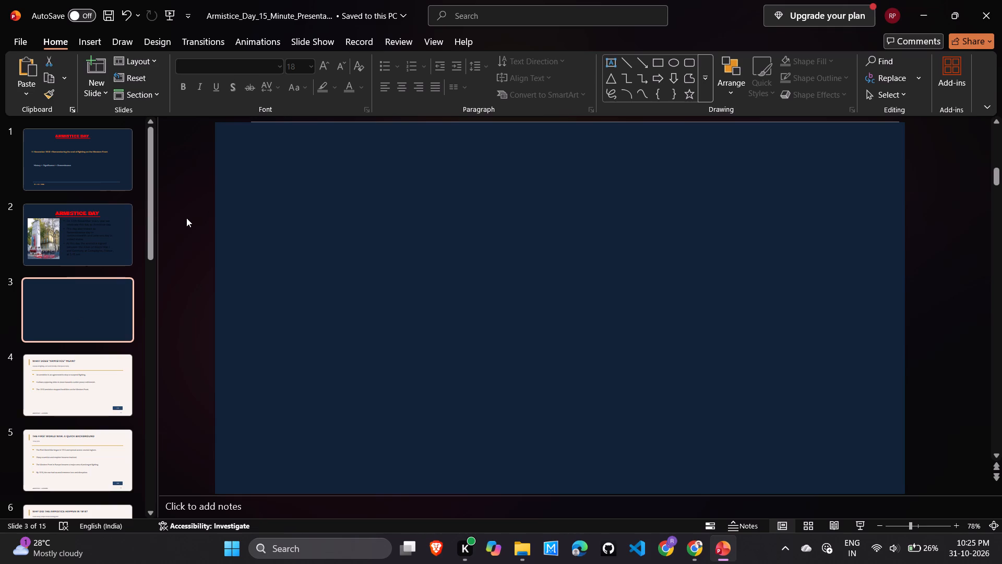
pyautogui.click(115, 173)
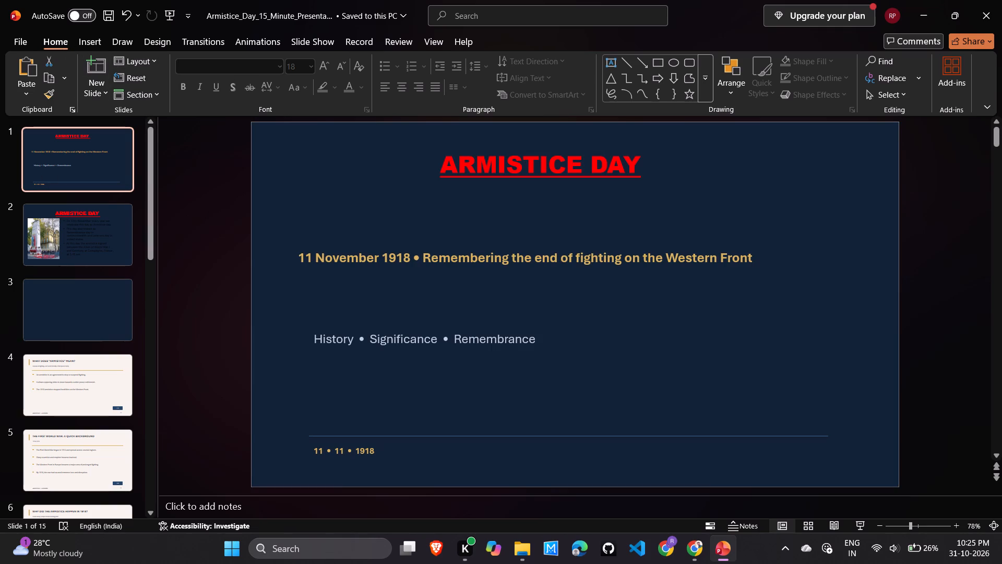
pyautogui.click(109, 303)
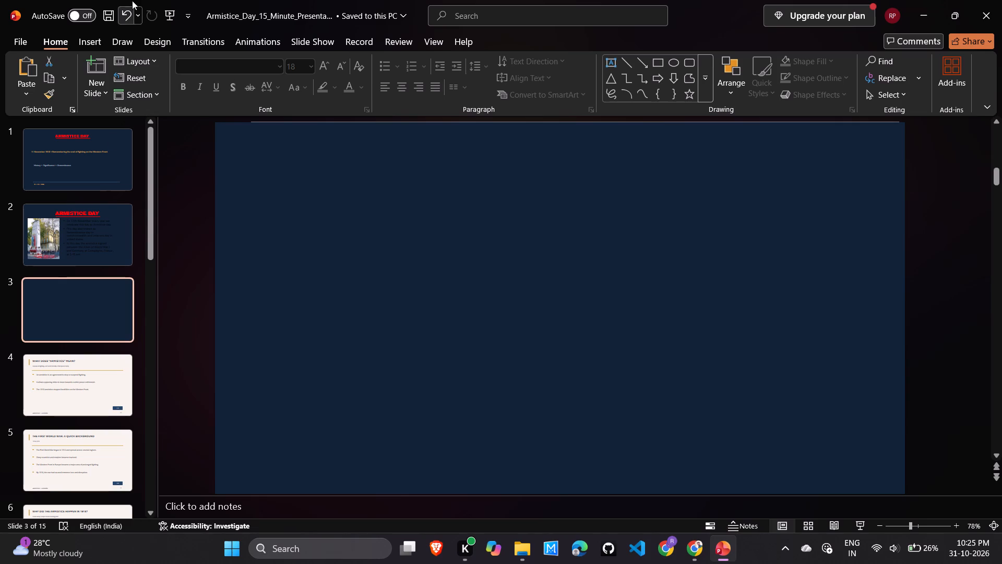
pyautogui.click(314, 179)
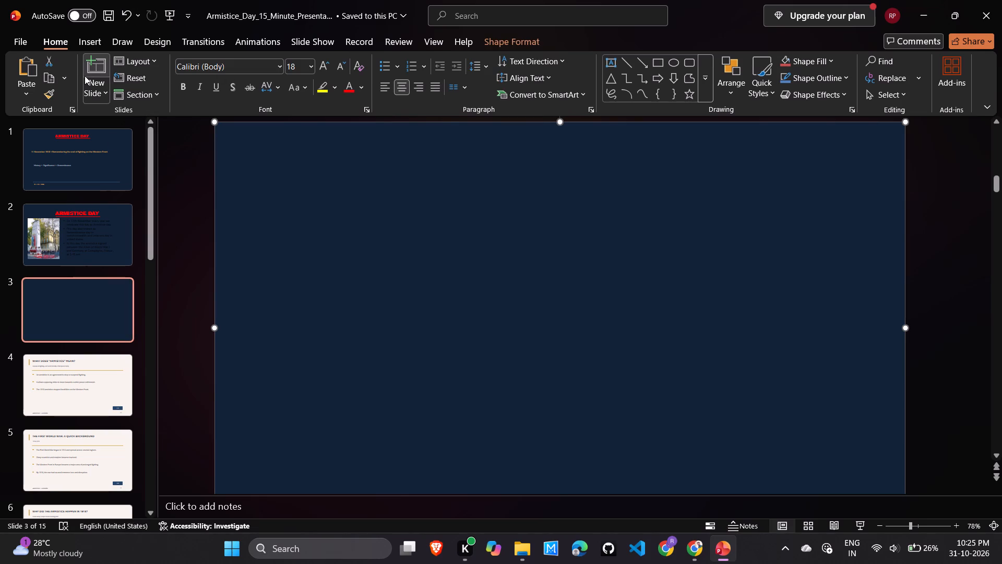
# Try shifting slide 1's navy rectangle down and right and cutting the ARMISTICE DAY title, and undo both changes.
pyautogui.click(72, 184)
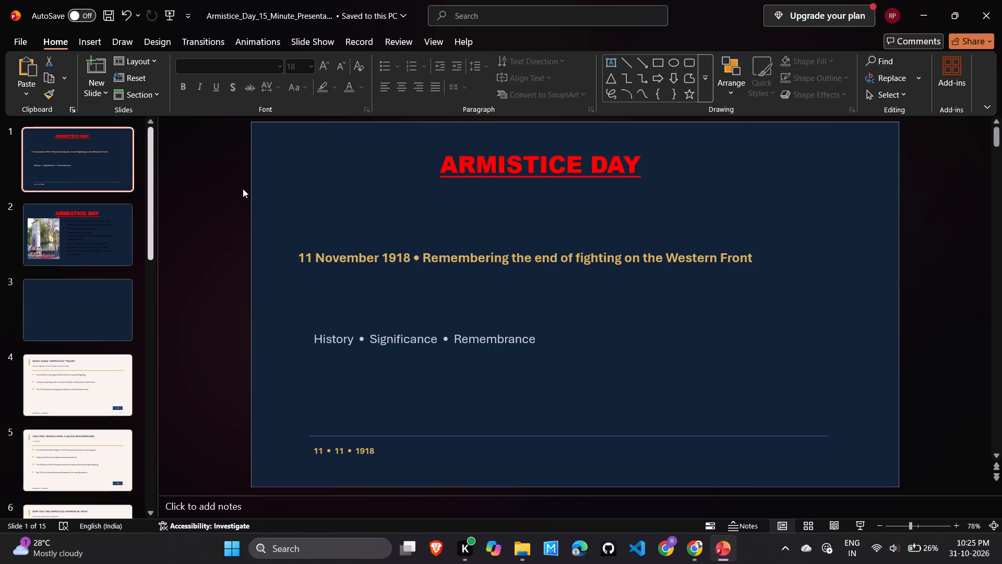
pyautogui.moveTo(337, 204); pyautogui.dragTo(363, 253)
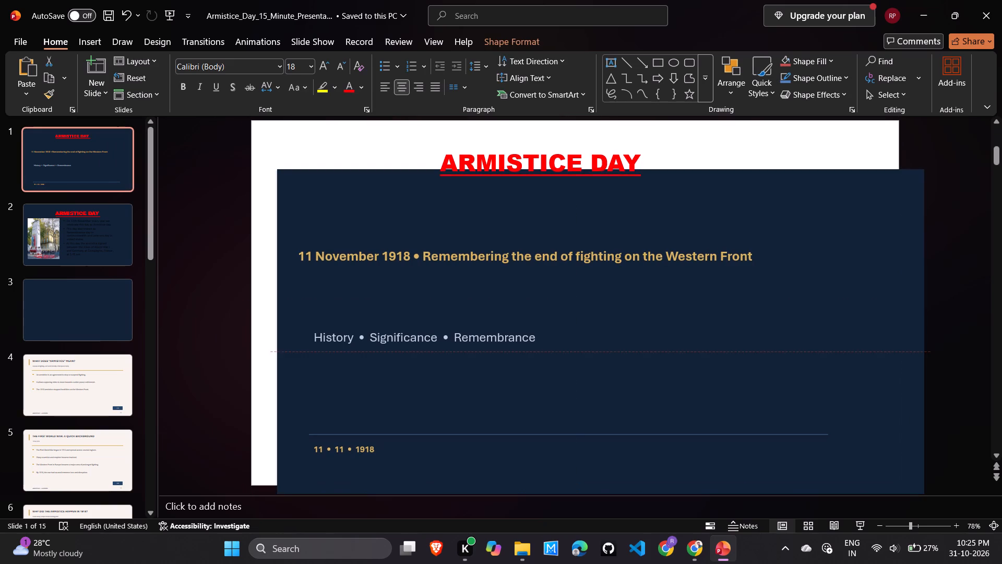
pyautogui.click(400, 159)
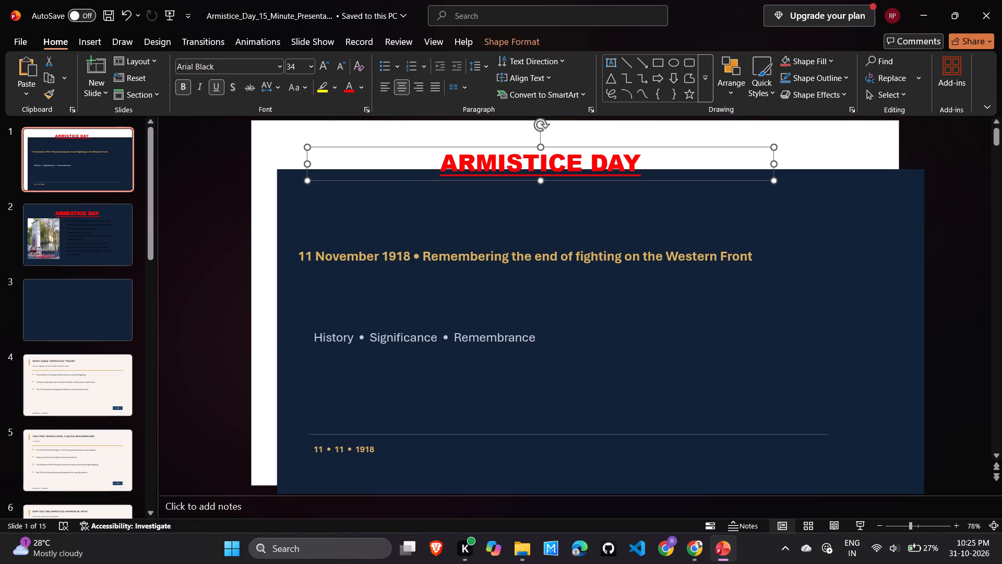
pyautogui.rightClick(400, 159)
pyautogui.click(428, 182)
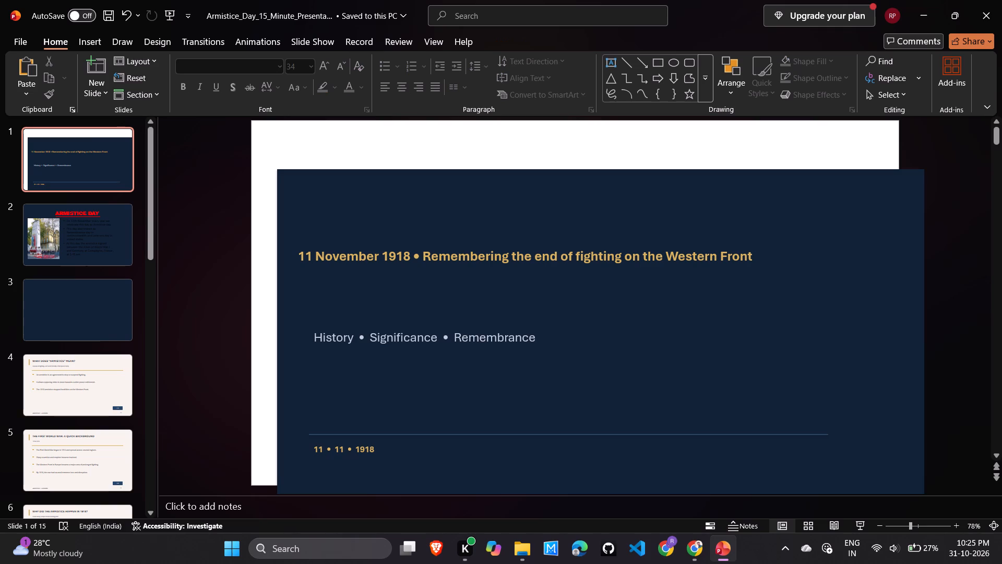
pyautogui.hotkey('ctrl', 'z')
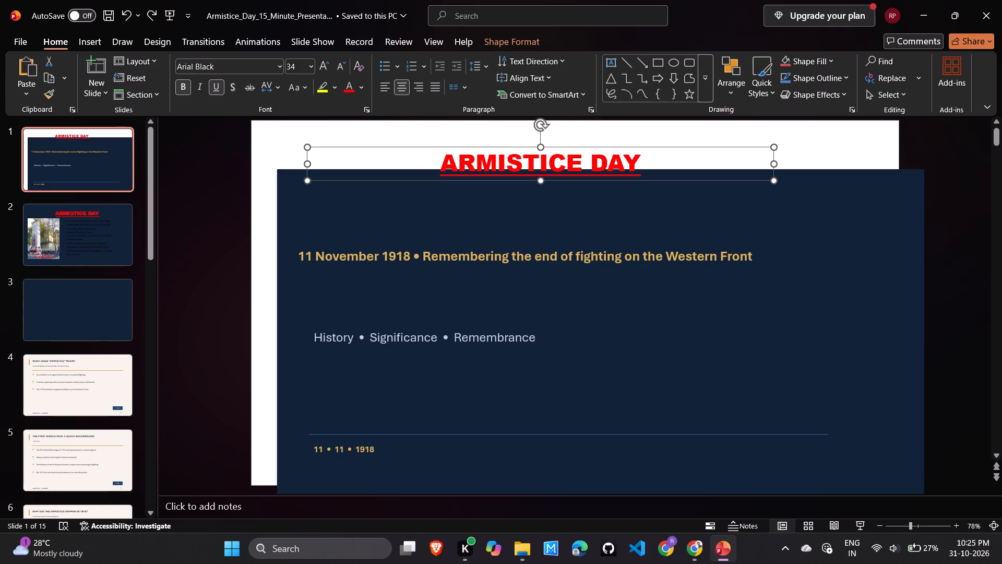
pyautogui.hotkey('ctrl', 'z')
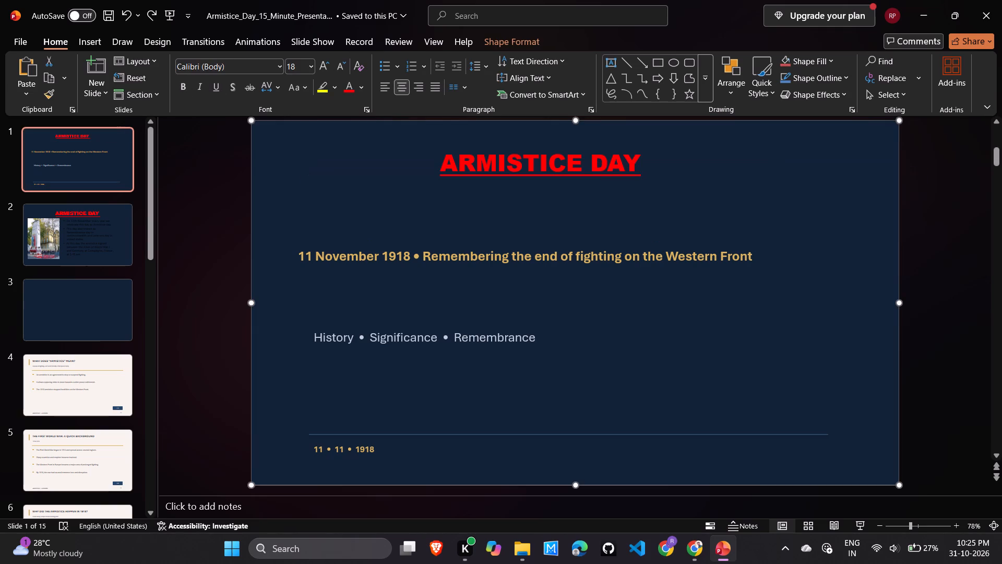
# Copy slide 3's navy rectangle and insert a Title and Content slide after slide 3.
pyautogui.click(86, 308)
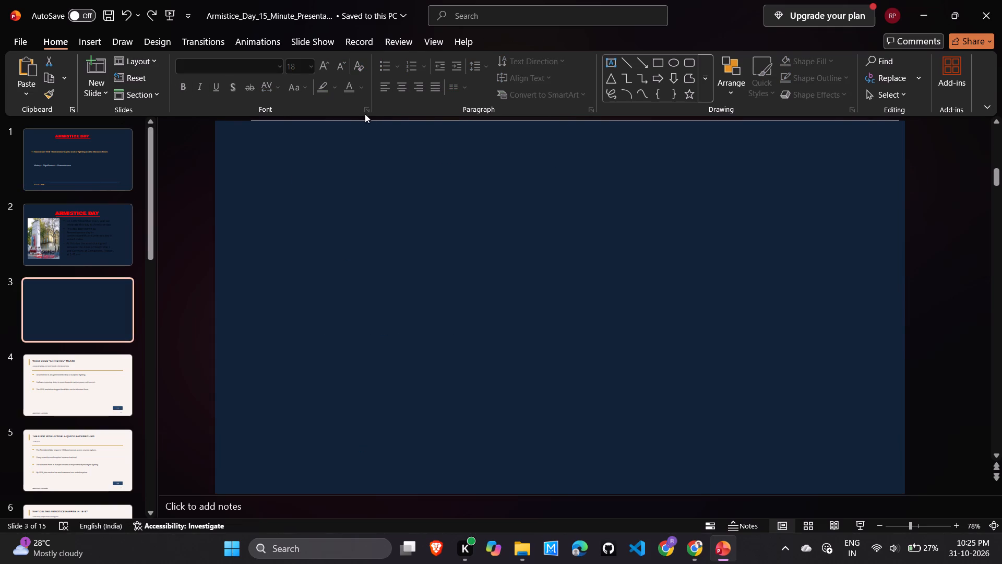
pyautogui.click(341, 143)
pyautogui.hotkey('ctrl', 'c')
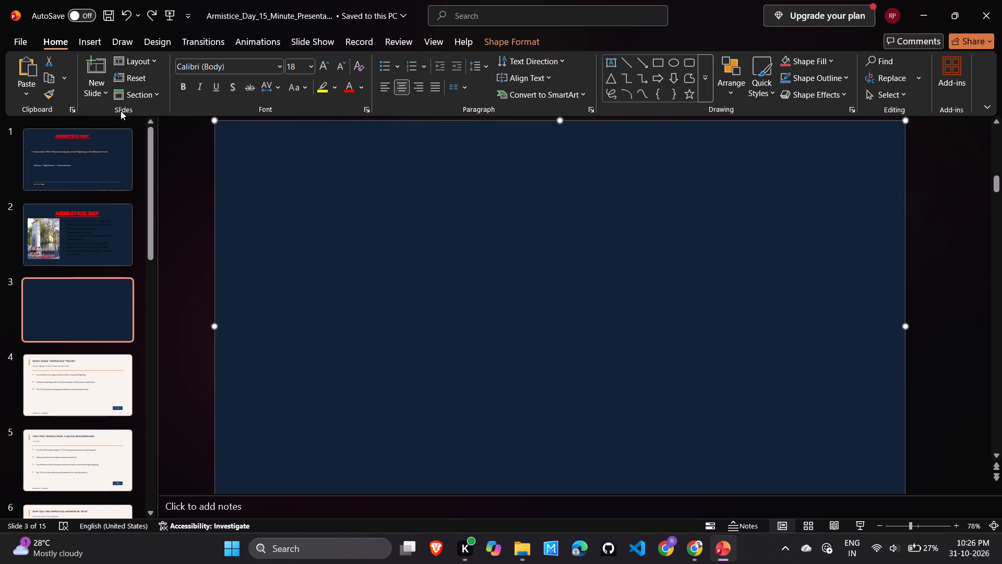
pyautogui.click(96, 83)
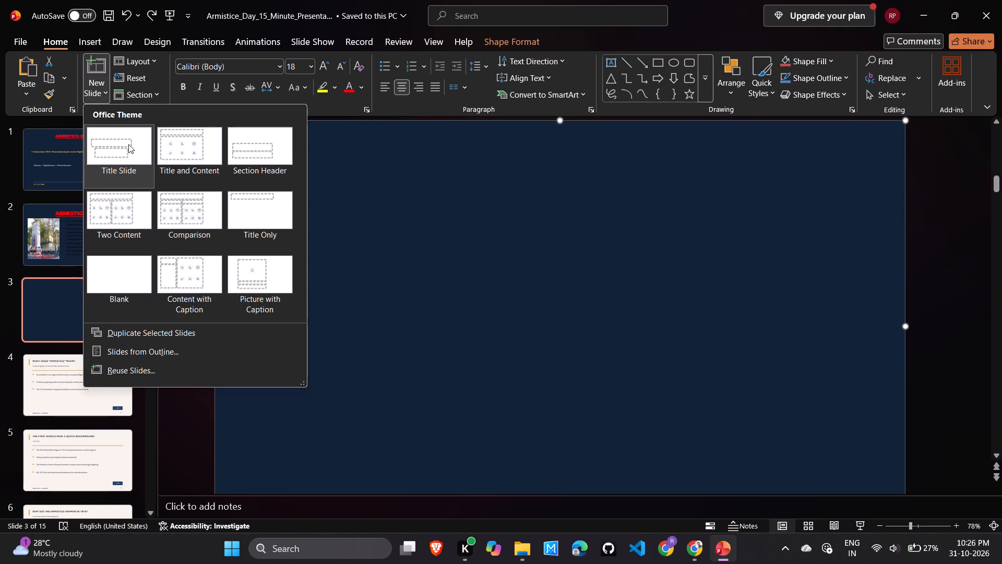
pyautogui.click(185, 144)
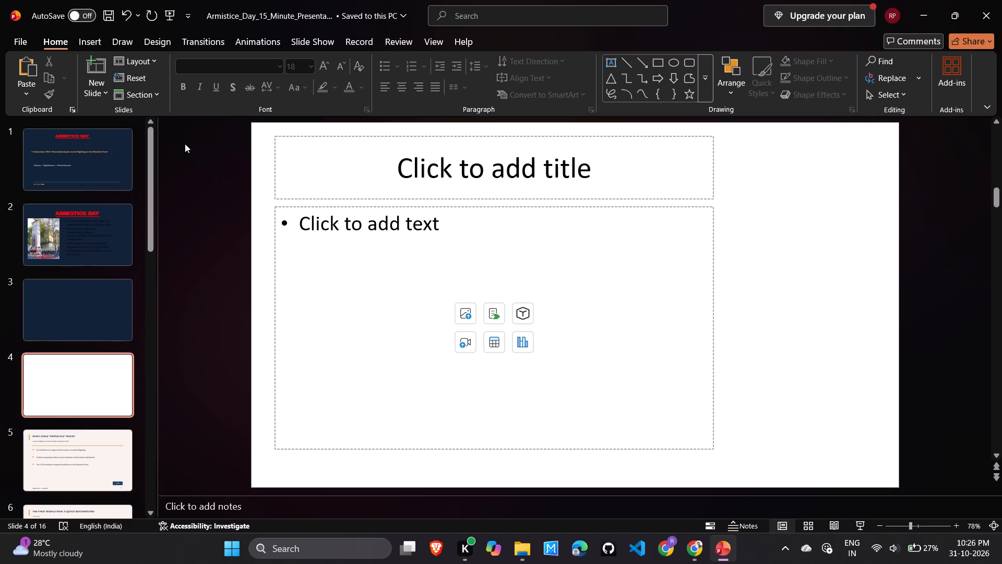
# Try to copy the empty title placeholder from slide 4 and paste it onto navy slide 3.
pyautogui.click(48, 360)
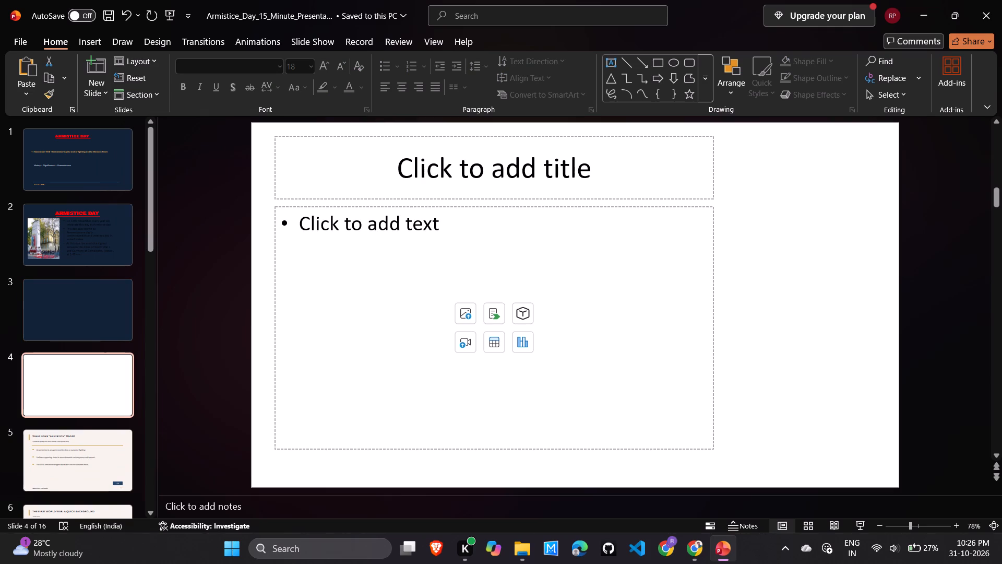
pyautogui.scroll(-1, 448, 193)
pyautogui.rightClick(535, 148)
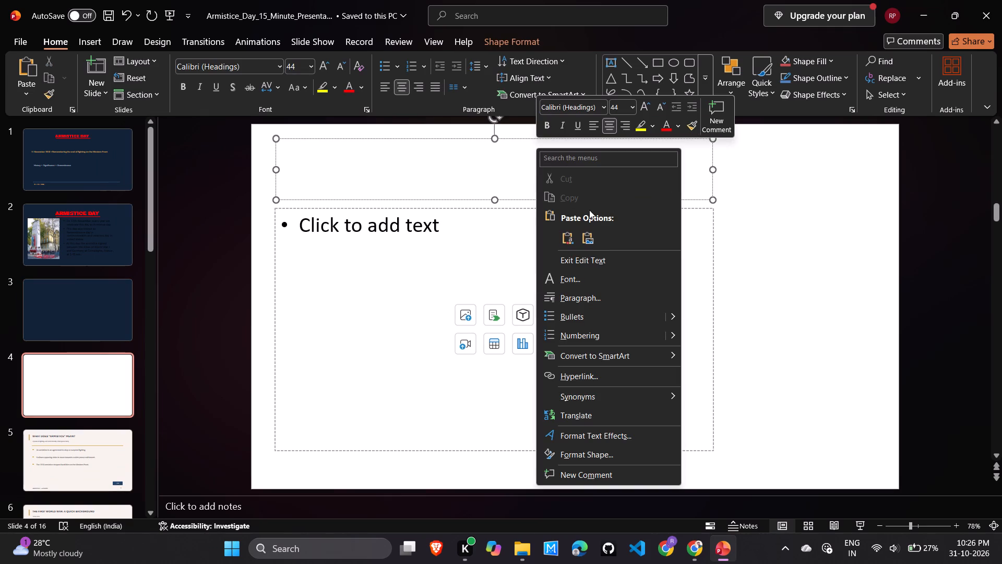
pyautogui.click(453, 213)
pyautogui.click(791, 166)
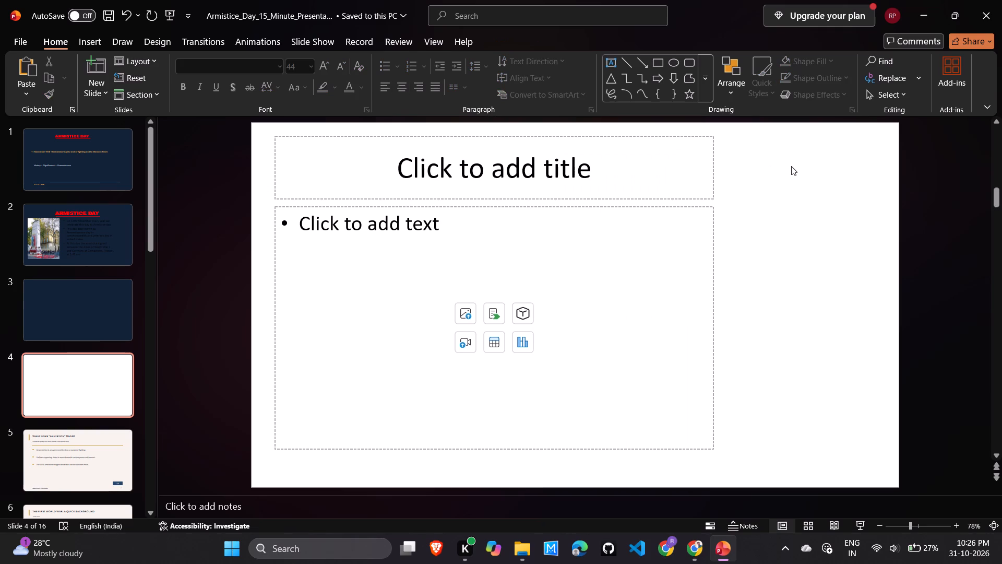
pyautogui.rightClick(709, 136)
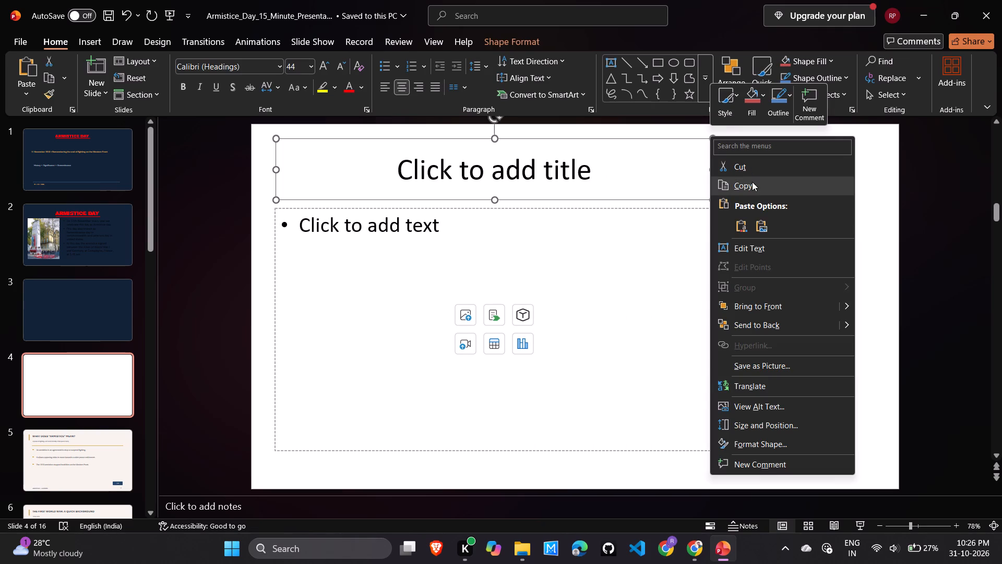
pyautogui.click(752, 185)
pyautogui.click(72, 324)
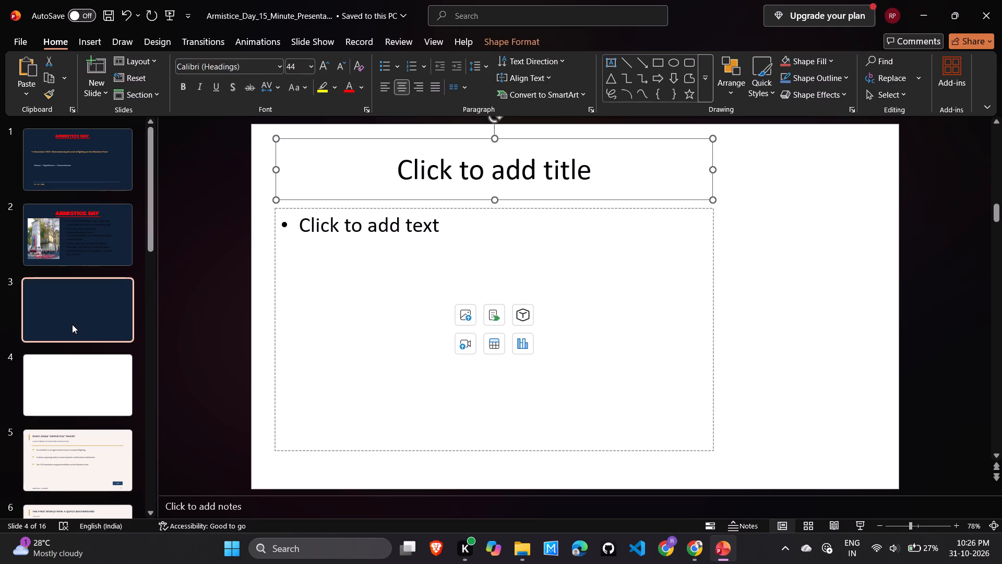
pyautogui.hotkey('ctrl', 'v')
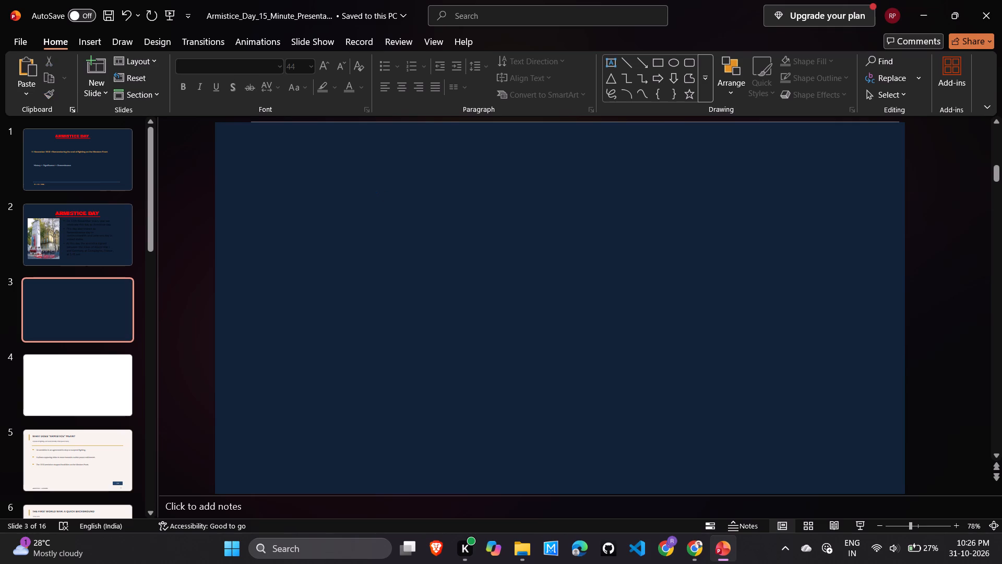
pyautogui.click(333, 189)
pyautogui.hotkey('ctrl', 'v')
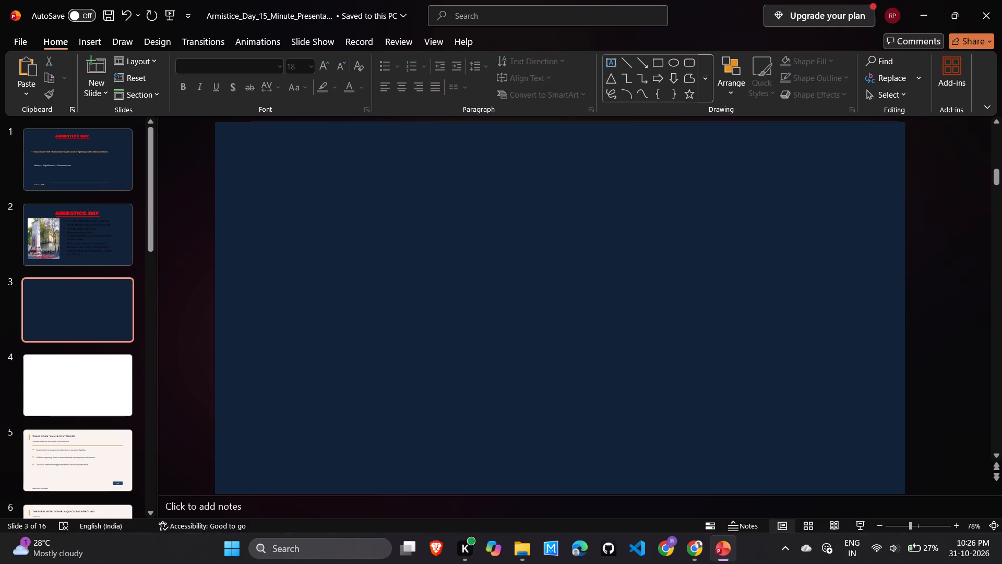
# Move slide 3's navy rectangle to the right until its left edge lines up with the slide's left edge.
pyautogui.rightClick(333, 189)
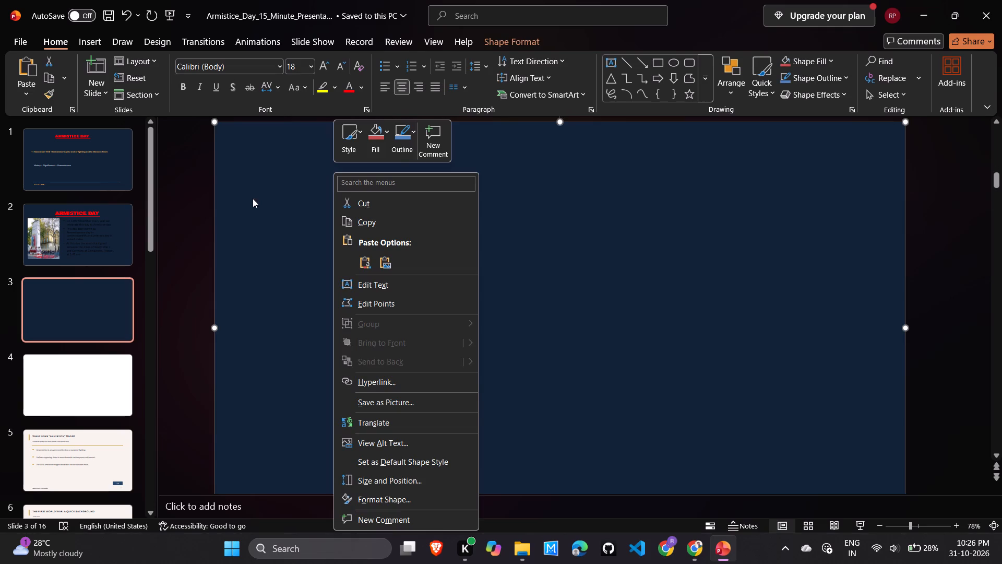
pyautogui.moveTo(230, 203); pyautogui.dragTo(264, 311)
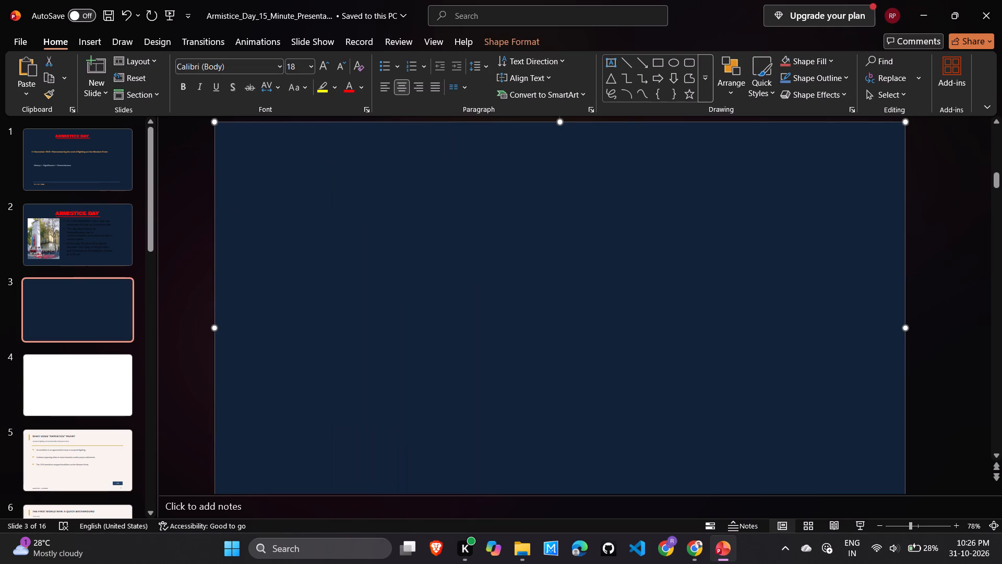
pyautogui.moveTo(287, 276); pyautogui.dragTo(325, 275)
pyautogui.rightClick(325, 275)
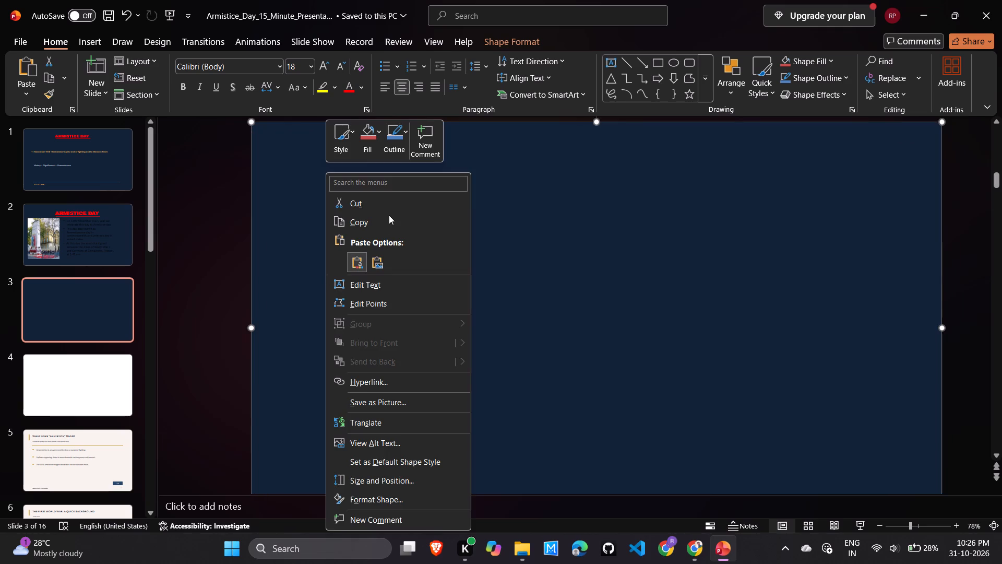
pyautogui.click(379, 242)
# Narrow the empty title placeholder on slide 4 by pulling its right edge inward.
pyautogui.click(104, 379)
pyautogui.click(104, 379)
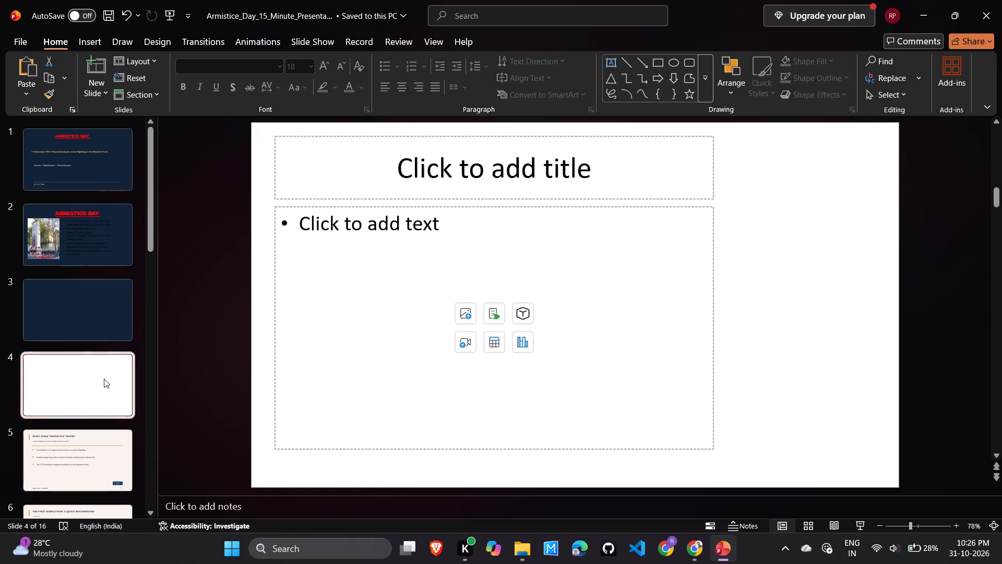
pyautogui.rightClick(563, 168)
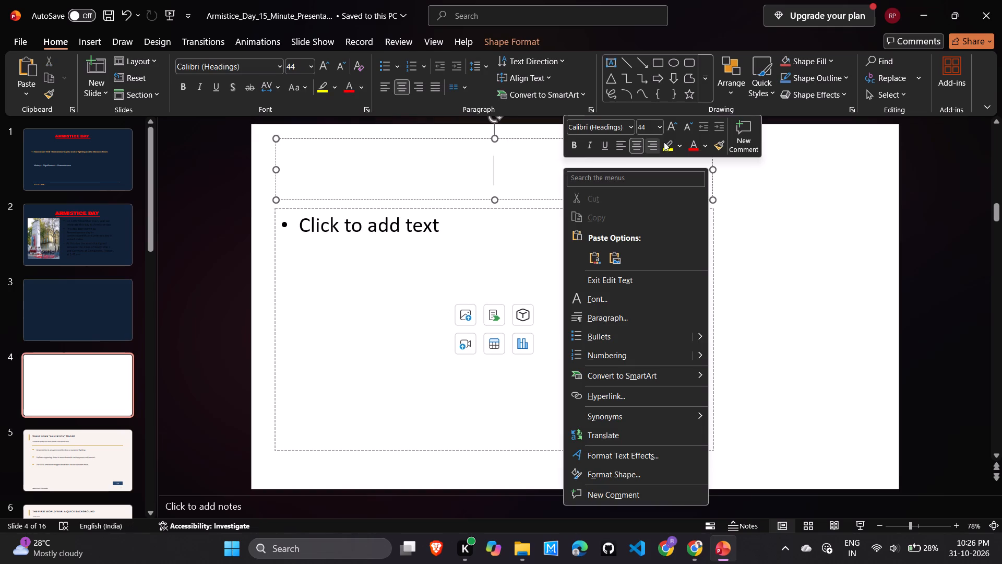
pyautogui.click(783, 216)
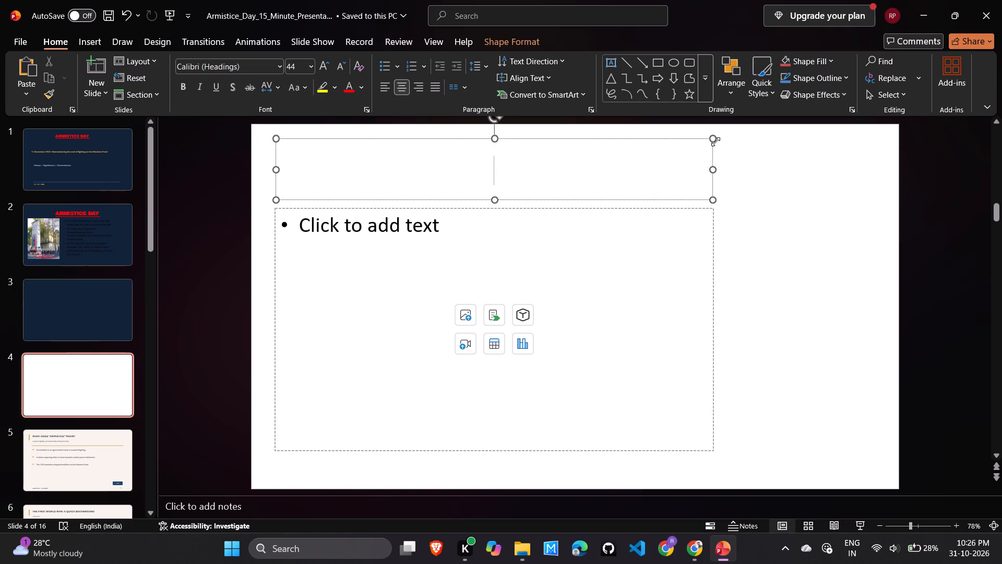
pyautogui.click(715, 142)
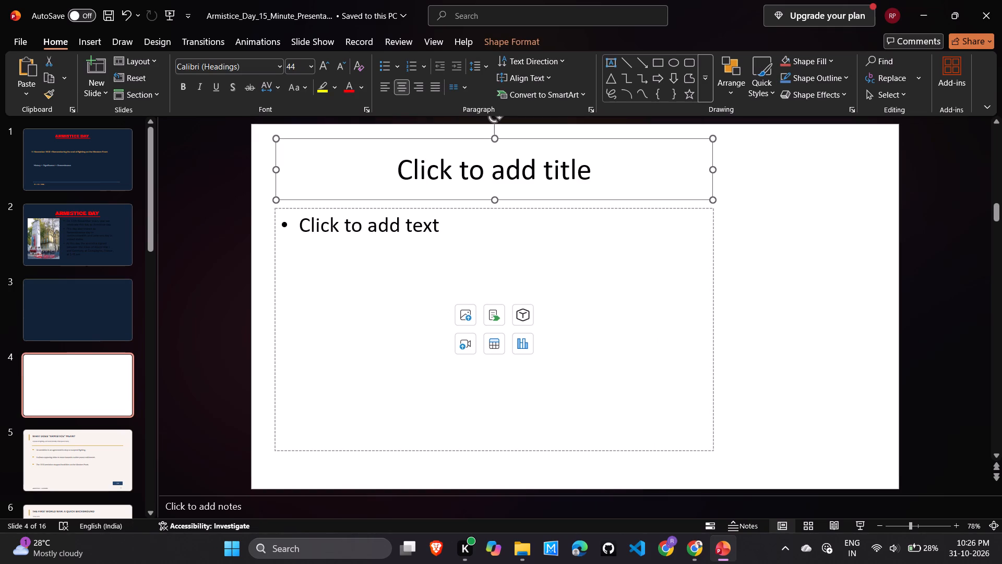
pyautogui.moveTo(714, 173); pyautogui.dragTo(576, 174)
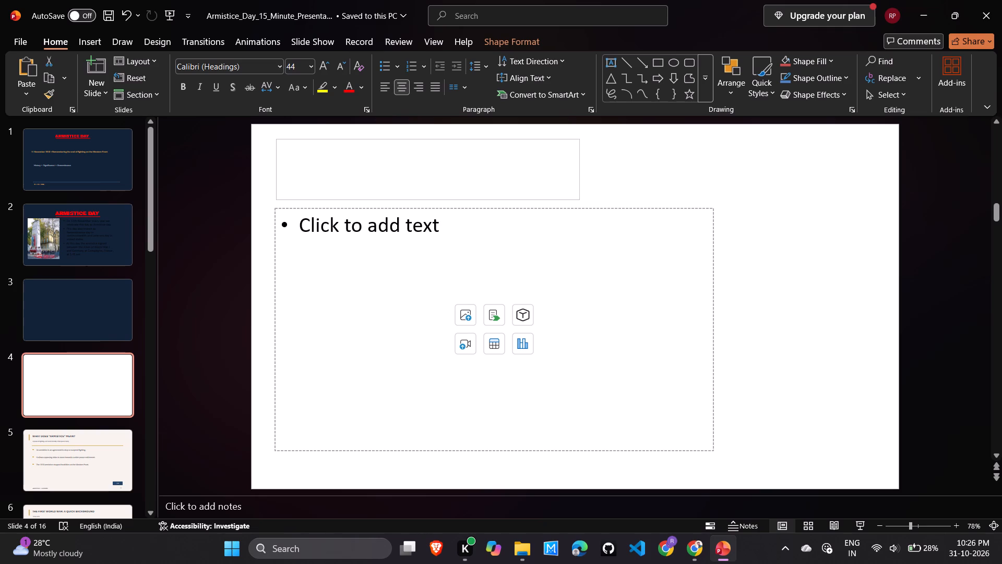
# Narrow the empty title placeholder on slide 4 to a little under half its width by pulling its right edge inward.
pyautogui.moveTo(576, 174); pyautogui.dragTo(414, 155)
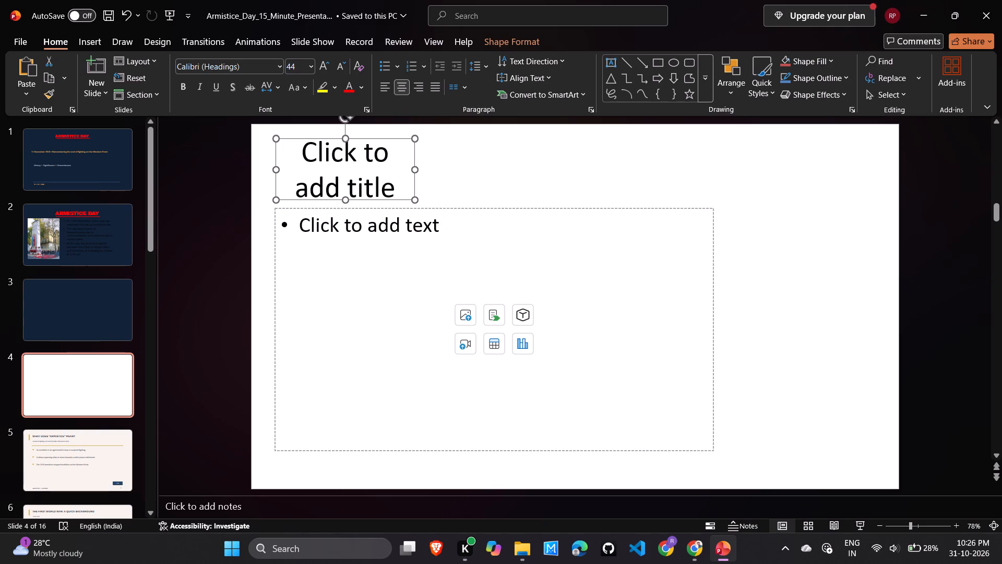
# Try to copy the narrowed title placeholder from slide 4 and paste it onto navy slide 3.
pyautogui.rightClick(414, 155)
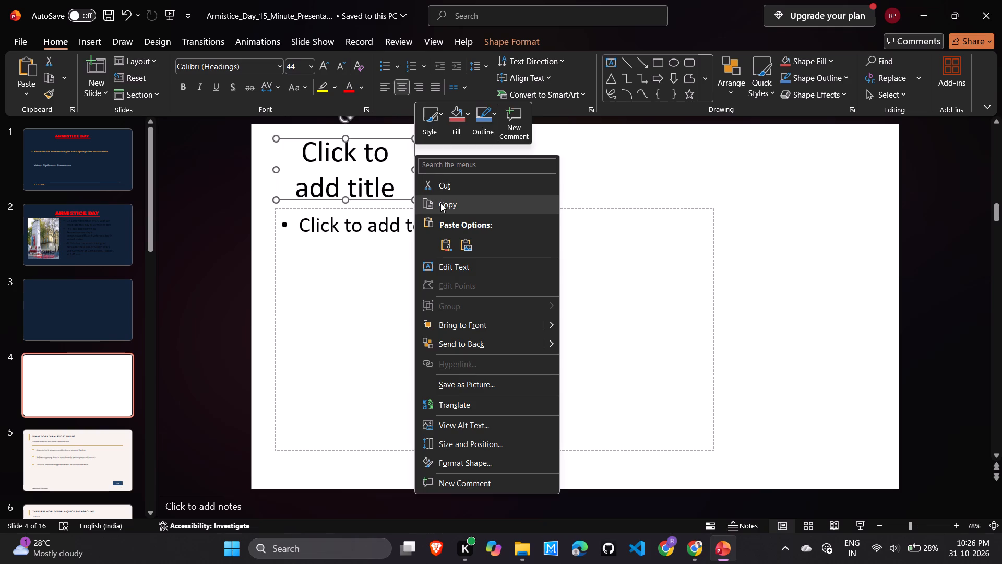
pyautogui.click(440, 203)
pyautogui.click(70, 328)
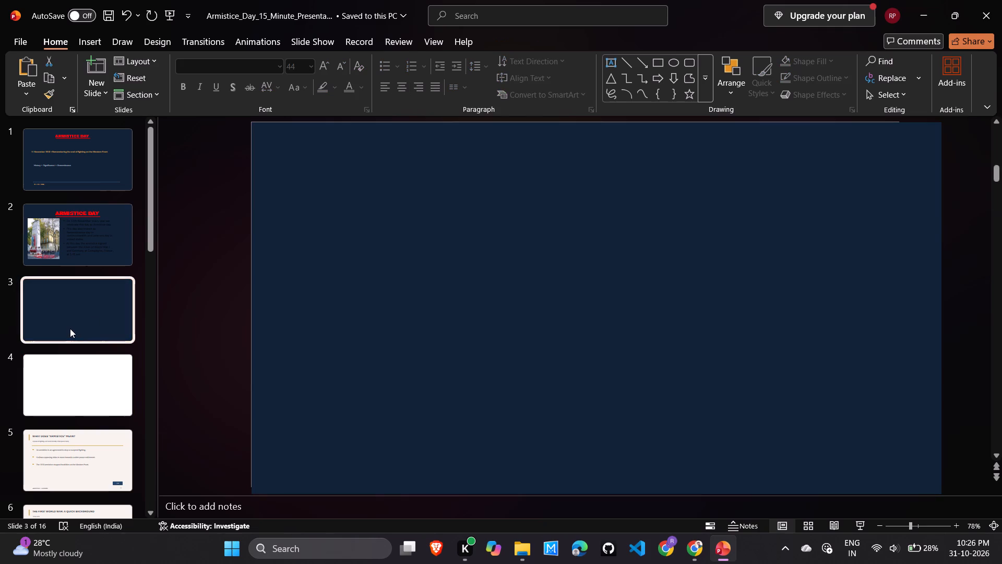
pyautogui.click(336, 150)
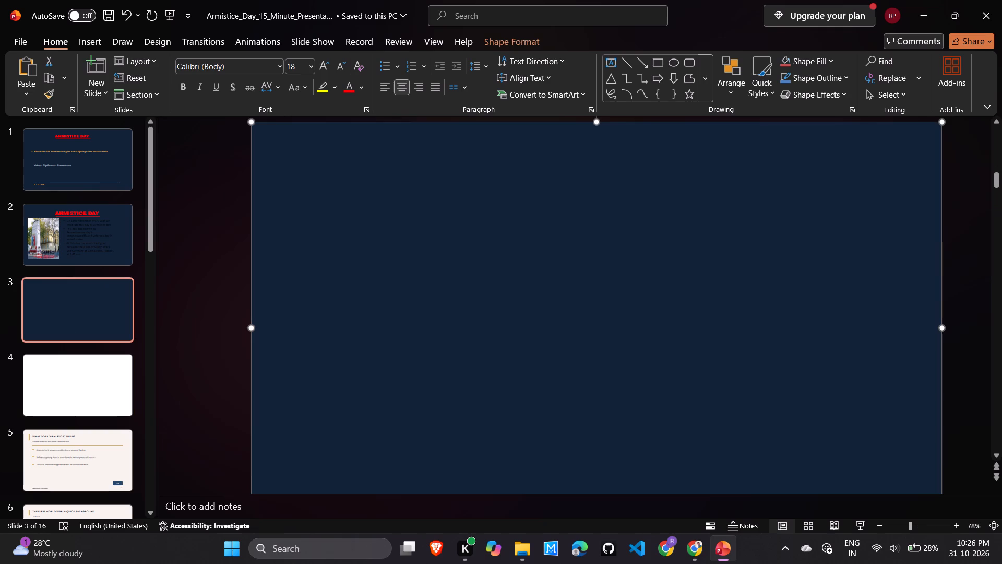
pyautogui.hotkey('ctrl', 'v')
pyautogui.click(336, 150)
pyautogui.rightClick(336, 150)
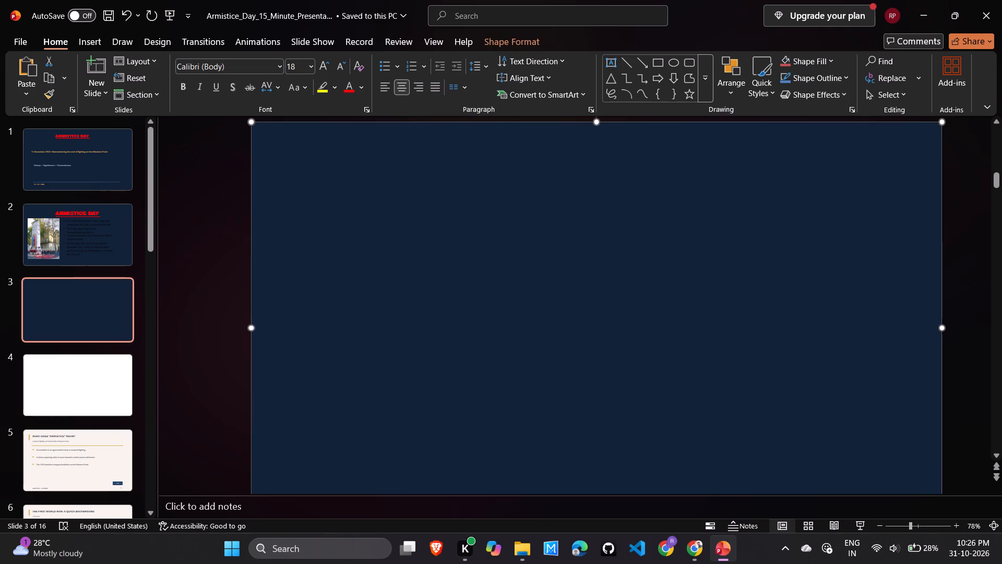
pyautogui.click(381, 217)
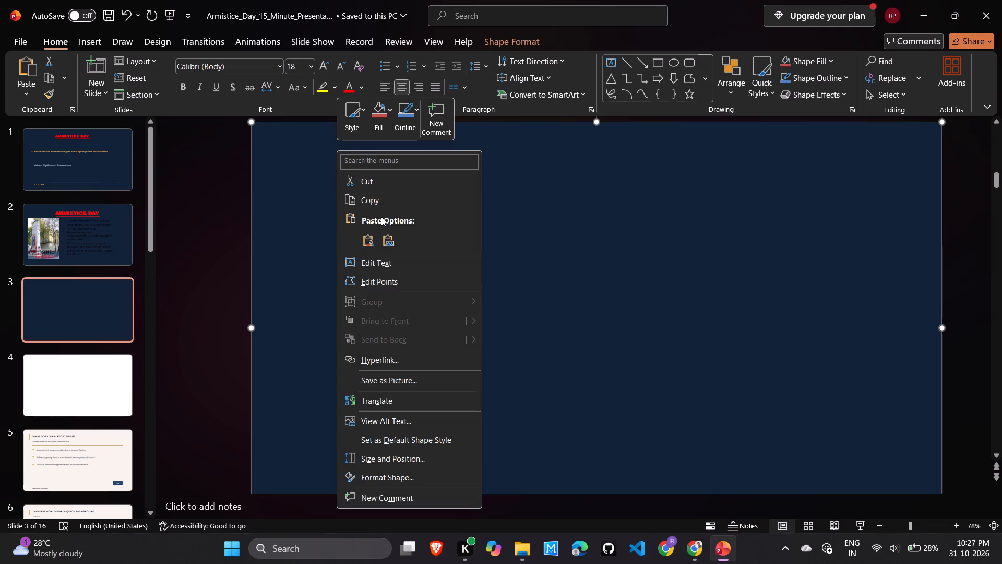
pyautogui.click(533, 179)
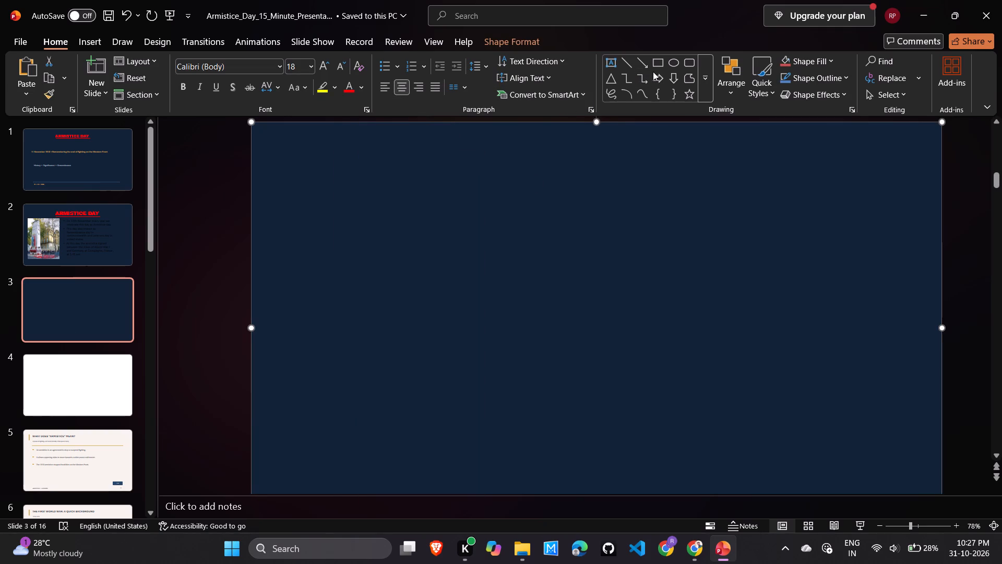
# Add a 2.54 cm square on navy slide 3 and apply the transparent, outline-free preset style with black text.
pyautogui.click(659, 60)
pyautogui.click(398, 186)
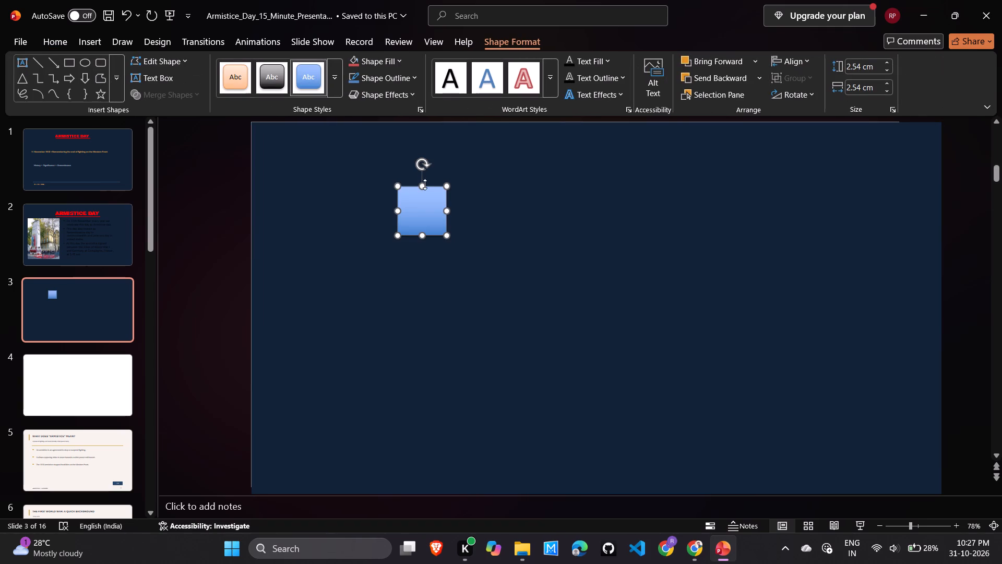
pyautogui.rightClick(428, 195)
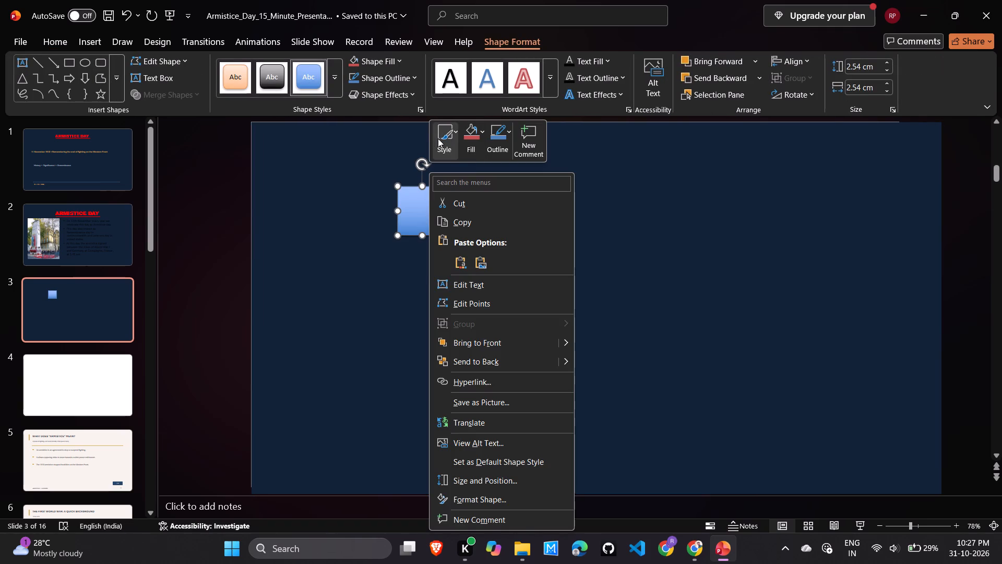
pyautogui.click(438, 138)
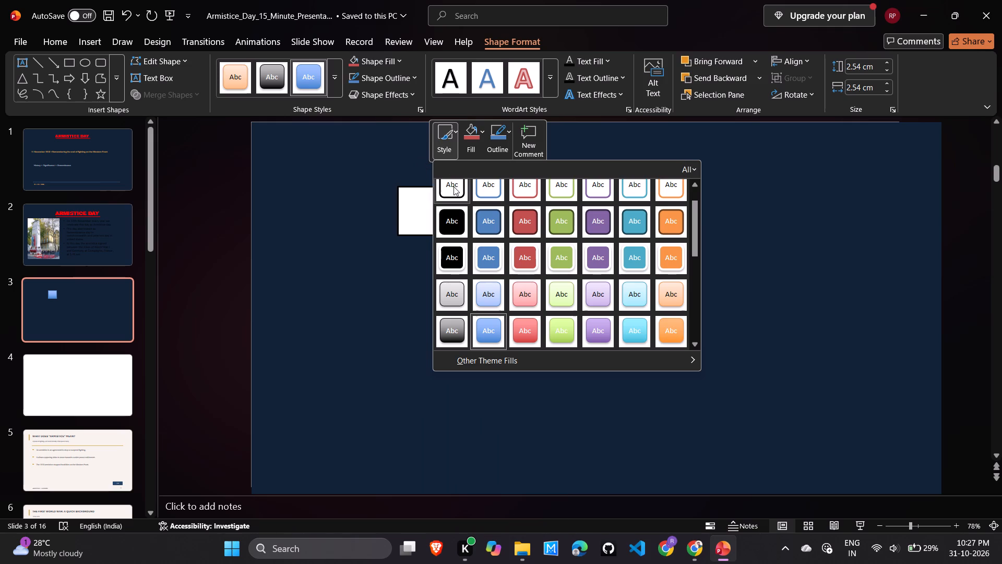
pyautogui.click(454, 186)
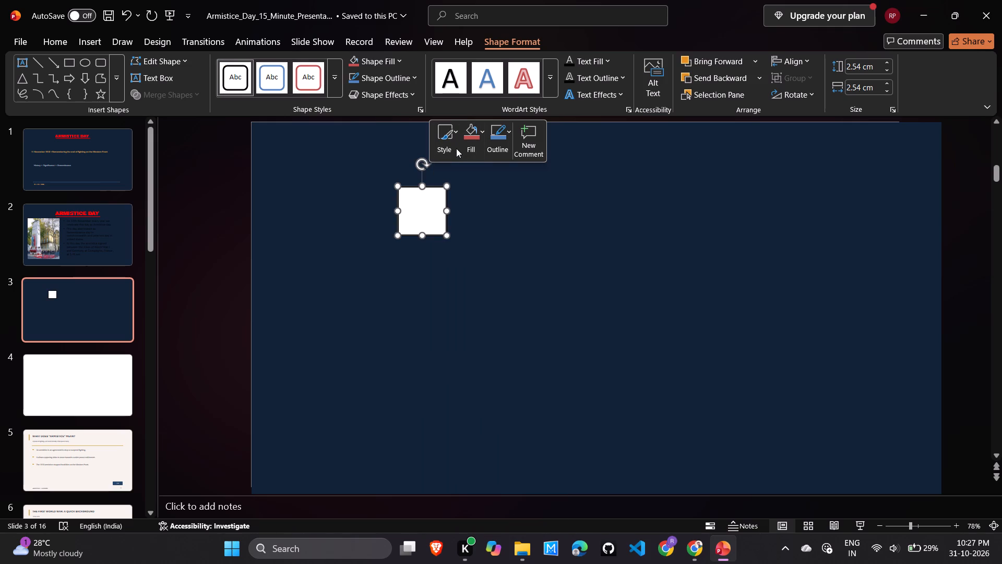
pyautogui.click(449, 144)
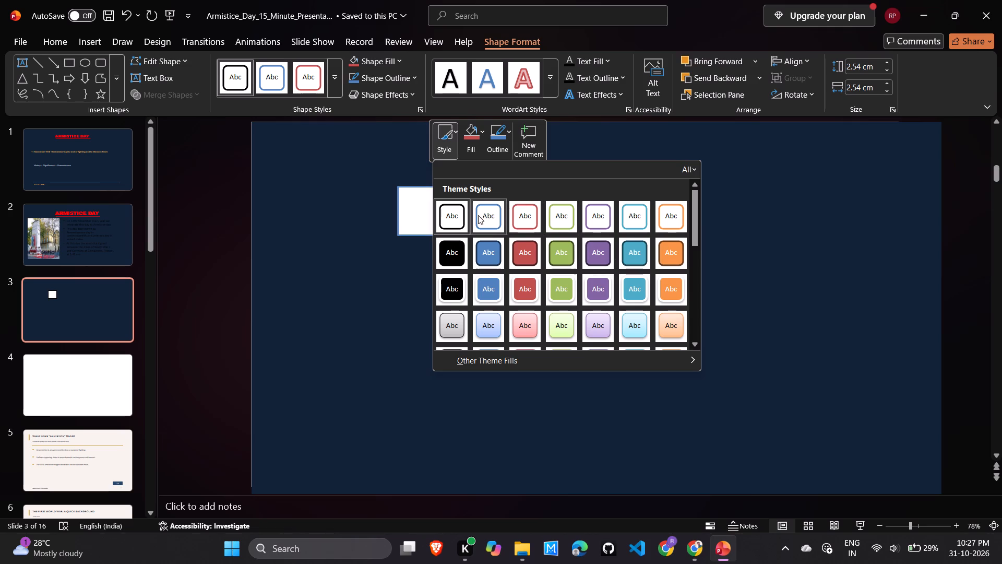
pyautogui.scroll(-3, 605, 279)
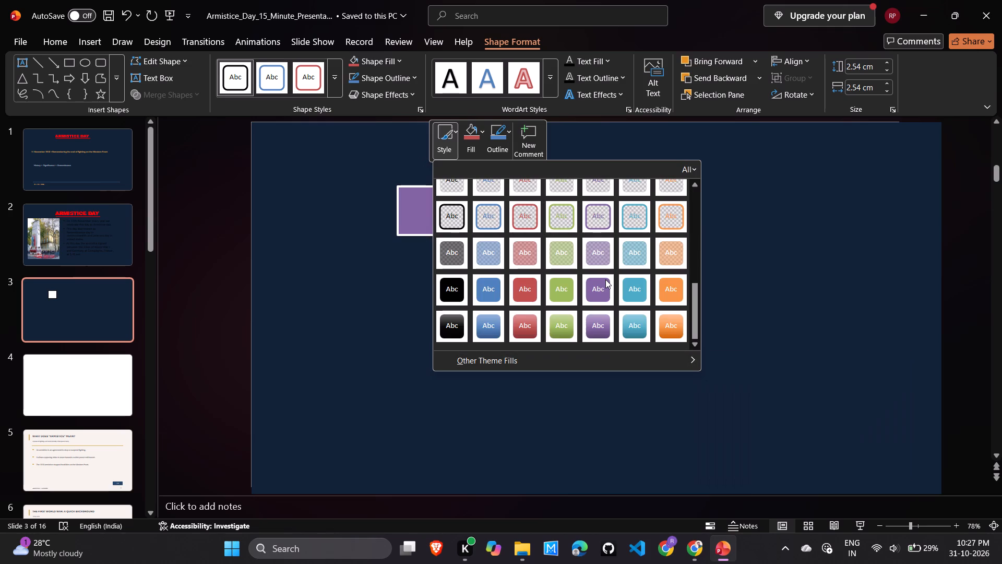
pyautogui.scroll(1, 605, 279)
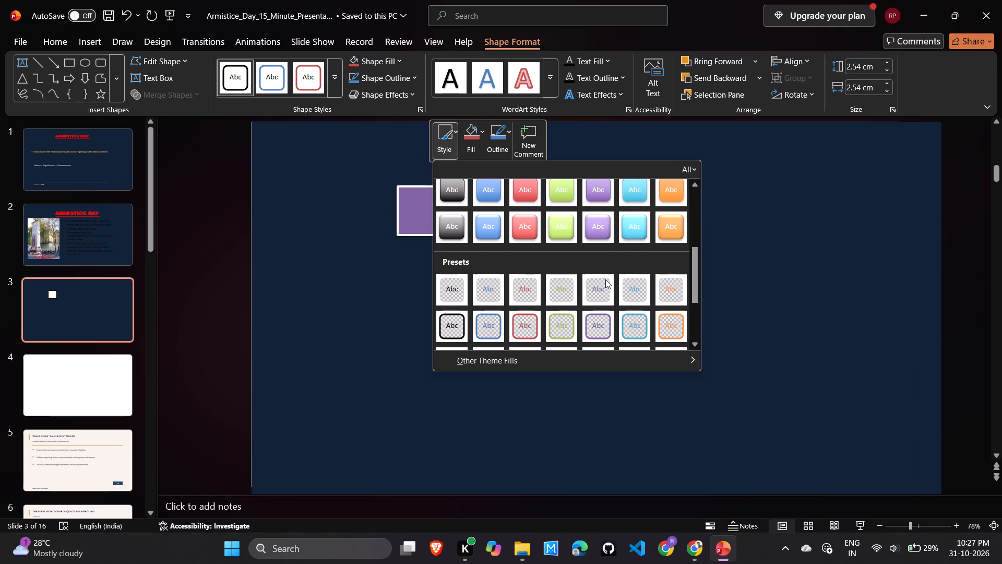
pyautogui.scroll(1, 605, 279)
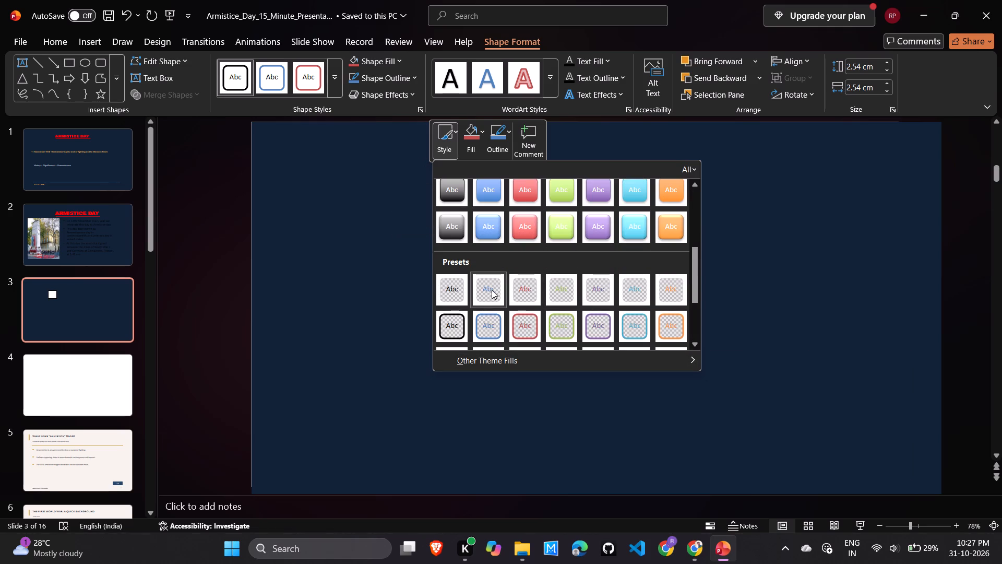
pyautogui.click(458, 291)
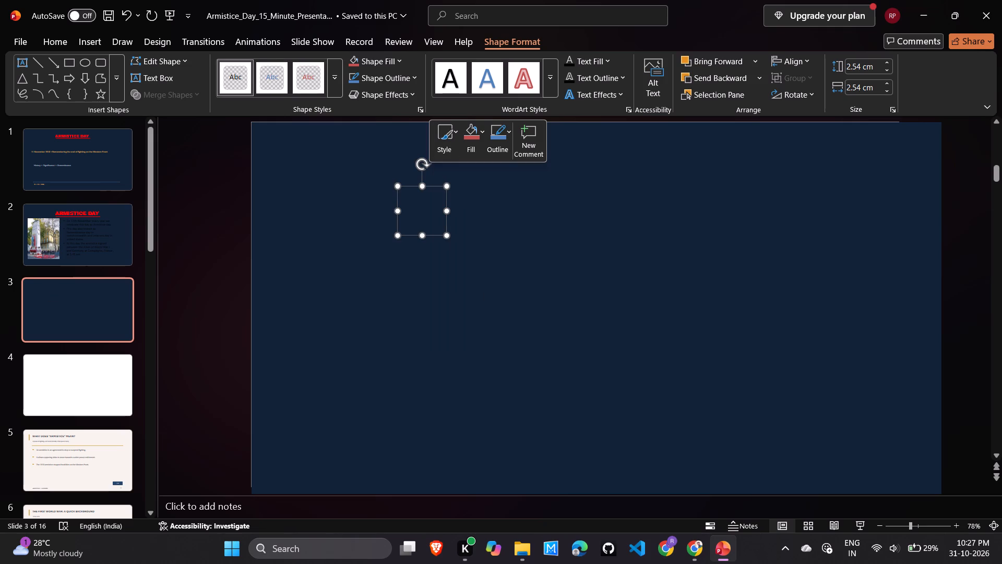
# Widen the transparent square on slide 3 by extending its right side most of the way across the slide.
pyautogui.moveTo(448, 208); pyautogui.dragTo(682, 205)
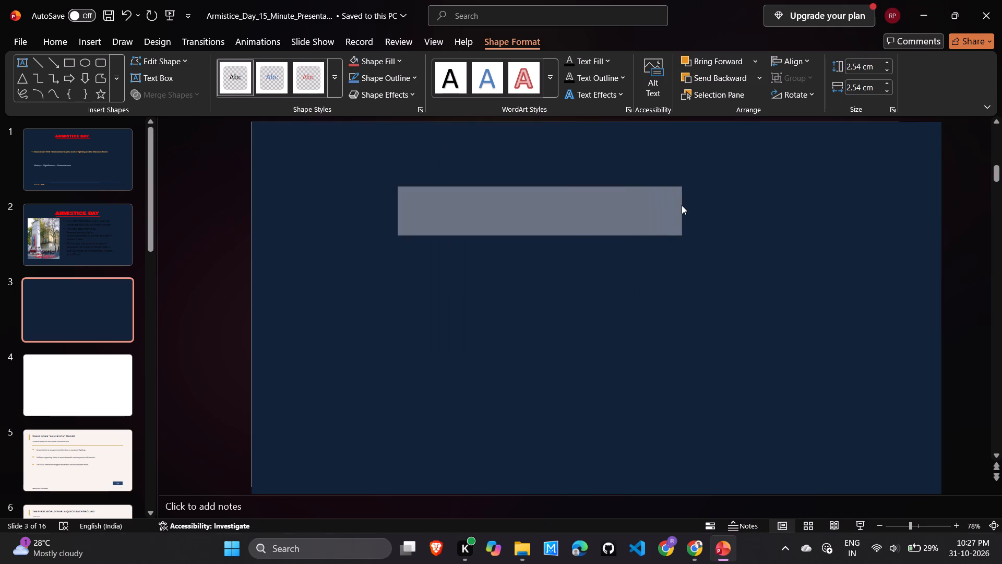
pyautogui.moveTo(682, 205); pyautogui.dragTo(841, 227)
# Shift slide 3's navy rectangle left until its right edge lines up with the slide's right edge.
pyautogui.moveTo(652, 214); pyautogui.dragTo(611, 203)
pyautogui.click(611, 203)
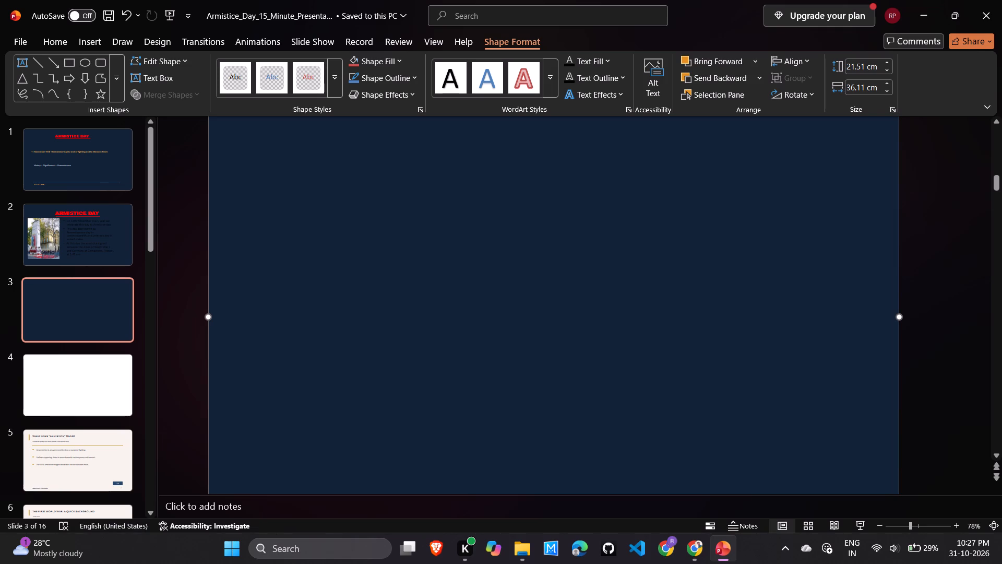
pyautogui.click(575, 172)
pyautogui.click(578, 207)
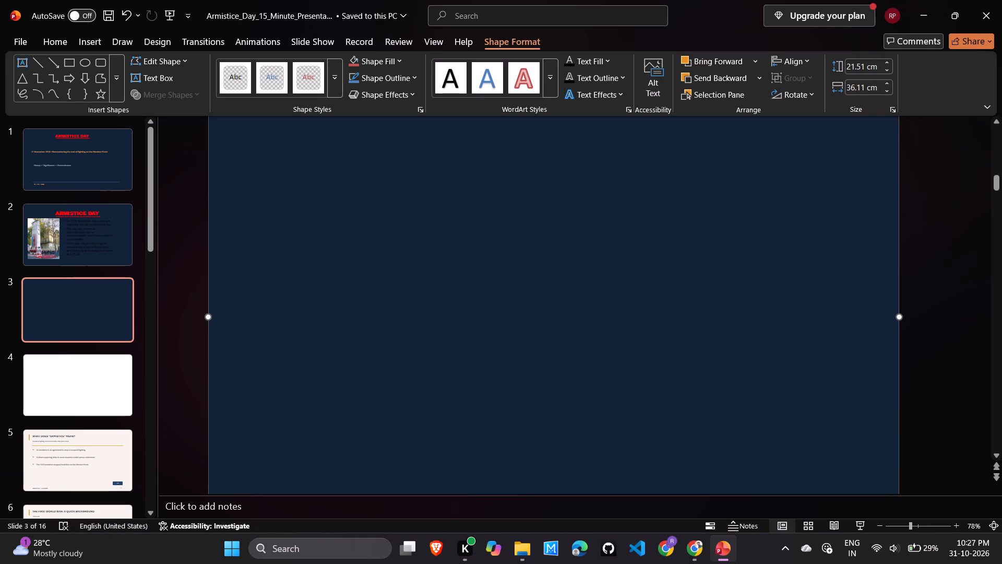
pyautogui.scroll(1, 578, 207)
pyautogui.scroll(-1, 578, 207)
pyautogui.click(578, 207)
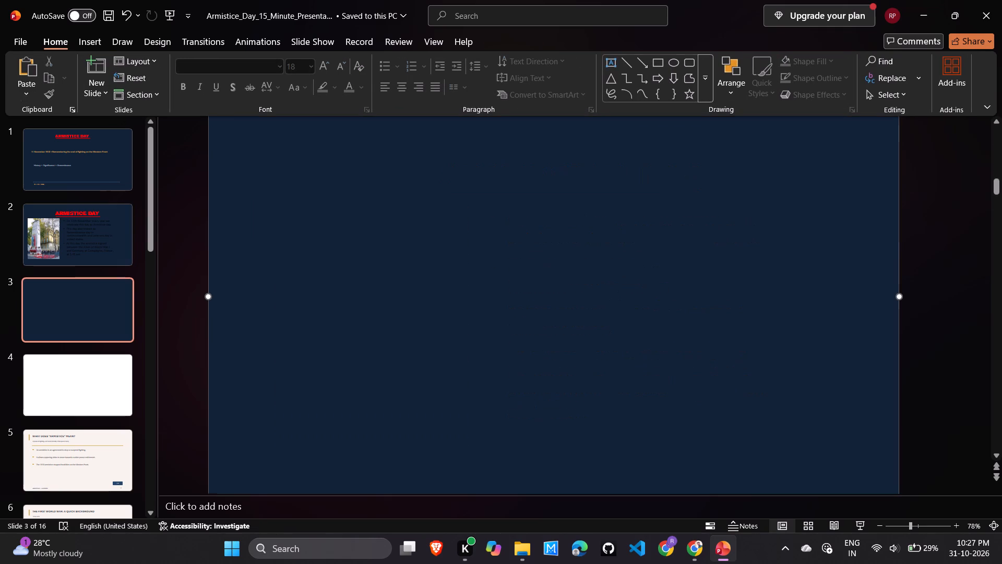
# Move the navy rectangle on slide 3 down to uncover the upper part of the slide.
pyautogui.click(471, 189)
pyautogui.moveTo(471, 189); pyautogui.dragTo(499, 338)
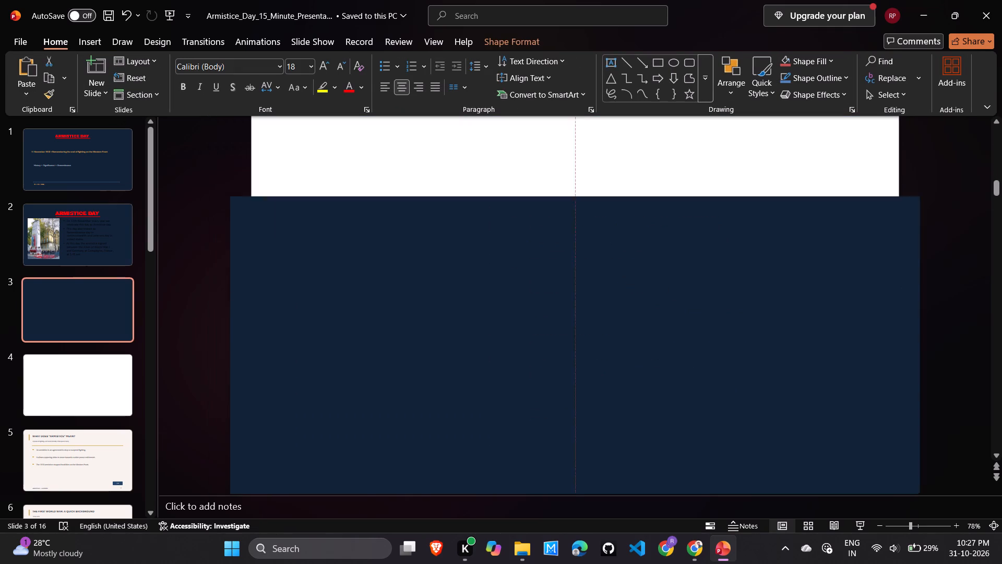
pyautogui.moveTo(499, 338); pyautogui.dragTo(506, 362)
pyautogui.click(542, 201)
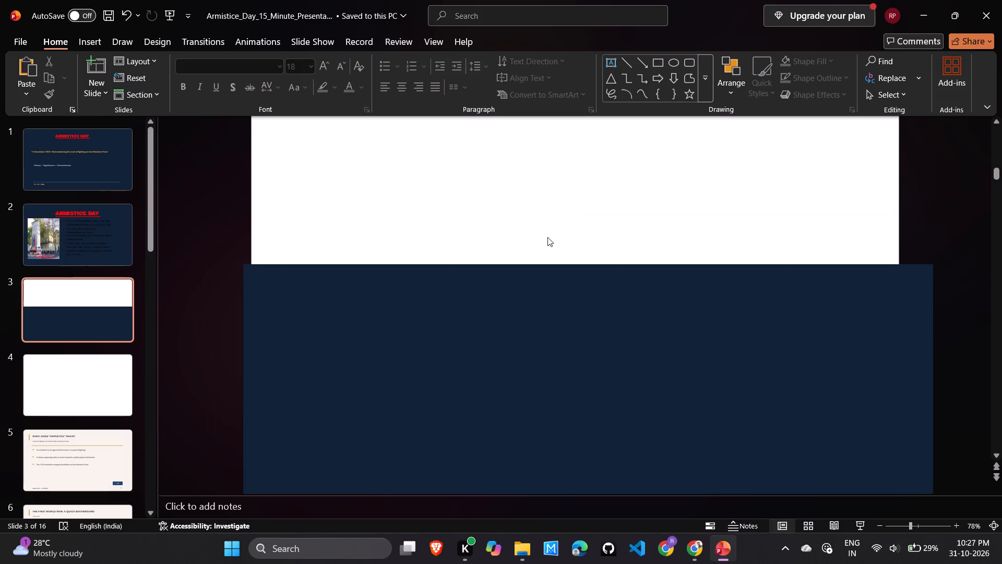
# Move the navy rectangle back up, centred horizontally, so that it covers all of slide 3.
pyautogui.moveTo(545, 297); pyautogui.dragTo(524, 135)
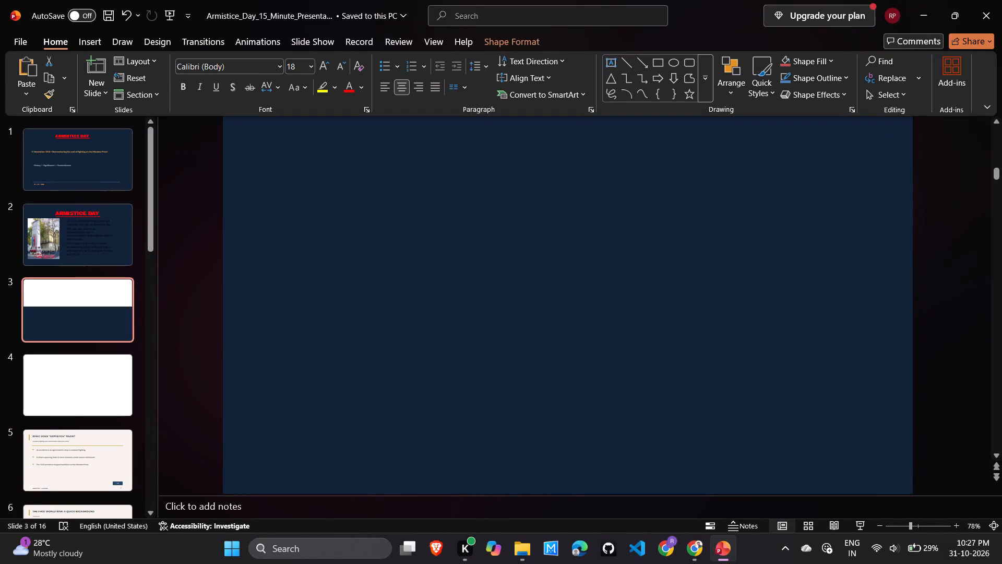
pyautogui.moveTo(524, 135); pyautogui.dragTo(529, 136)
# Add a blue rectangle about 17.08 cm wide and 2.54 cm high above the middle of slide 3.
pyautogui.scroll(1, 529, 136)
pyautogui.keyDown('ctrl'); pyautogui.scroll(-2, 529, 136); pyautogui.keyUp('ctrl')
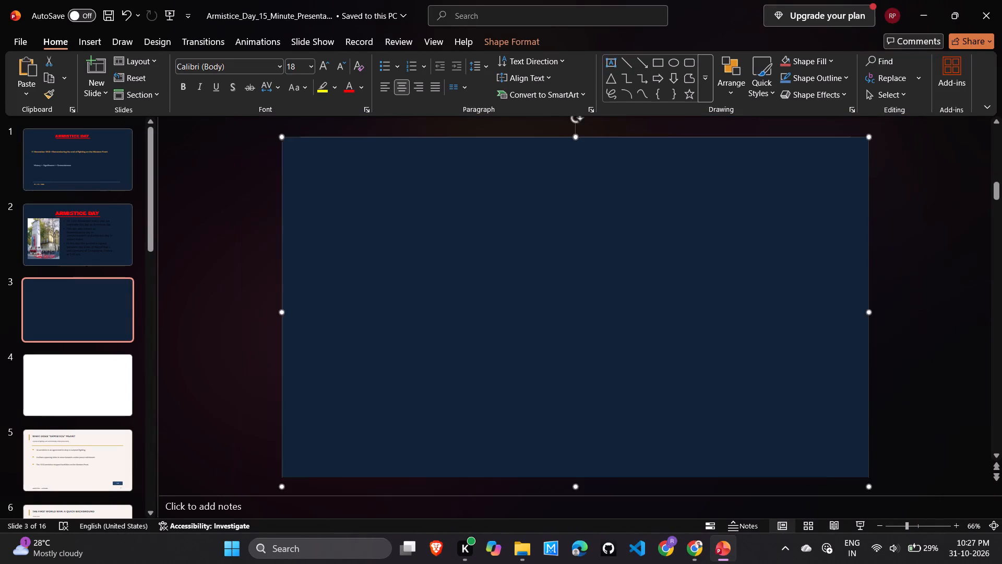
pyautogui.keyDown('ctrl'); pyautogui.scroll(-1, 529, 136); pyautogui.keyUp('ctrl')
pyautogui.keyDown('ctrl'); pyautogui.scroll(2, 529, 136); pyautogui.keyUp('ctrl')
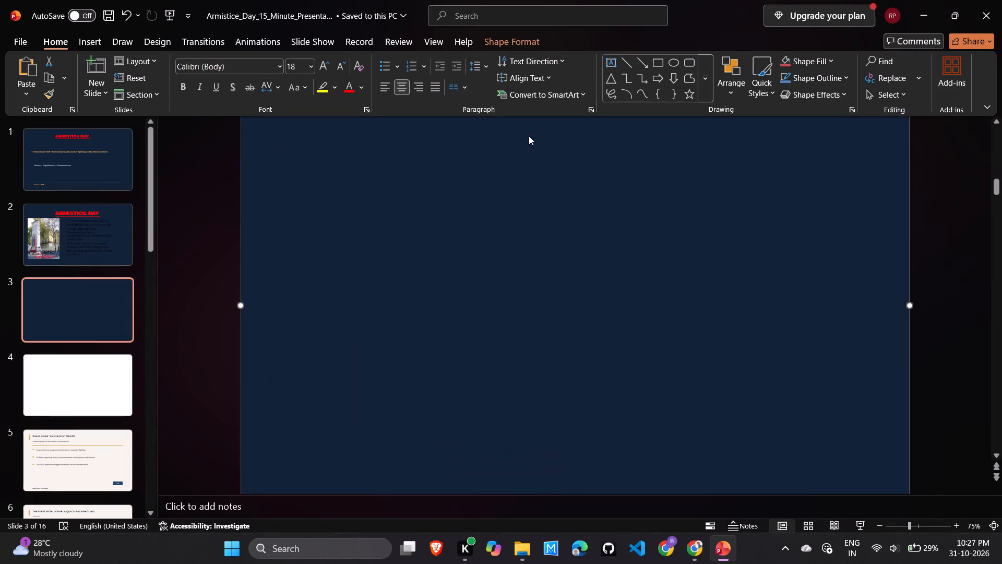
pyautogui.keyDown('ctrl'); pyautogui.scroll(-1, 529, 136); pyautogui.keyUp('ctrl')
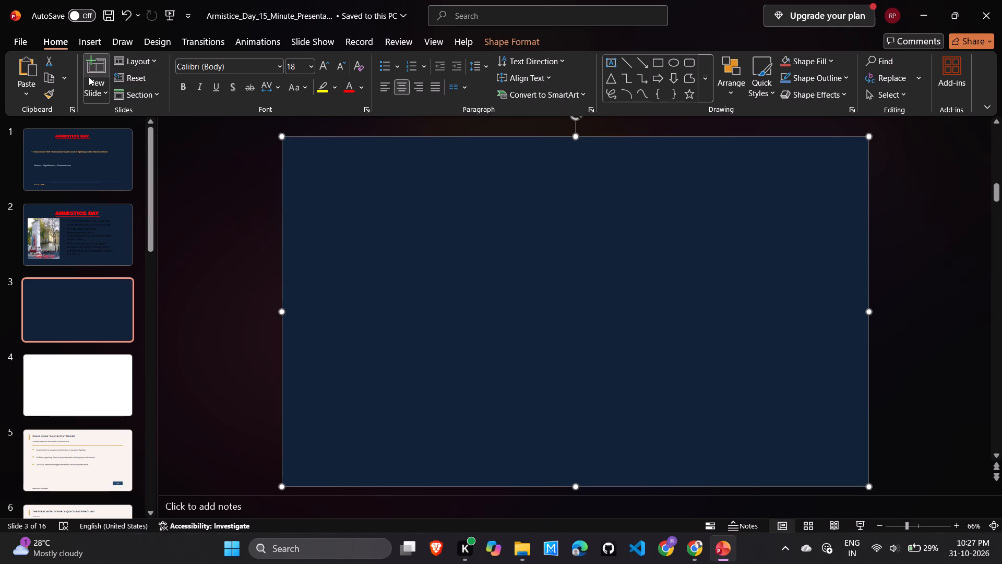
pyautogui.click(660, 64)
pyautogui.click(423, 249)
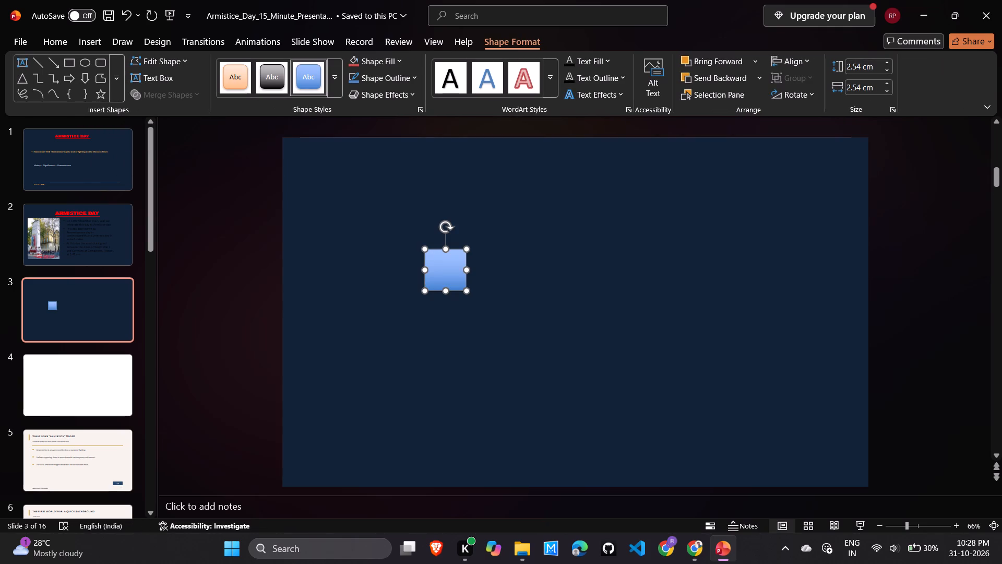
pyautogui.moveTo(470, 271); pyautogui.dragTo(702, 282)
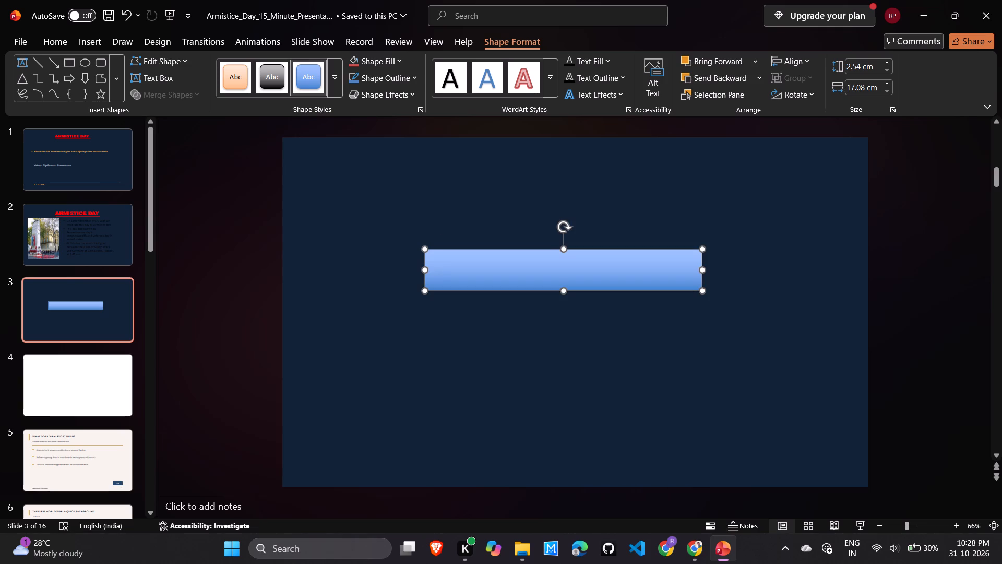
# Enter "Hu" followed by a new line inside the blue rectangle on slide 3.
pyautogui.click(563, 278)
pyautogui.click(571, 263)
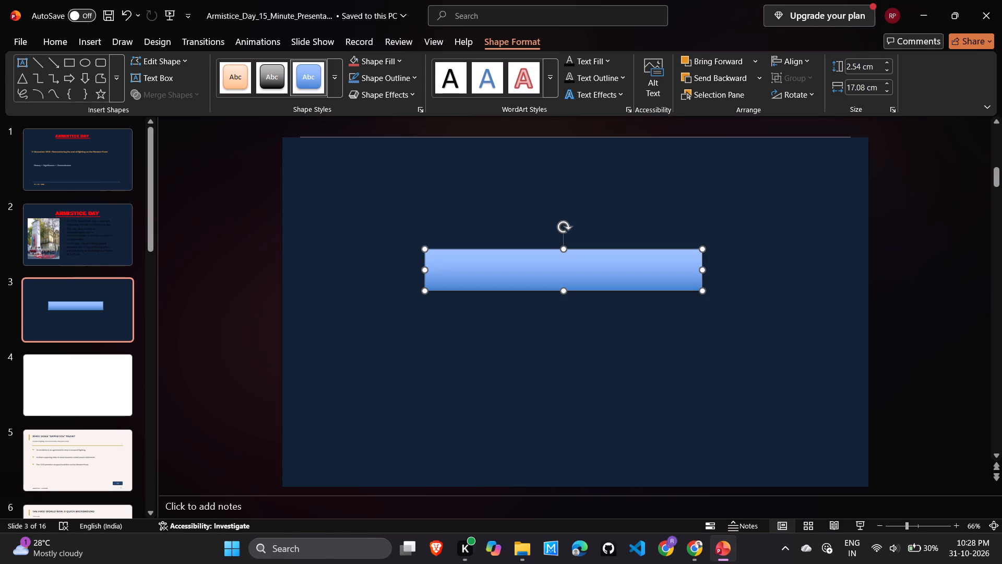
pyautogui.doubleClick(560, 272)
pyautogui.write('hu')
pyautogui.press('Return')
# Apply the transparent, outline-free preset style with black text to the "Hu" rectangle on slide 3.
pyautogui.rightClick(659, 259)
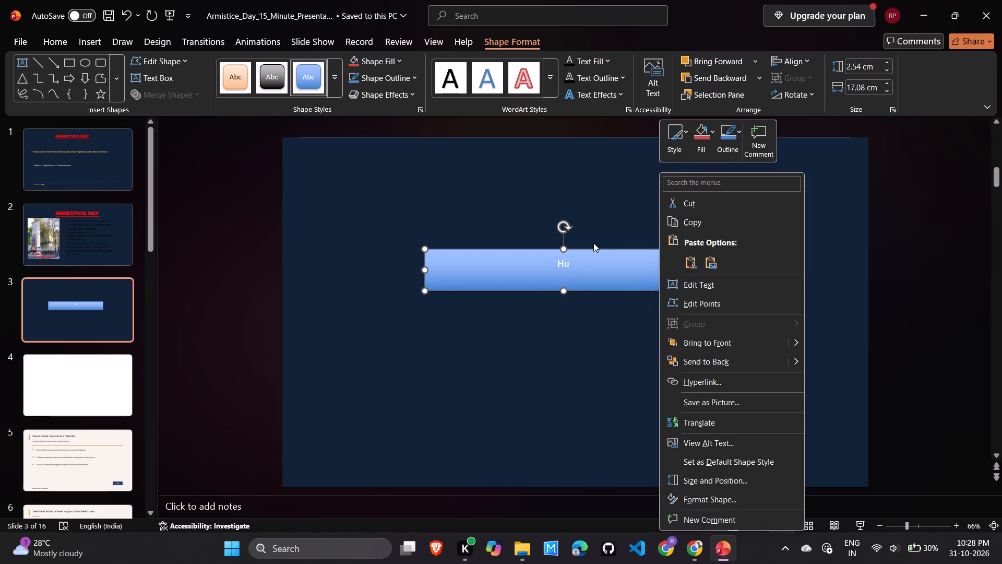
pyautogui.click(681, 135)
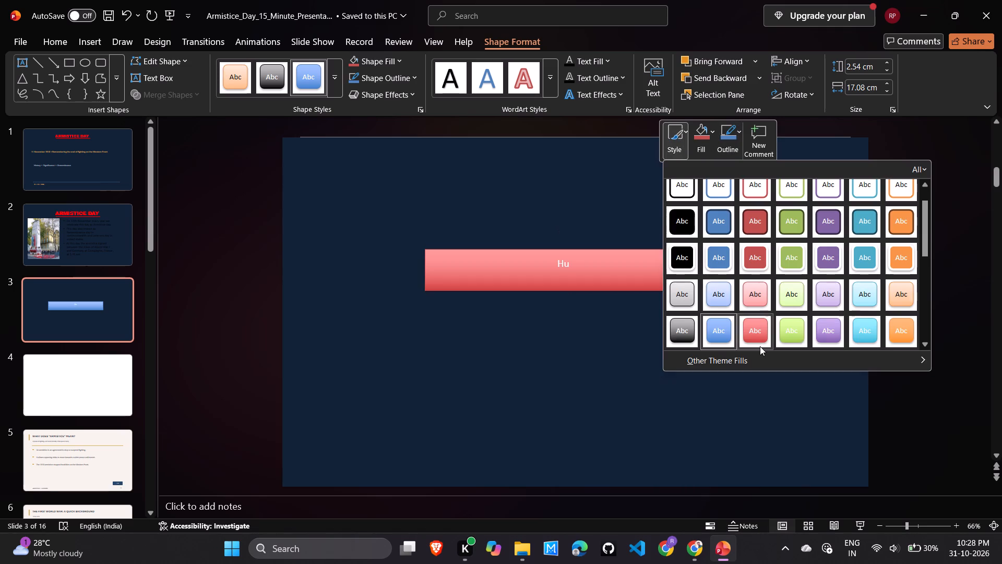
pyautogui.scroll(-1, 760, 346)
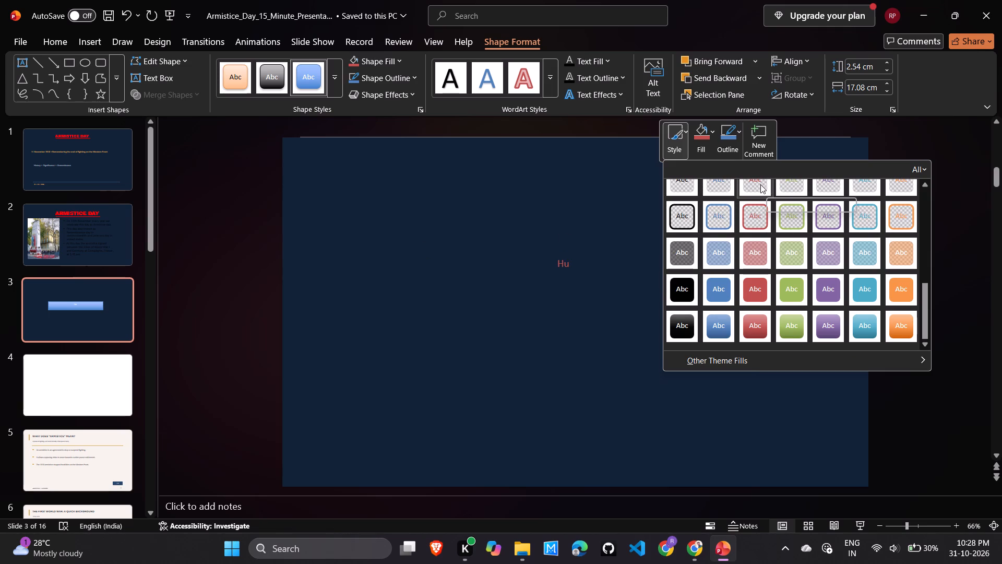
pyautogui.click(687, 186)
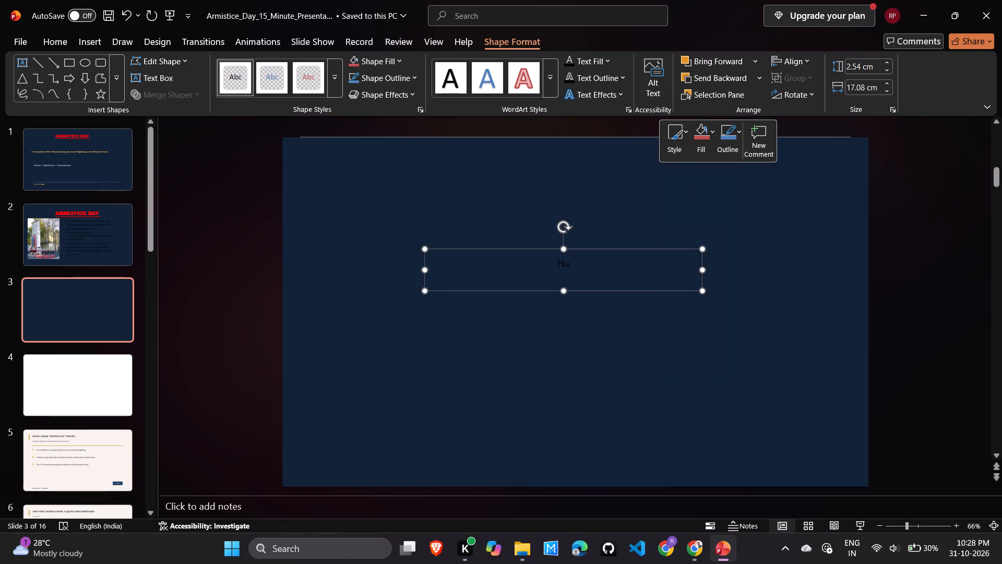
pyautogui.moveTo(564, 252); pyautogui.dragTo(564, 251)
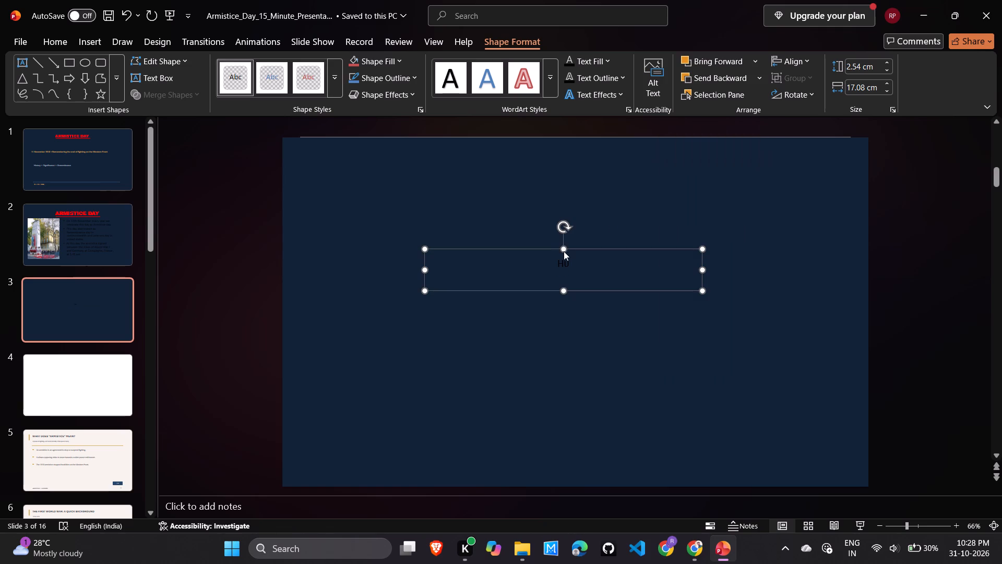
# Resize the transparent "Hu" rectangle to about 30.32 cm wide and 2.86 cm high, spanning the area near the top of slide 3.
pyautogui.moveTo(564, 251); pyautogui.dragTo(562, 233)
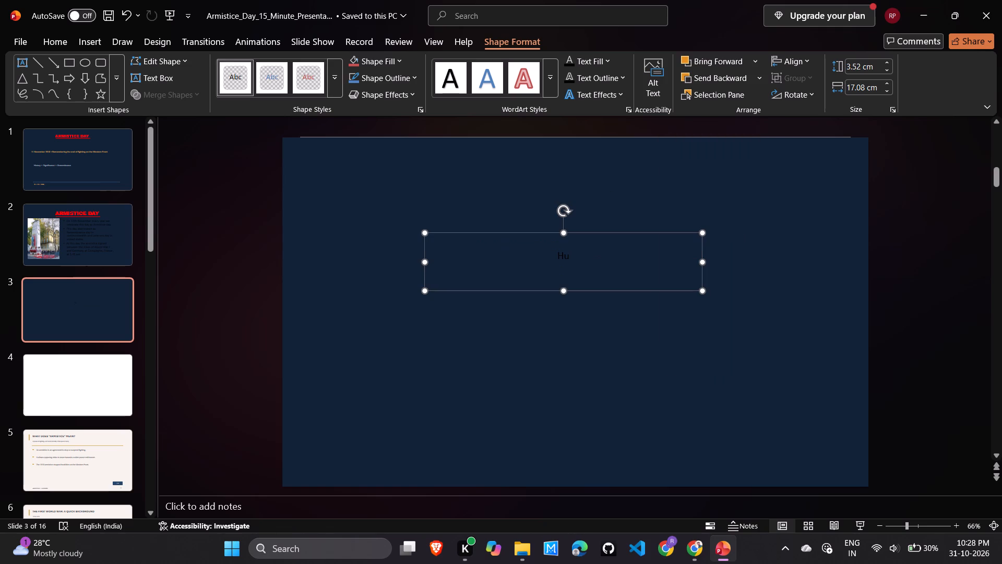
pyautogui.click(514, 253)
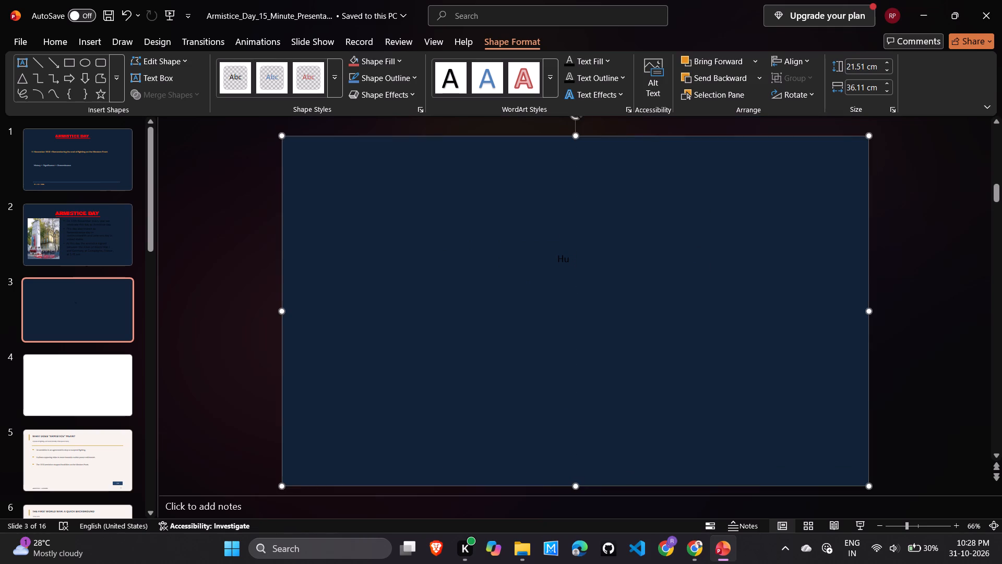
pyautogui.click(568, 263)
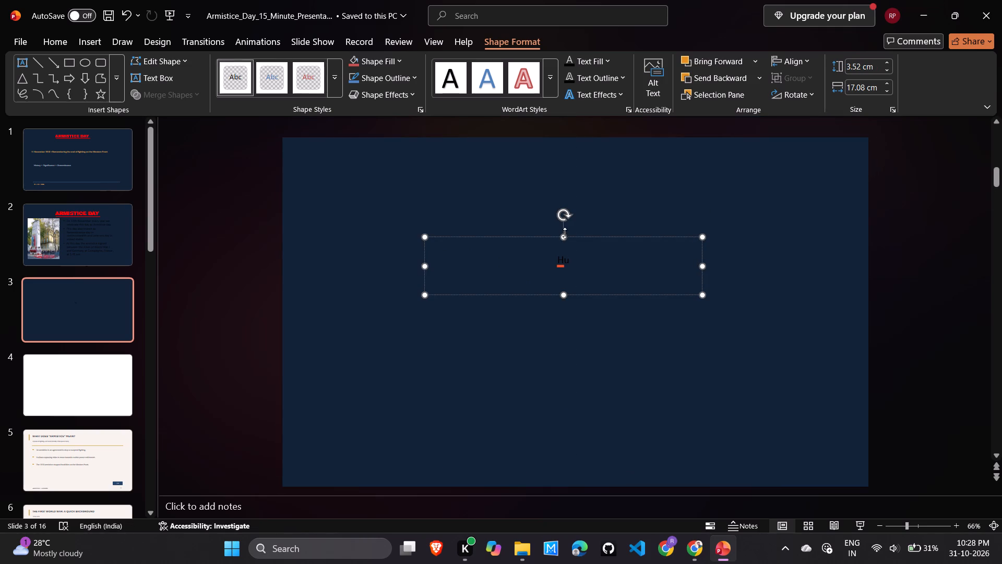
pyautogui.moveTo(566, 238); pyautogui.dragTo(568, 175)
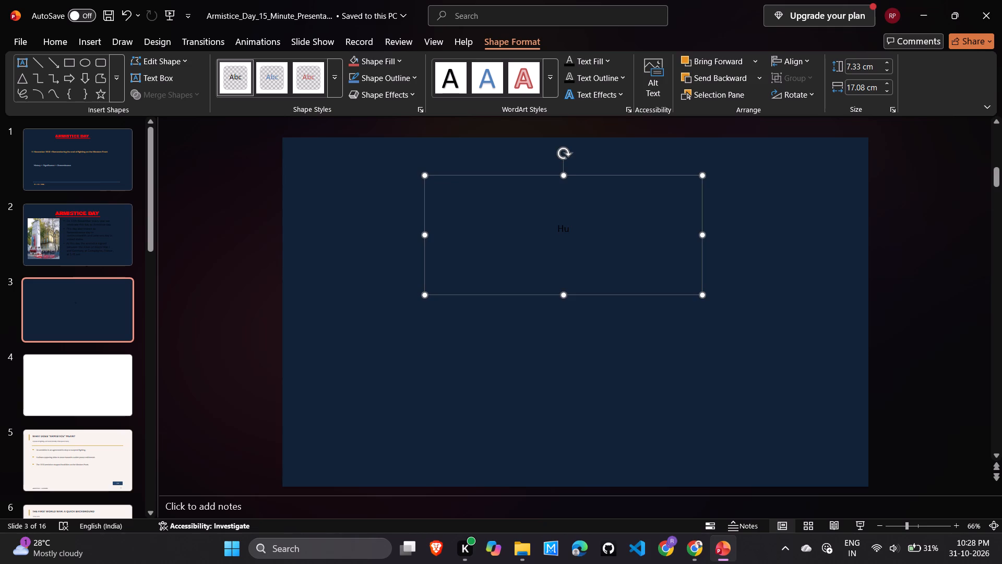
pyautogui.moveTo(564, 298); pyautogui.dragTo(554, 235)
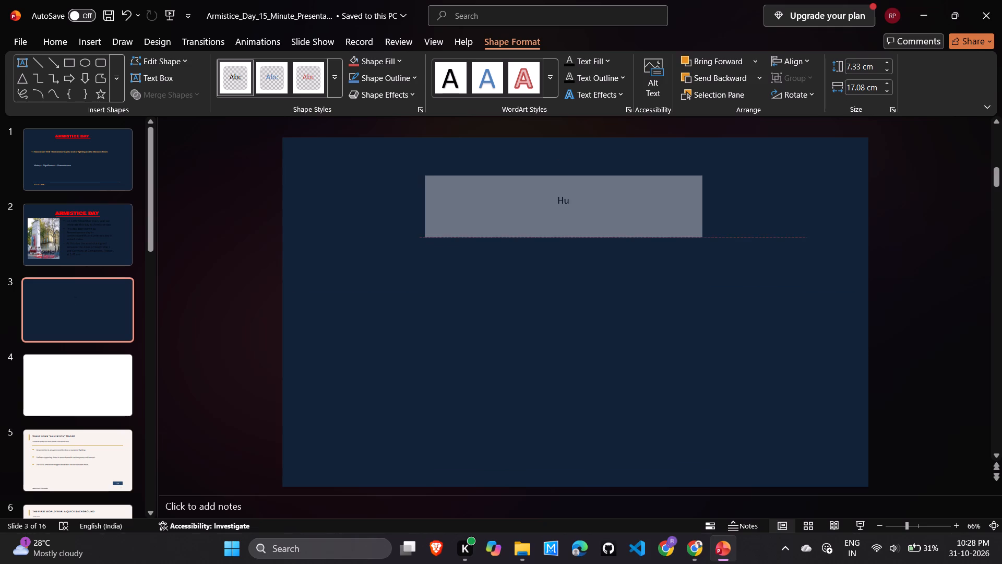
pyautogui.moveTo(554, 235); pyautogui.dragTo(553, 229)
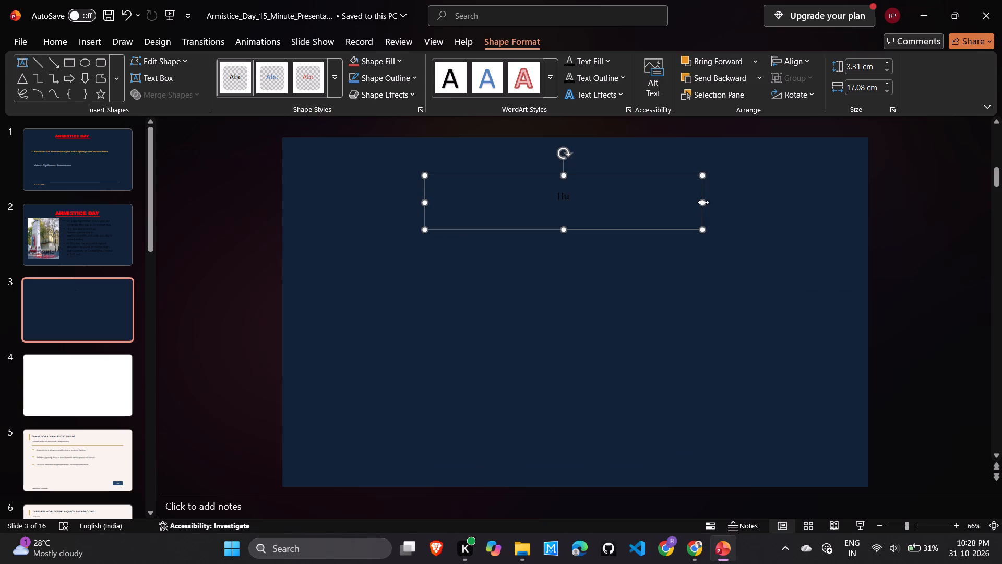
pyautogui.moveTo(703, 202); pyautogui.dragTo(778, 184)
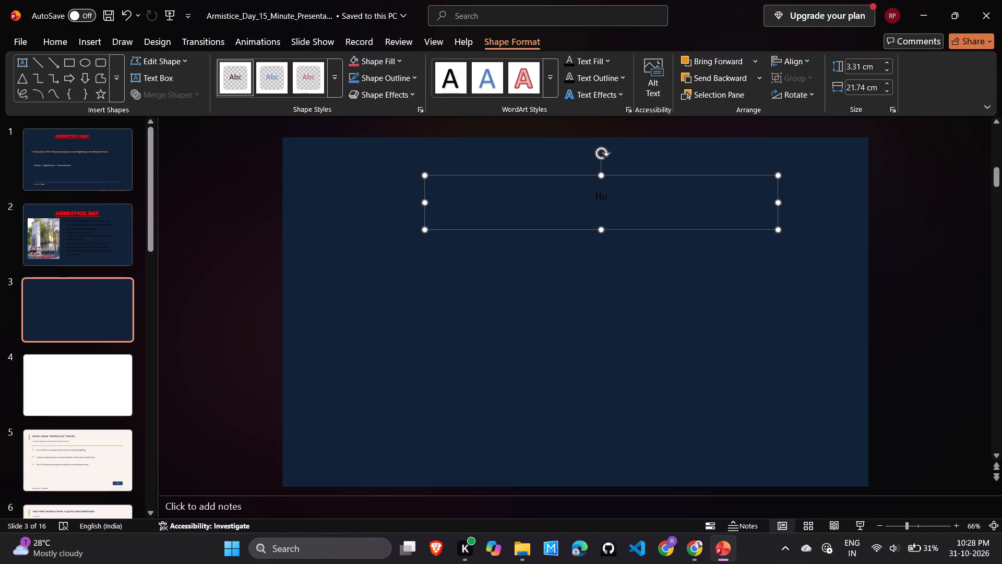
pyautogui.moveTo(423, 202); pyautogui.dragTo(343, 194)
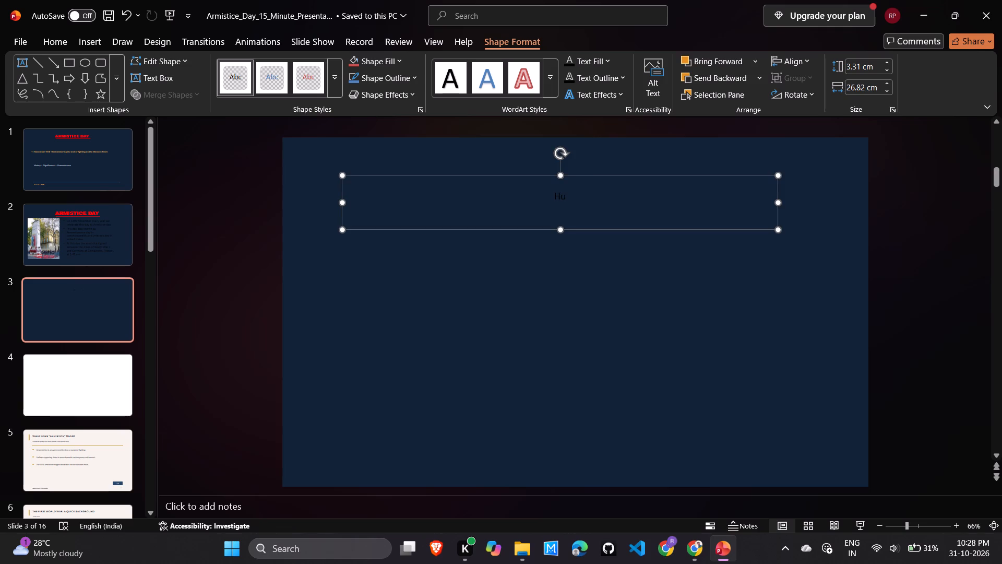
pyautogui.moveTo(343, 177); pyautogui.dragTo(326, 161)
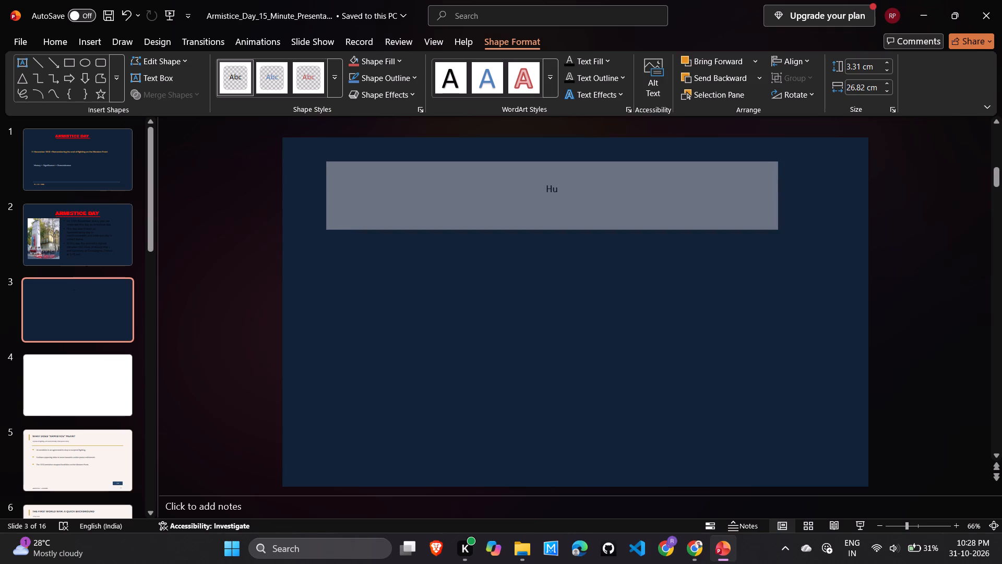
pyautogui.moveTo(326, 161); pyautogui.dragTo(323, 155)
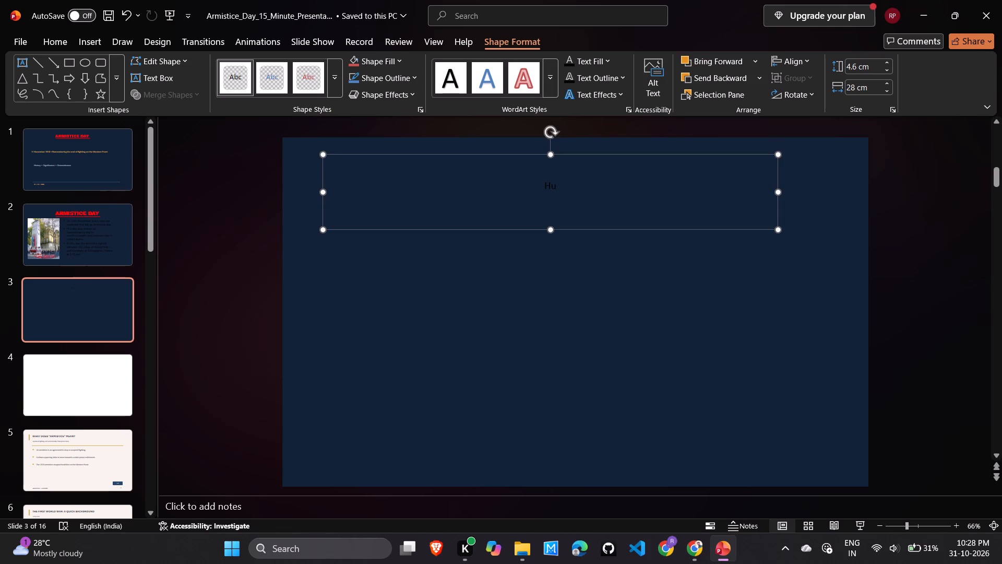
pyautogui.moveTo(779, 232); pyautogui.dragTo(797, 212)
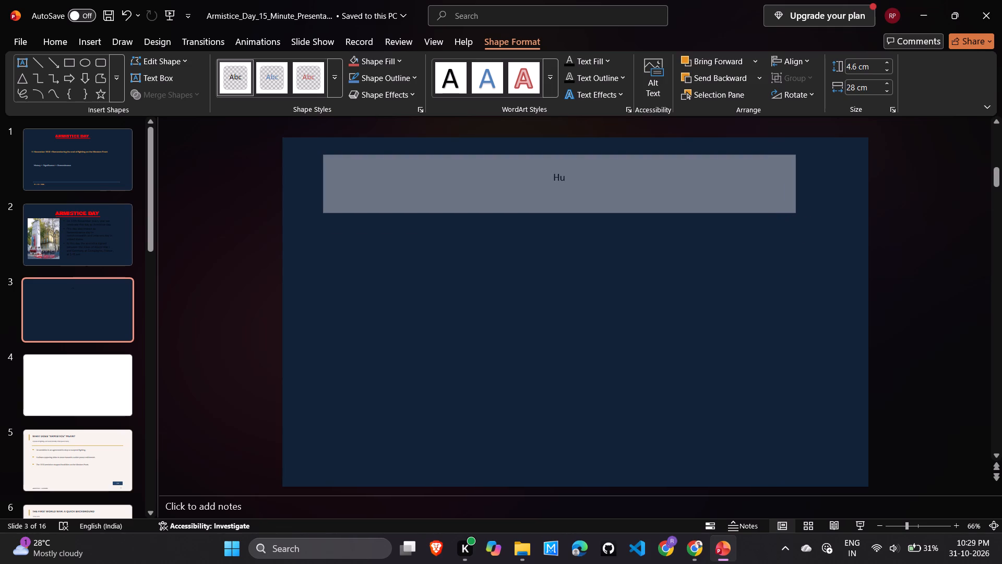
pyautogui.moveTo(797, 212); pyautogui.dragTo(816, 201)
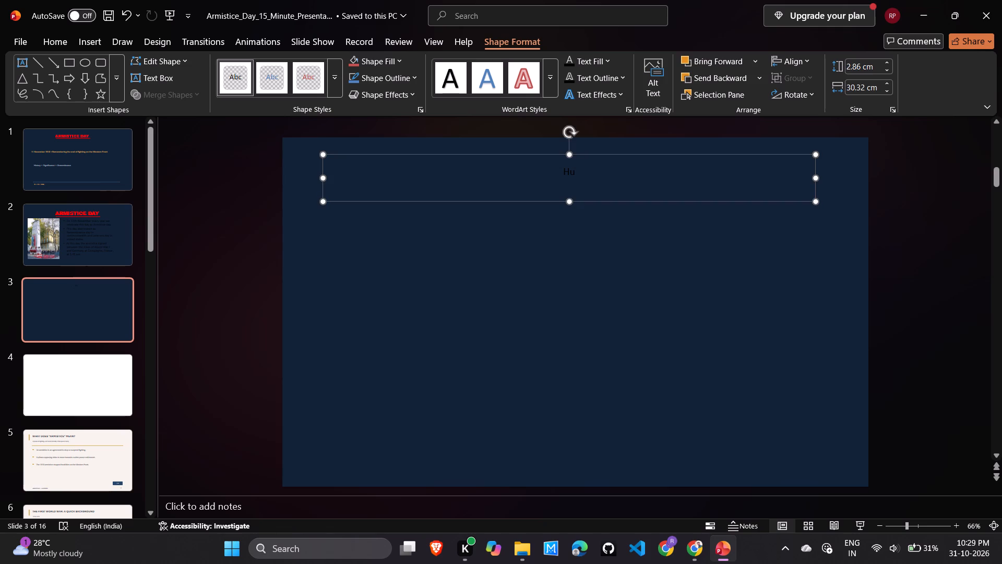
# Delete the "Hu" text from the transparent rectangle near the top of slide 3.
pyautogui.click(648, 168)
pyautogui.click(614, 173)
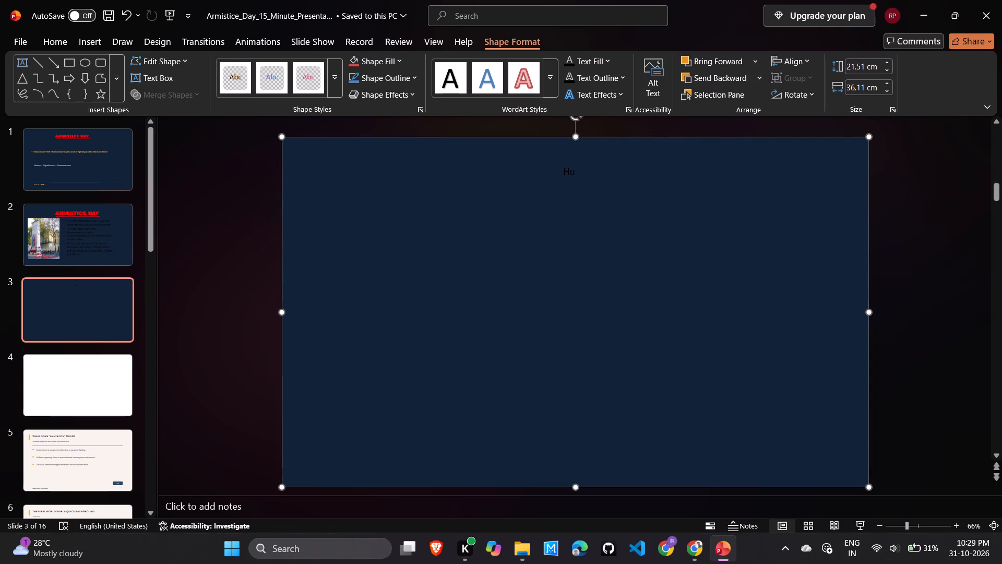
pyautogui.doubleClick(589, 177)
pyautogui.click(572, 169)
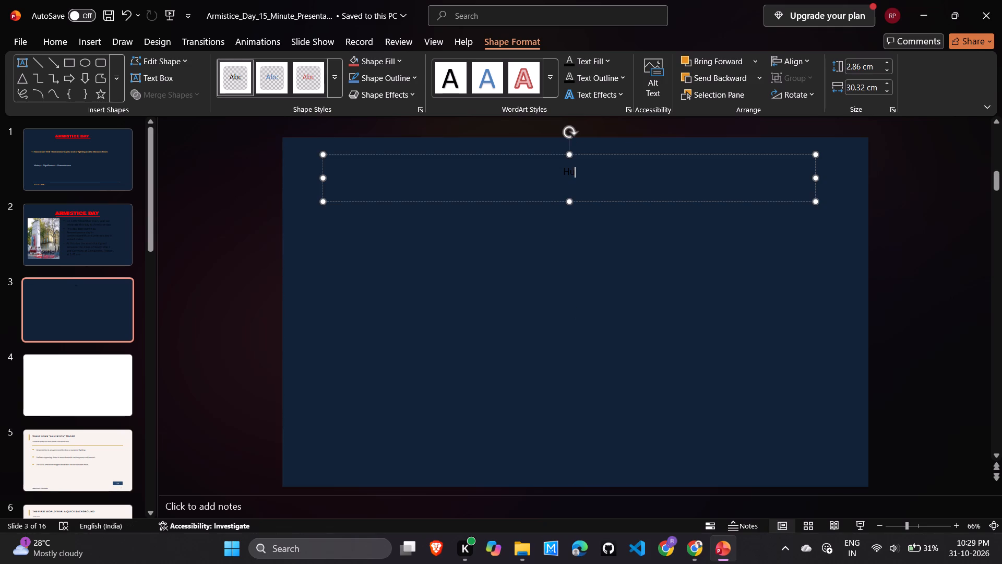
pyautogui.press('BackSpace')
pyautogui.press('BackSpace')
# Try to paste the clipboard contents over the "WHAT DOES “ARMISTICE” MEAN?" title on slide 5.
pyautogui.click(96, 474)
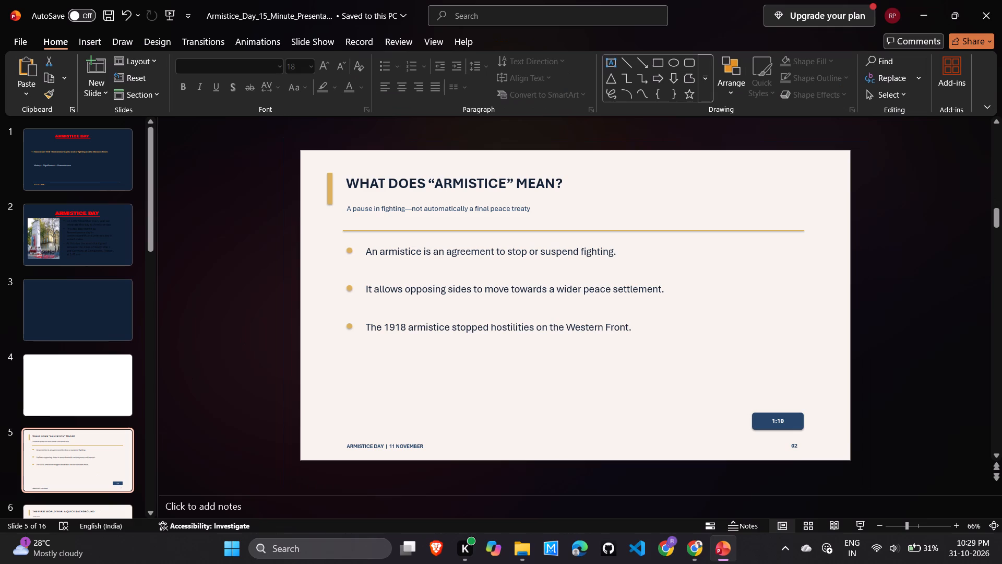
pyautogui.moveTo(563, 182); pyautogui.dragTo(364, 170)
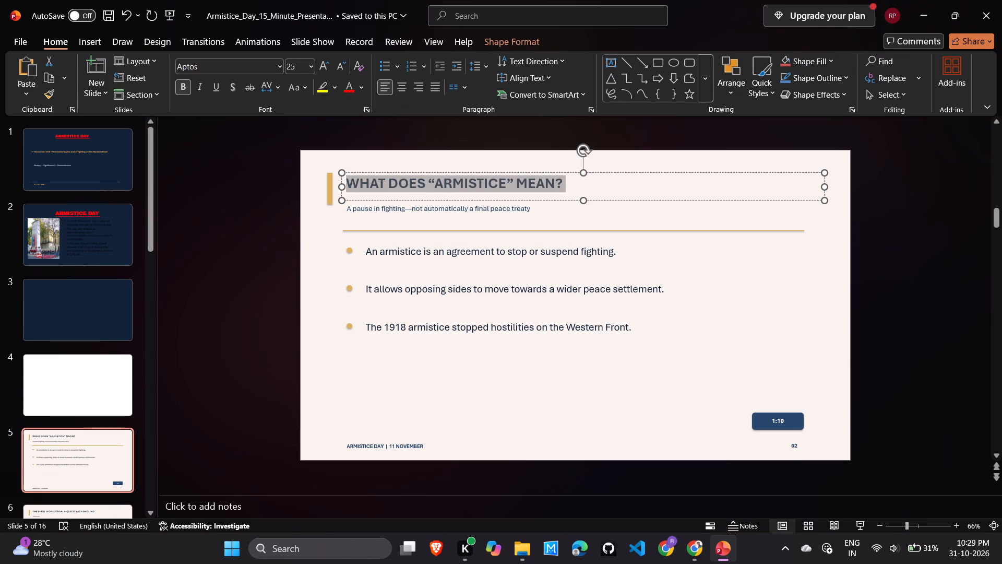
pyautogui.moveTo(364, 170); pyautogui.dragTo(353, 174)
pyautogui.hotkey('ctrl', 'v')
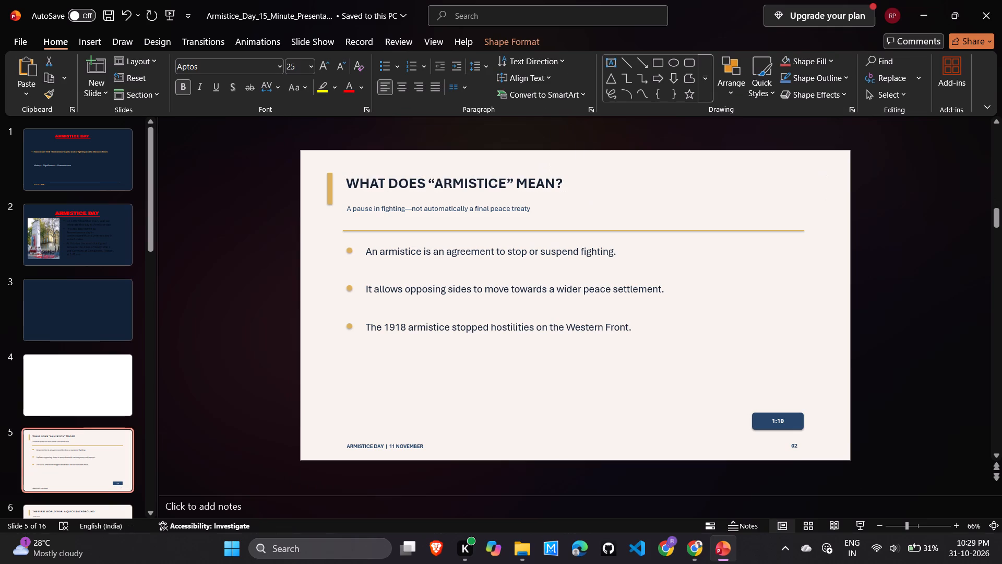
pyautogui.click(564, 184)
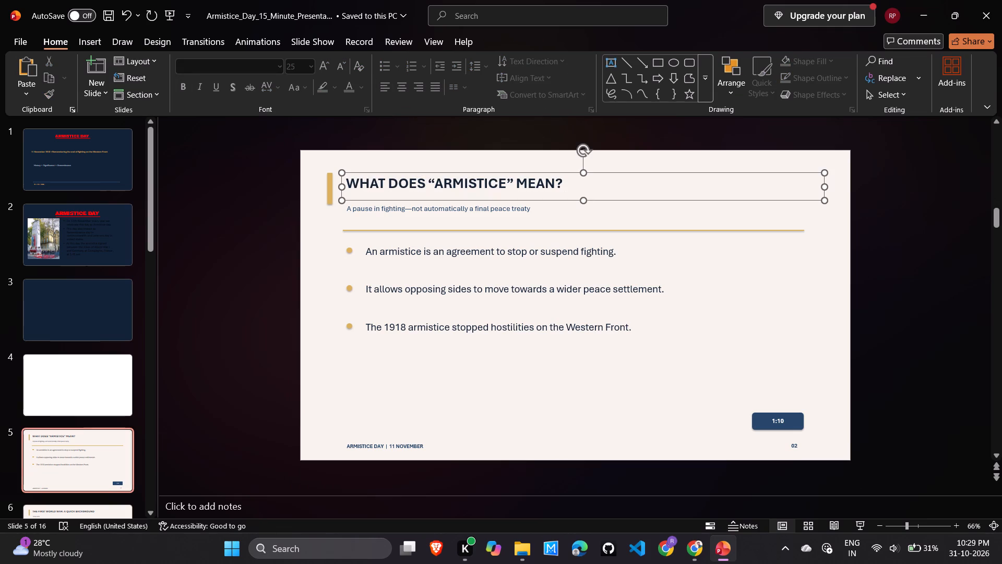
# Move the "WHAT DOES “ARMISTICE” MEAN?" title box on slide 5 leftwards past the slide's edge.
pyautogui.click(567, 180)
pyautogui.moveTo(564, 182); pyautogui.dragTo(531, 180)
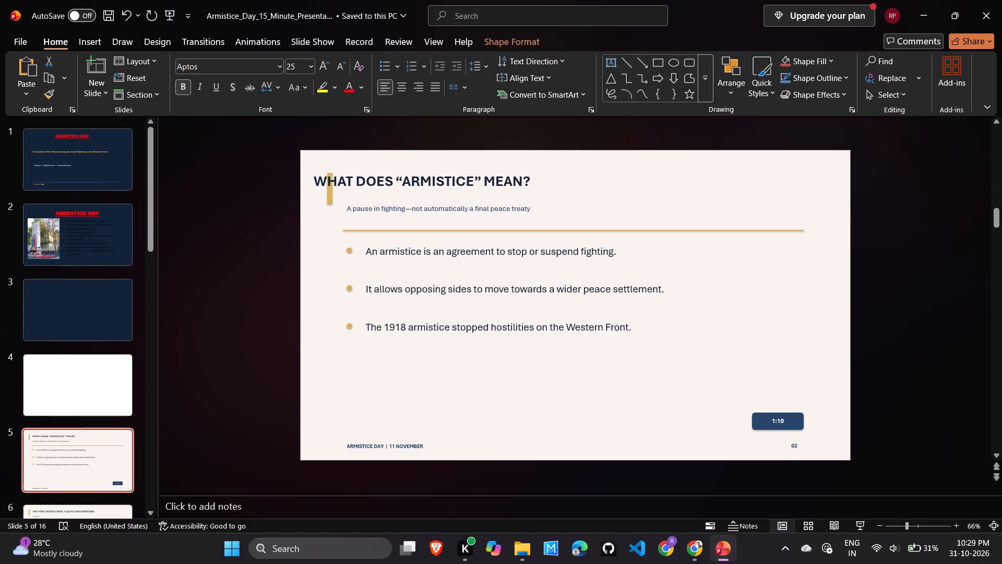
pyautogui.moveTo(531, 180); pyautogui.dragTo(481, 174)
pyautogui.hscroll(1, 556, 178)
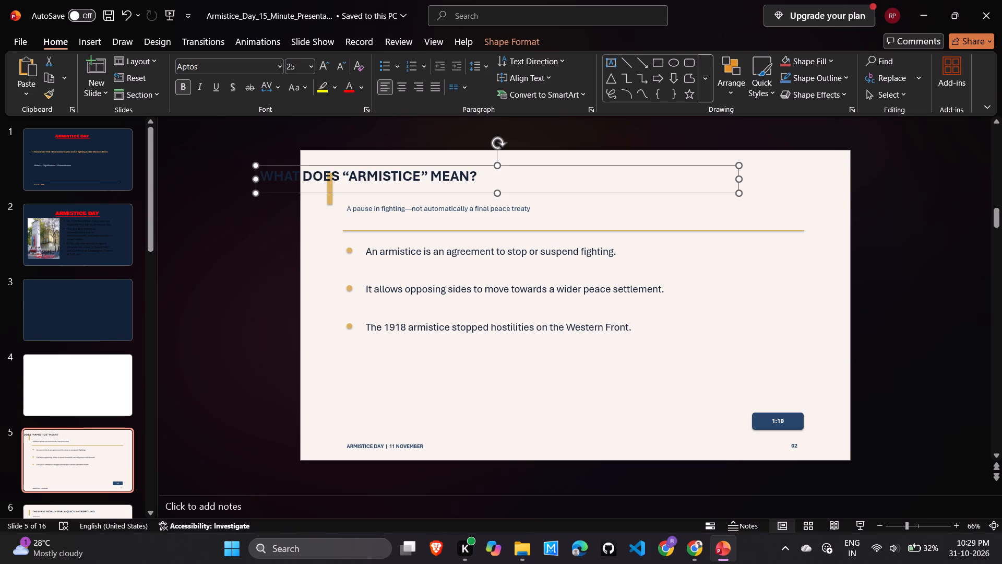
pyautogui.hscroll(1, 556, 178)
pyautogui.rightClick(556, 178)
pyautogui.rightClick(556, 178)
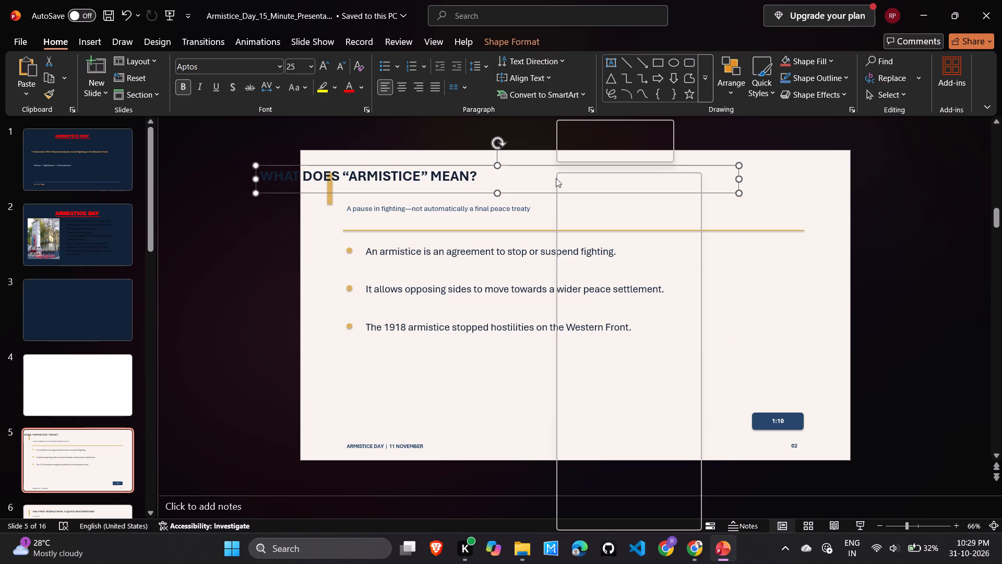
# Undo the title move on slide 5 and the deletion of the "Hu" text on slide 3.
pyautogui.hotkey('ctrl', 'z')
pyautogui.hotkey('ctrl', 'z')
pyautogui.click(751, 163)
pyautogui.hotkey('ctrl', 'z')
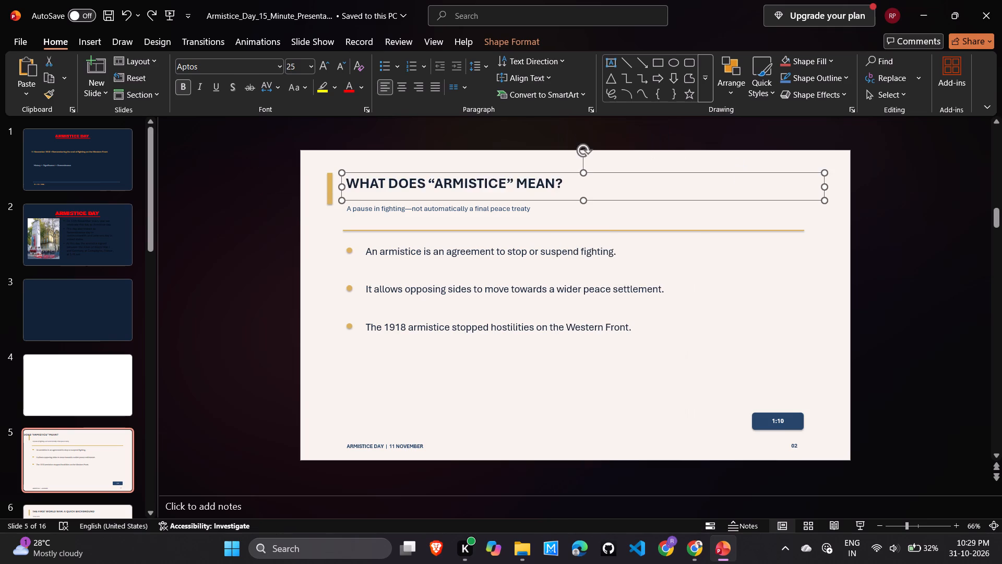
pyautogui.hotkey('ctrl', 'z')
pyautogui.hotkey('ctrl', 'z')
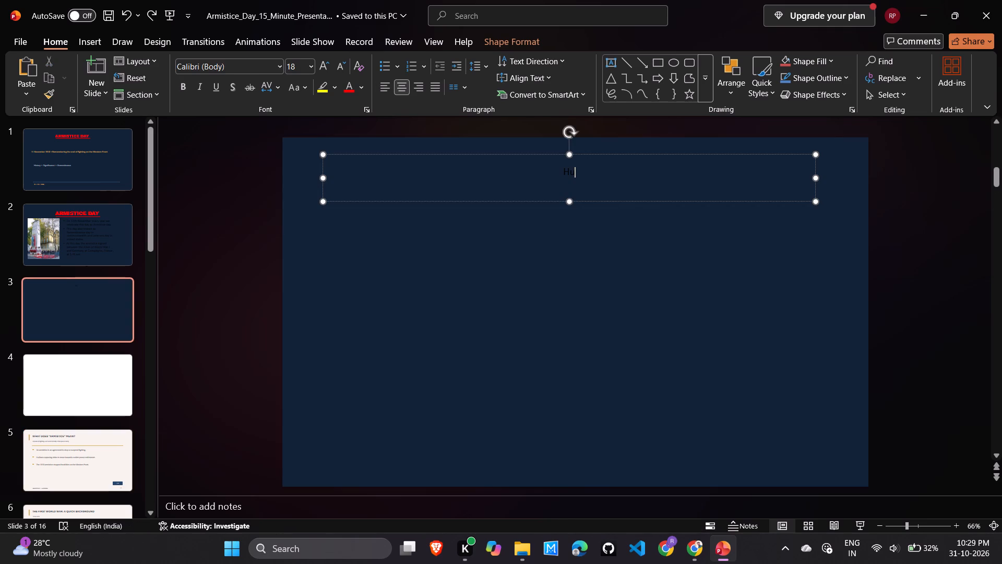
# Copy the full title text "WHAT DOES “ARMISTICE” MEAN?" from slide 5.
pyautogui.click(67, 438)
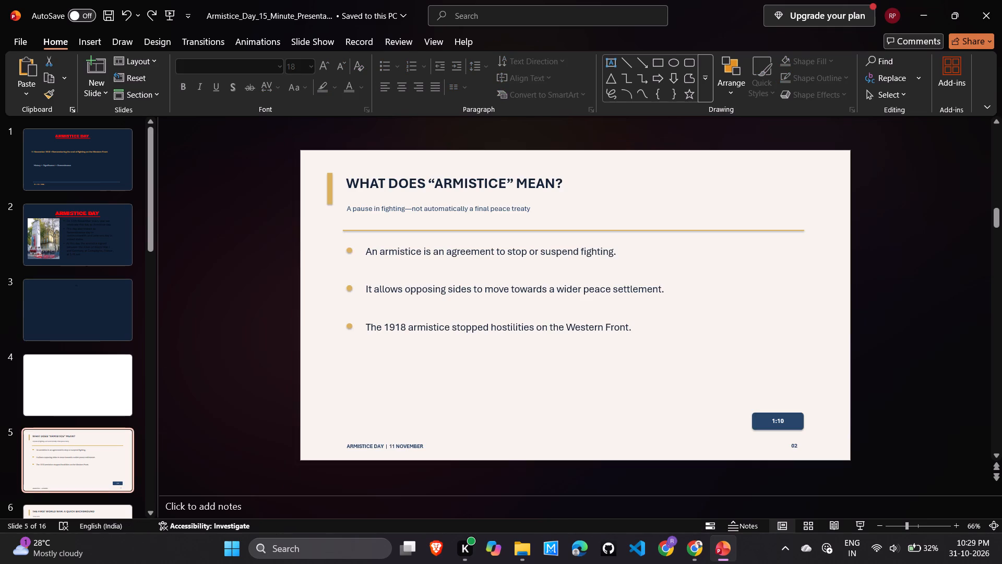
pyautogui.moveTo(349, 181); pyautogui.dragTo(597, 185)
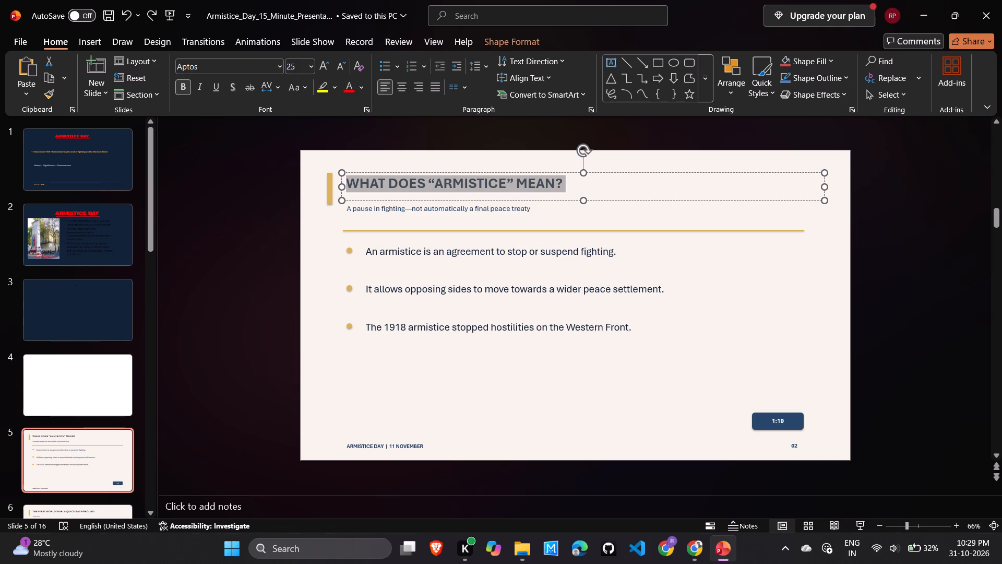
pyautogui.moveTo(597, 185); pyautogui.dragTo(586, 184)
pyautogui.hotkey('ctrl', 'c')
# Clear the "Hu" text from the transparent rectangle near the top of slide 3, keeping the navy background rectangle.
pyautogui.click(41, 280)
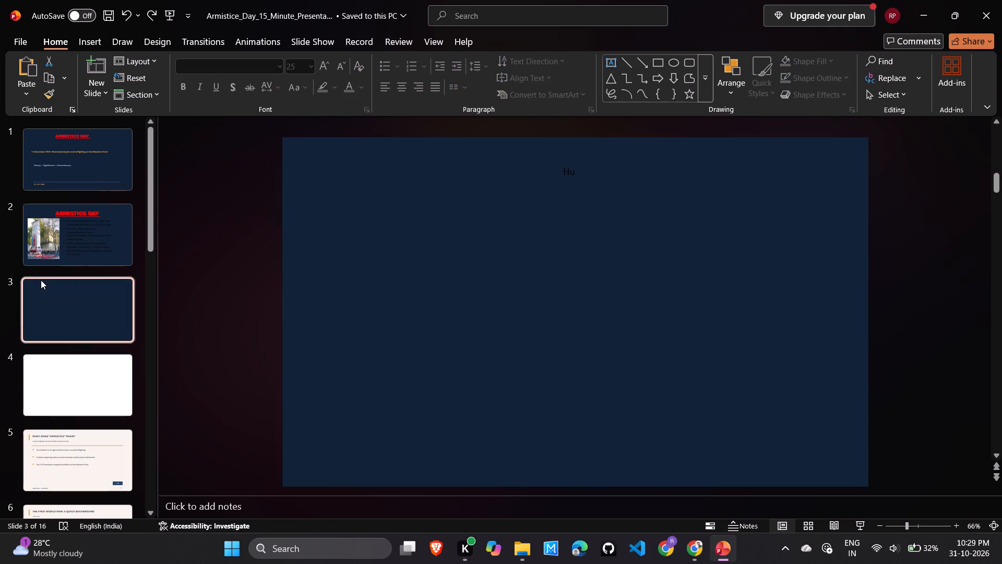
pyautogui.click(581, 168)
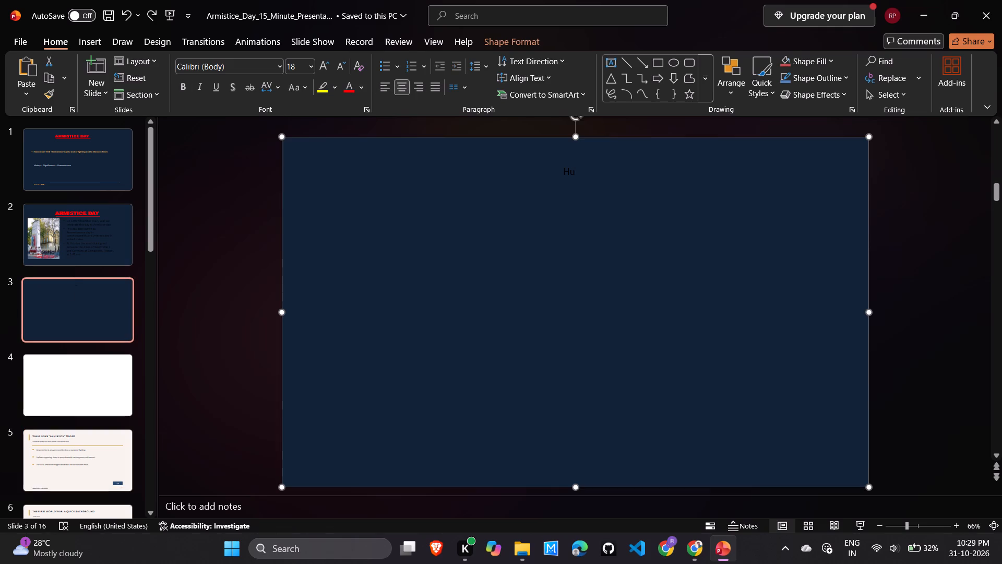
pyautogui.click(573, 174)
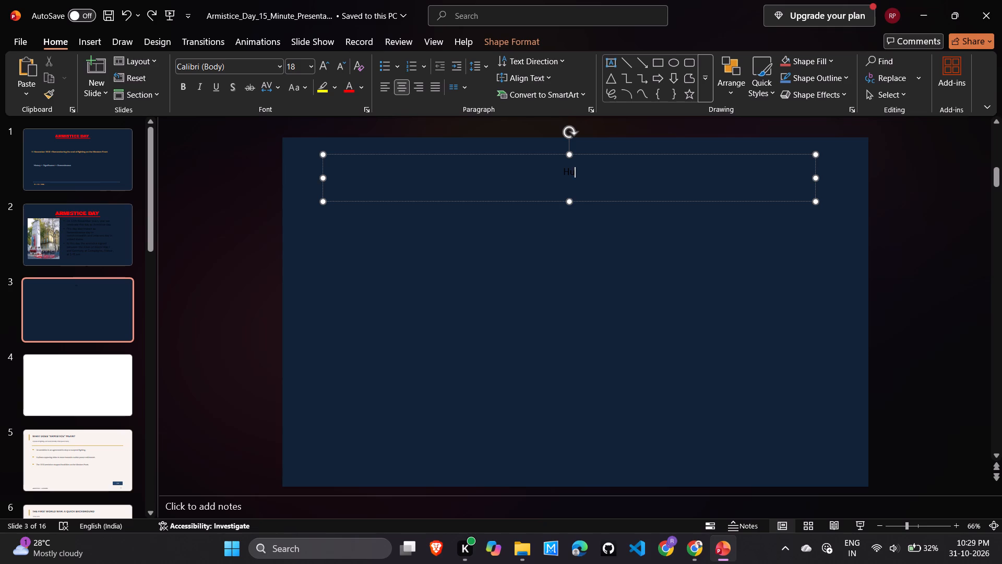
pyautogui.click(578, 173)
pyautogui.press('BackSpace')
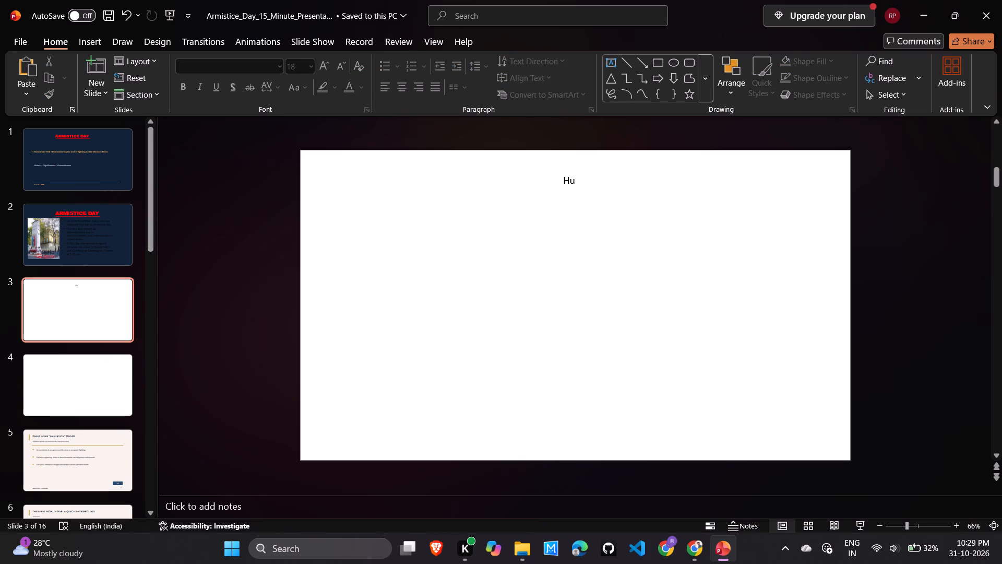
pyautogui.hotkey('ctrl', 'z')
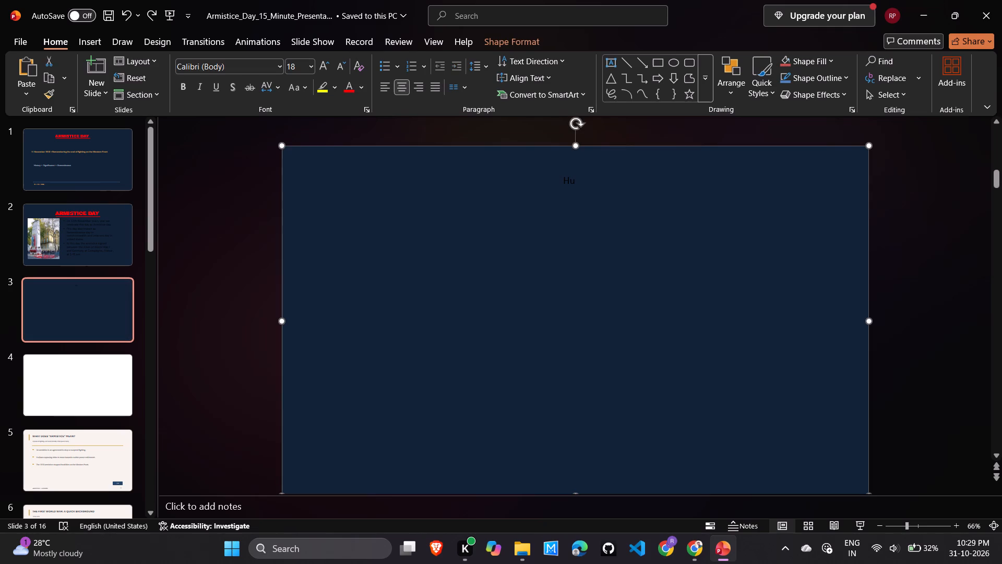
pyautogui.click(572, 180)
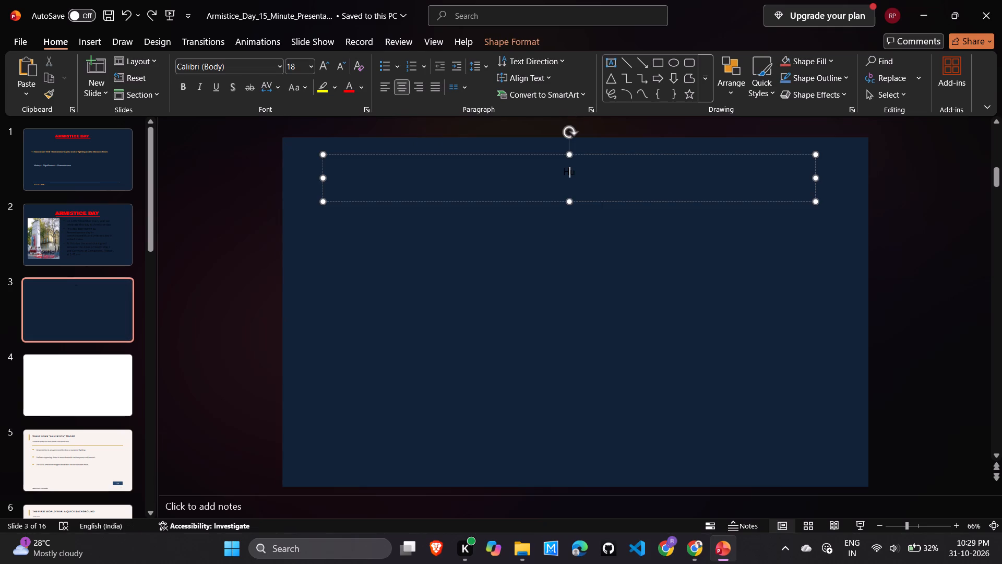
pyautogui.press('BackSpace')
pyautogui.press('Right')
pyautogui.press('BackSpace')
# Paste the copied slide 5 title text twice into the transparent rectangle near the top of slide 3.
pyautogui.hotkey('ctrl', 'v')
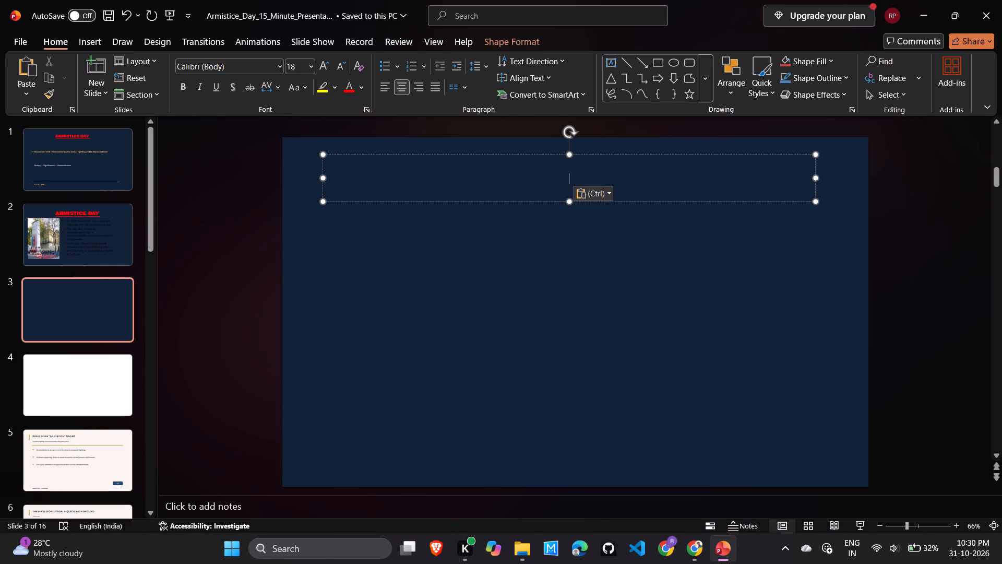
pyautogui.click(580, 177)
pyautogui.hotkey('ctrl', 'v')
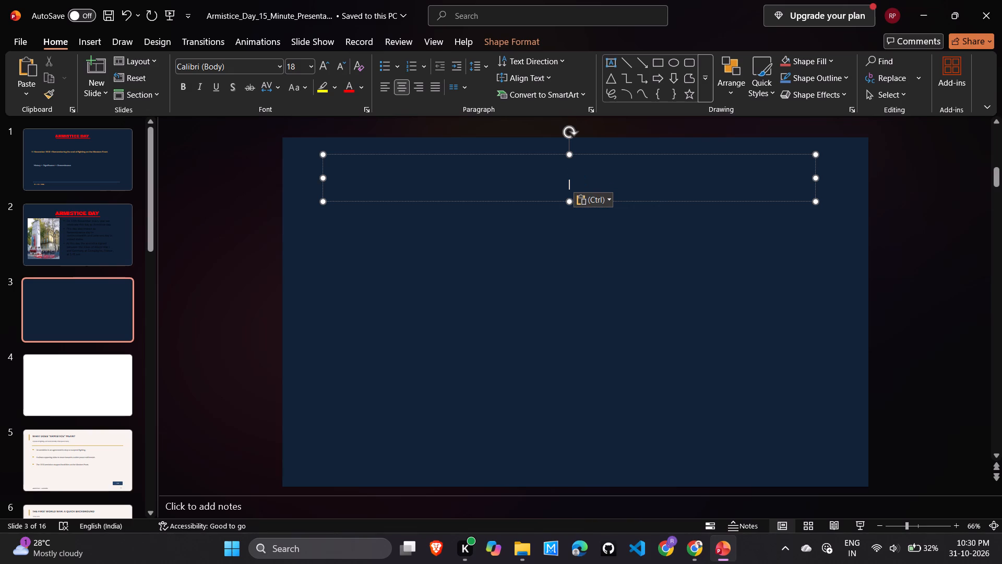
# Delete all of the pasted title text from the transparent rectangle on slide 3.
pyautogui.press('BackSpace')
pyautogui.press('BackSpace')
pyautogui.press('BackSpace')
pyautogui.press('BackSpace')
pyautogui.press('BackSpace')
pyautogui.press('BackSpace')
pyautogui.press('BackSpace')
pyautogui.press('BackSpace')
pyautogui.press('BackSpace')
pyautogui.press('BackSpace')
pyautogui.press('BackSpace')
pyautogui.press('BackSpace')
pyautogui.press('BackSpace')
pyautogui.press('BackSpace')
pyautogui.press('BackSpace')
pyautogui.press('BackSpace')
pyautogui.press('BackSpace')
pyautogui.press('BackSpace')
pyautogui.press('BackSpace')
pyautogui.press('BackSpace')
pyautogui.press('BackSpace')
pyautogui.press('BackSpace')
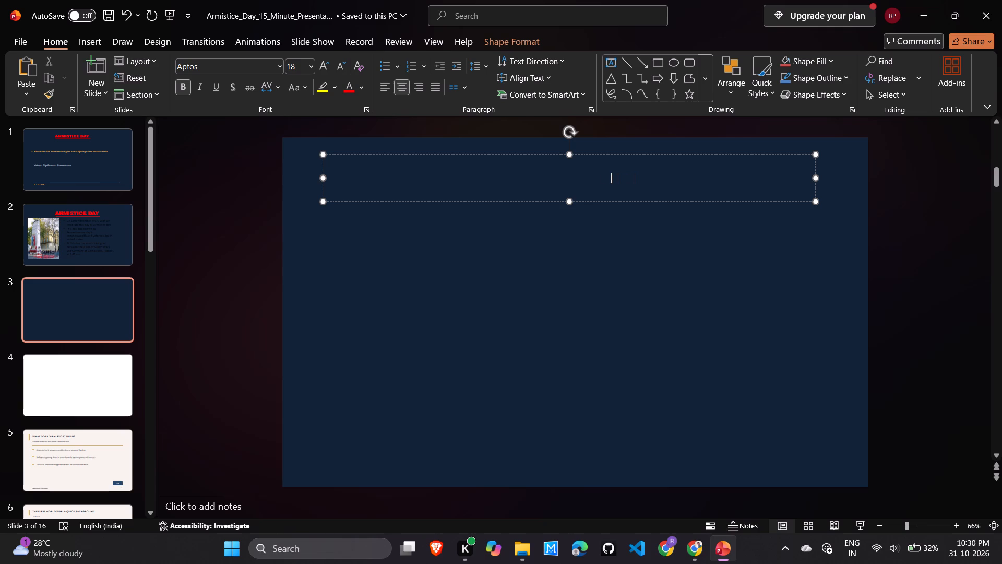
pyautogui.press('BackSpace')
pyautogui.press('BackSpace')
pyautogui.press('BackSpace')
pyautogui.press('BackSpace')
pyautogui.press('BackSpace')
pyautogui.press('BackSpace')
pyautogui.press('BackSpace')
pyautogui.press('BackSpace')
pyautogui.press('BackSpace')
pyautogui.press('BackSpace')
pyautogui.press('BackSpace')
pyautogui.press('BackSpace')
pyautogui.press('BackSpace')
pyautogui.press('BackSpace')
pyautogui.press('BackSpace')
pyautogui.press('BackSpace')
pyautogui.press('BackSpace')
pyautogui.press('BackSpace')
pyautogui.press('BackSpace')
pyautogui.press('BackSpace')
# Left-align the text in slide 3's empty transparent rectangle and set its font size to 40.
pyautogui.click(377, 86)
pyautogui.click(311, 65)
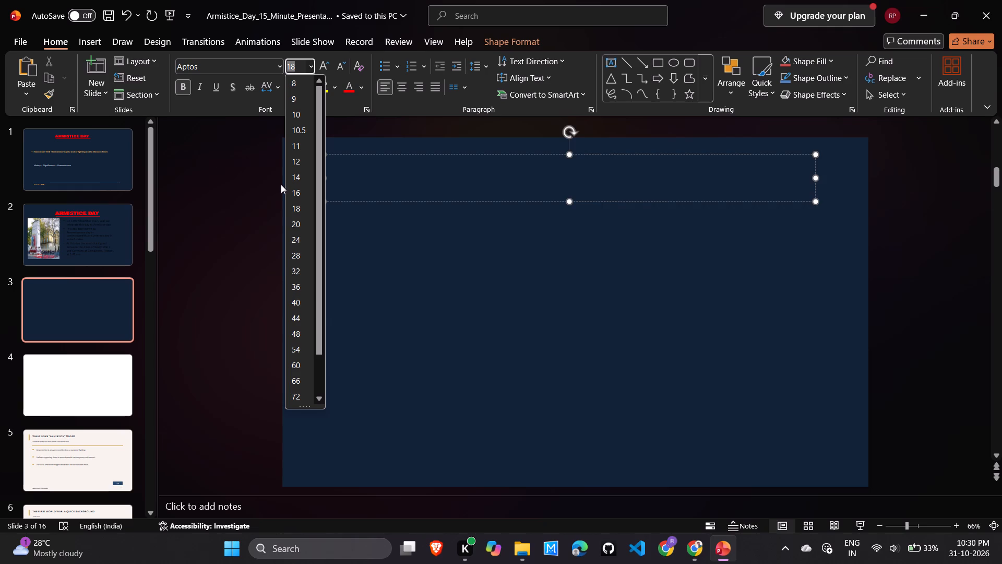
pyautogui.click(297, 297)
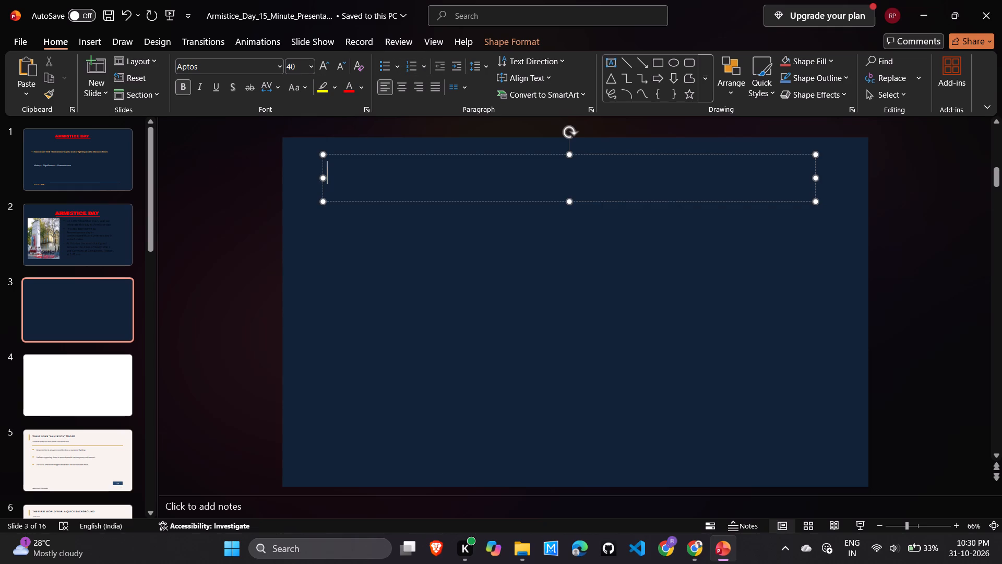
# Enter "why" in slide 3's transparent rectangle and set its font colour to red.
pyautogui.write('why')
pyautogui.click(327, 94)
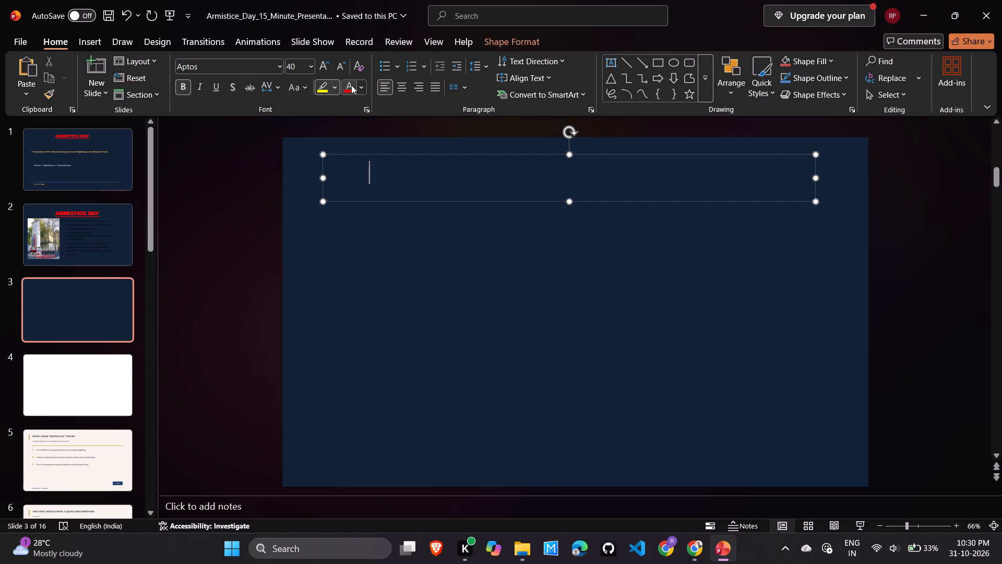
pyautogui.click(351, 85)
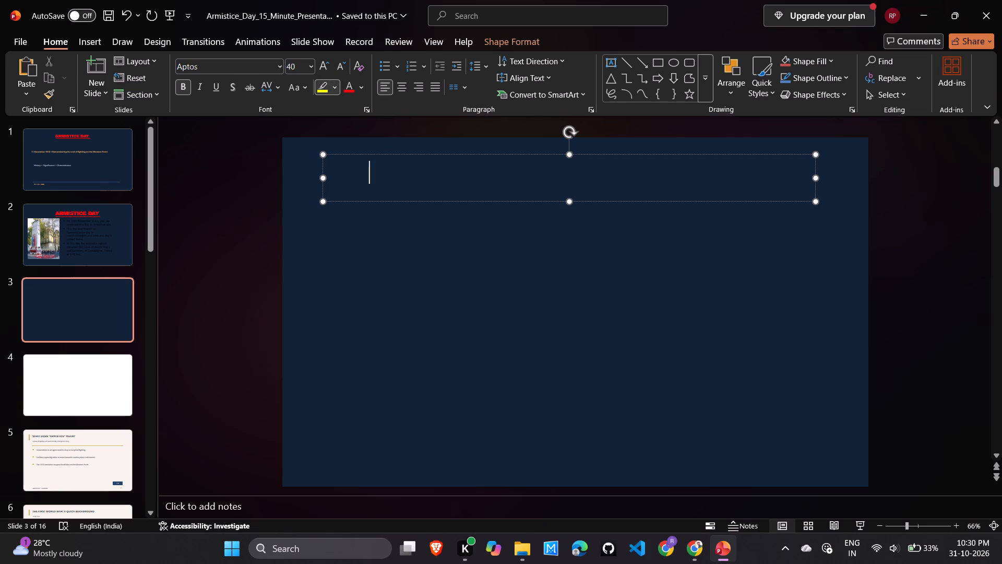
pyautogui.rightClick(354, 184)
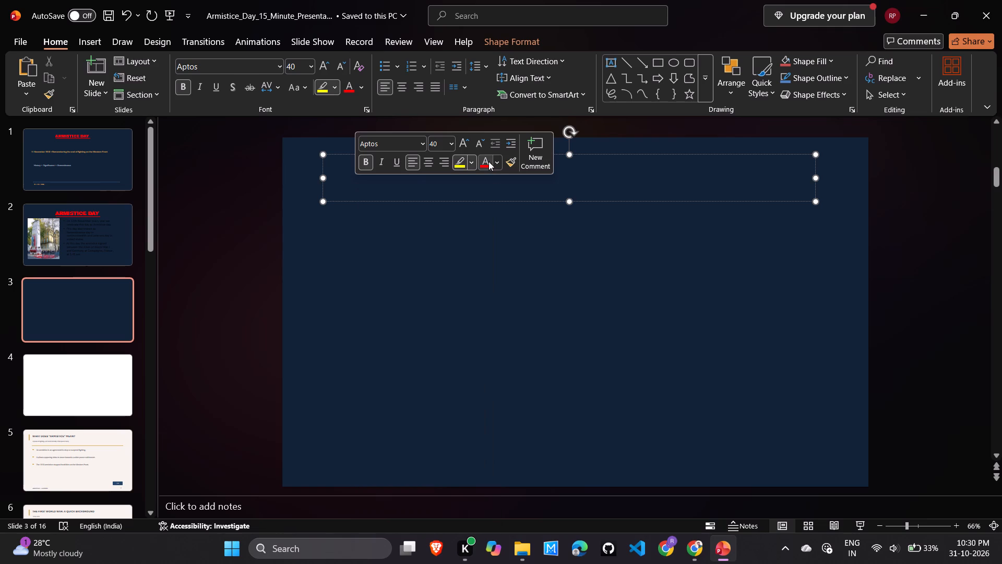
pyautogui.click(488, 161)
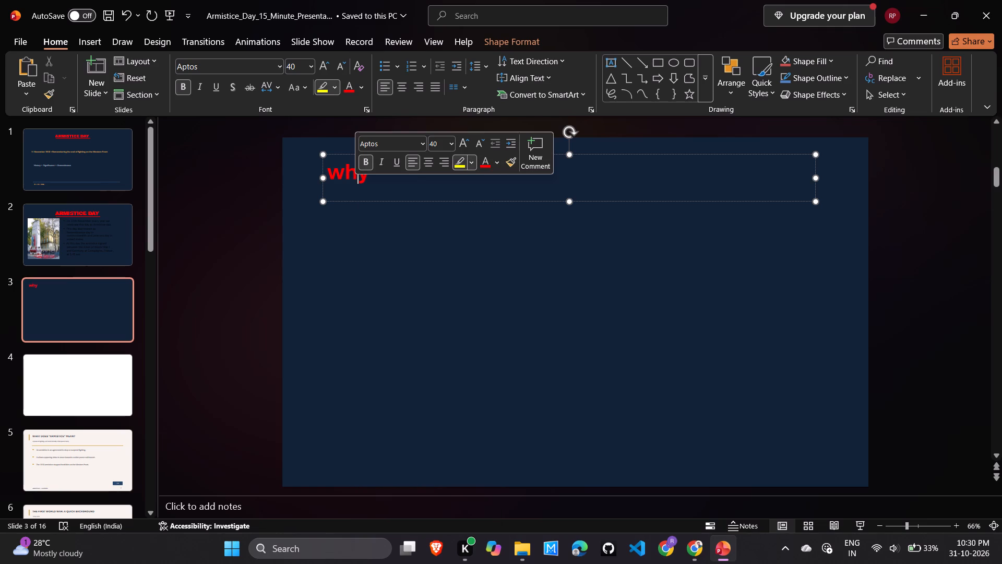
pyautogui.click(399, 190)
pyautogui.click(370, 181)
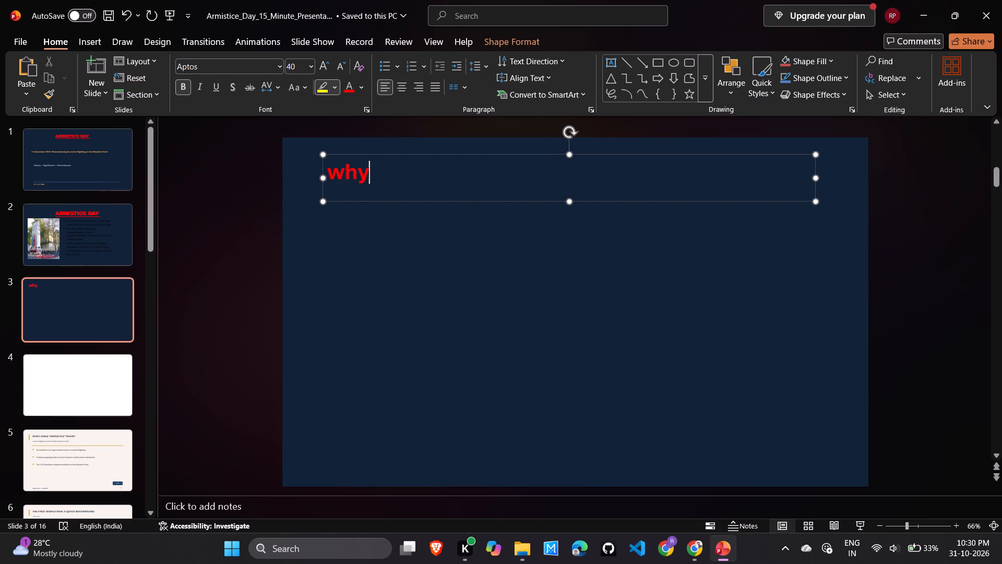
# Replace the lowercase "why" with a capitalised "Why" followed by a space, beginning slide 3's title.
pyautogui.press('BackSpace')
pyautogui.press('BackSpace')
pyautogui.press('BackSpace')
pyautogui.write('Why')
pyautogui.press('space')
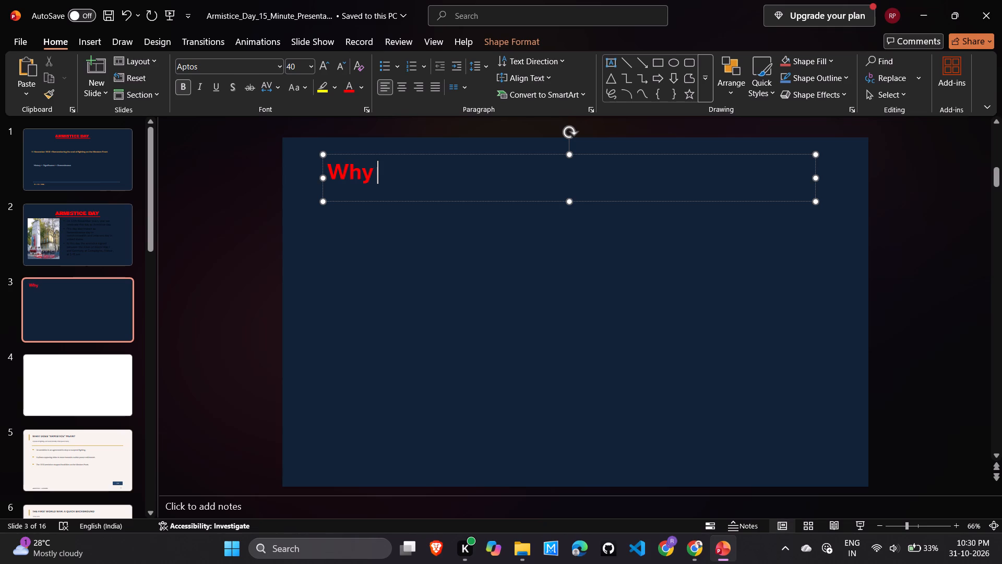
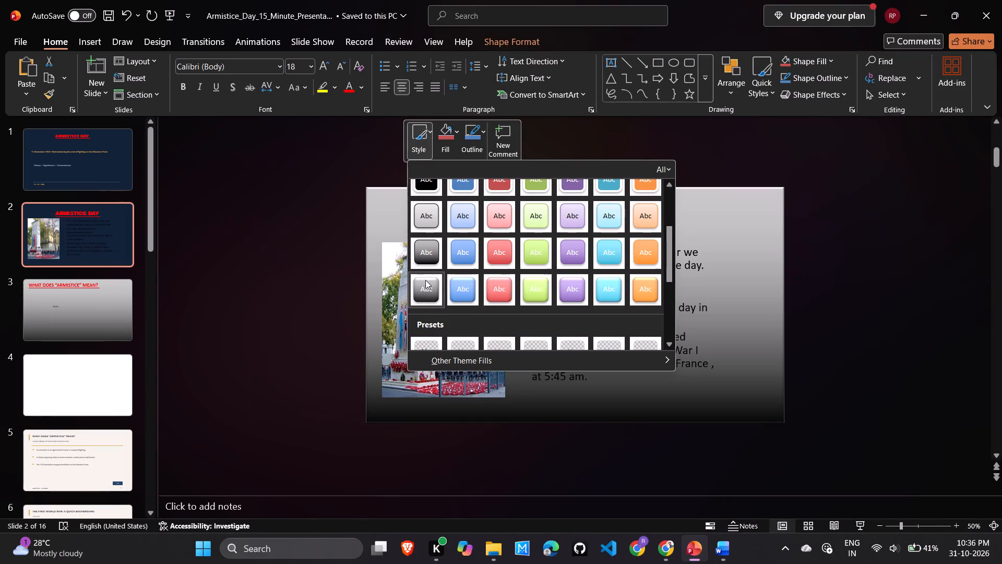
# Apply the black gradient theme style, matching slide 3, to slide 2's background rectangle.
pyautogui.click(425, 278)
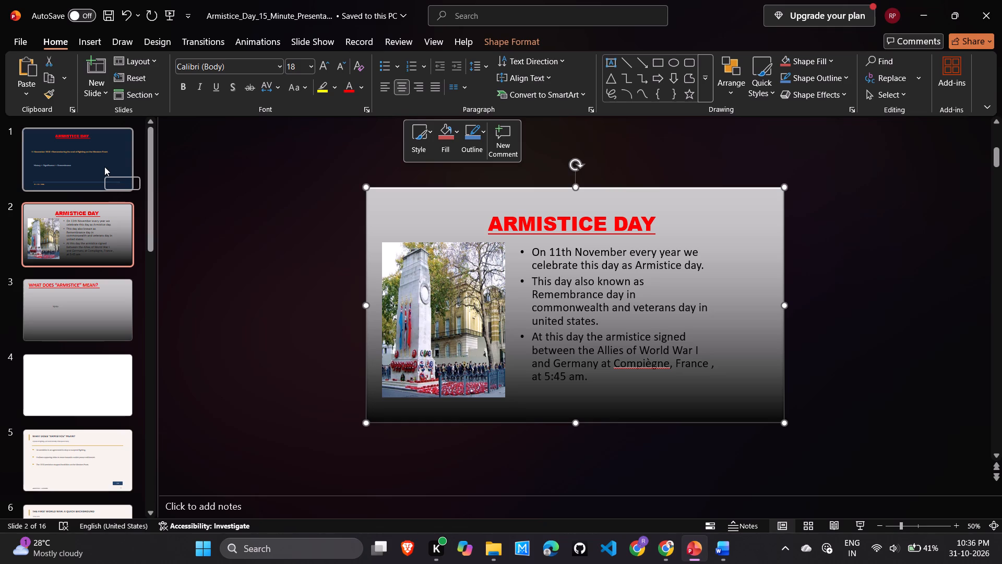
# Delete all of the placeholder text "hjjcbju" from the text box below slide 3's title.
pyautogui.rightClick(63, 302)
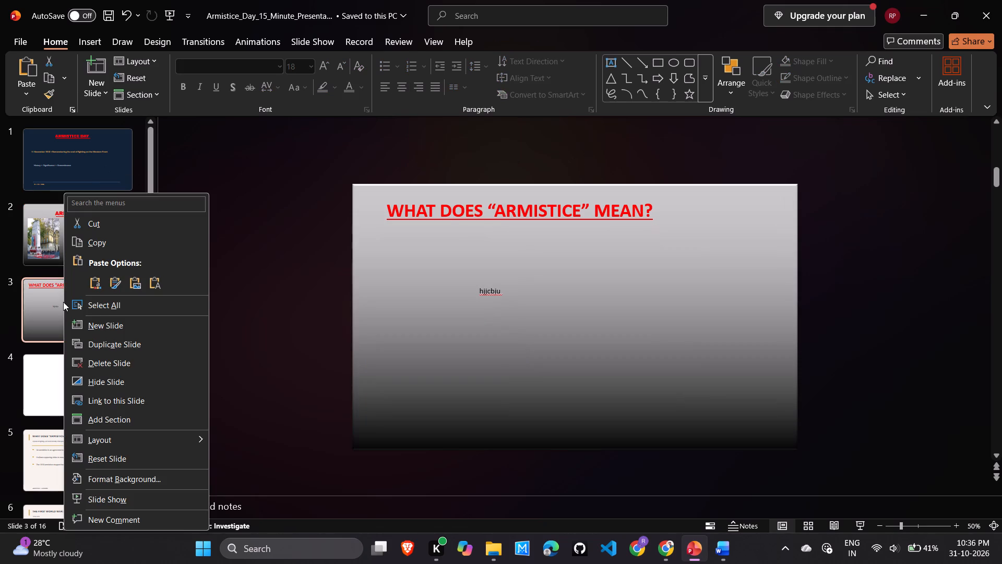
pyautogui.click(487, 284)
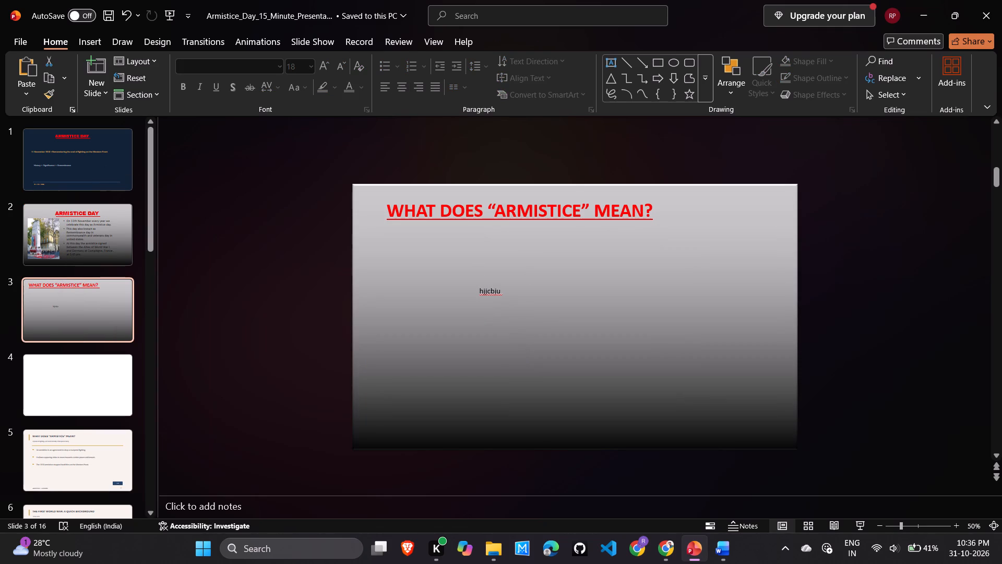
pyautogui.click(504, 293)
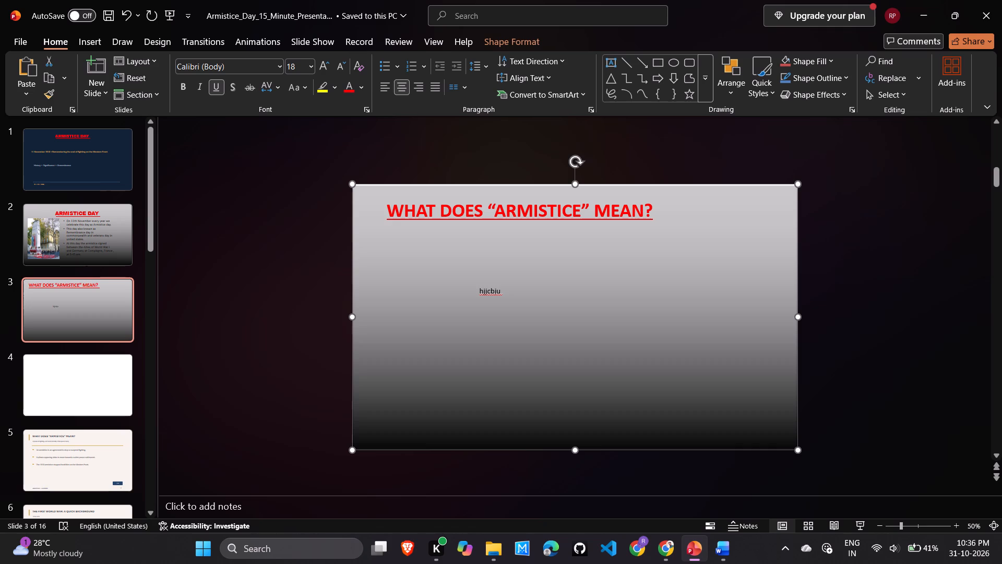
pyautogui.click(487, 290)
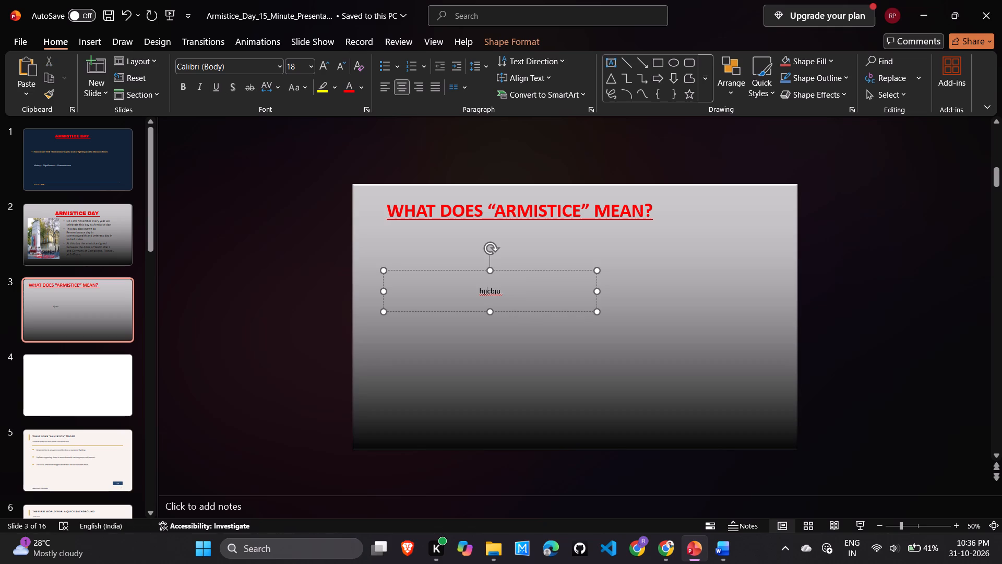
pyautogui.click(512, 292)
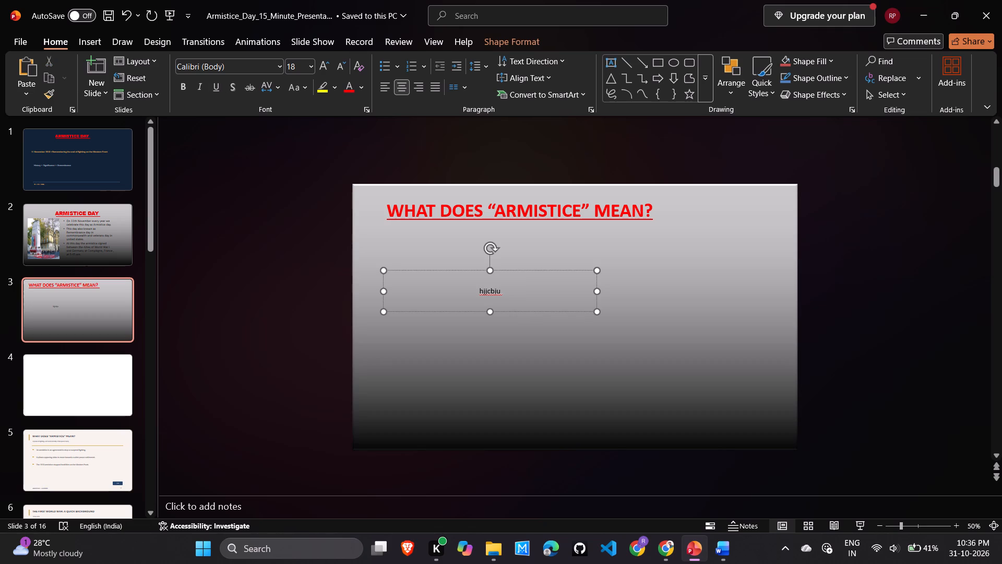
pyautogui.click(481, 290)
pyautogui.doubleClick(504, 291)
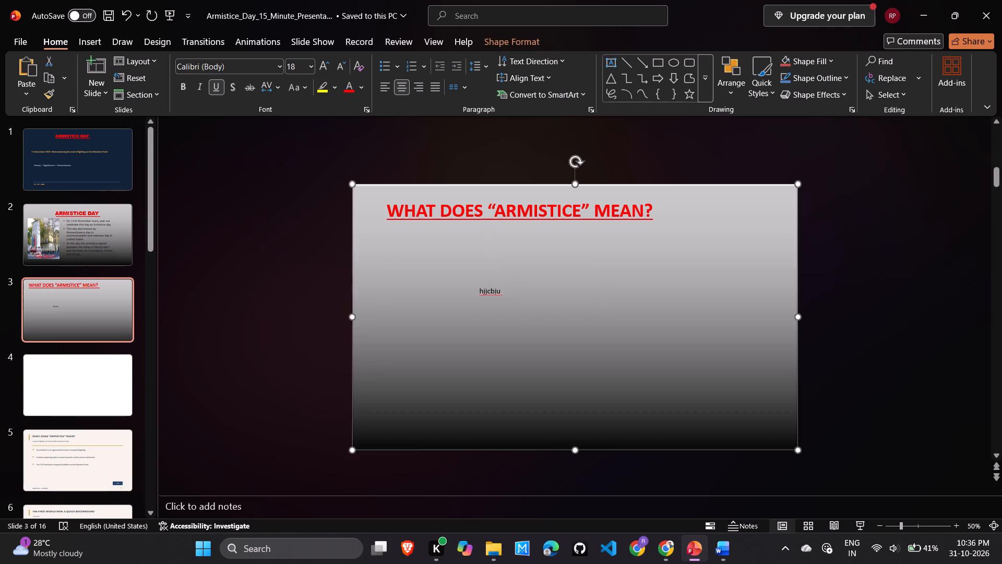
pyautogui.doubleClick(504, 291)
pyautogui.click(497, 292)
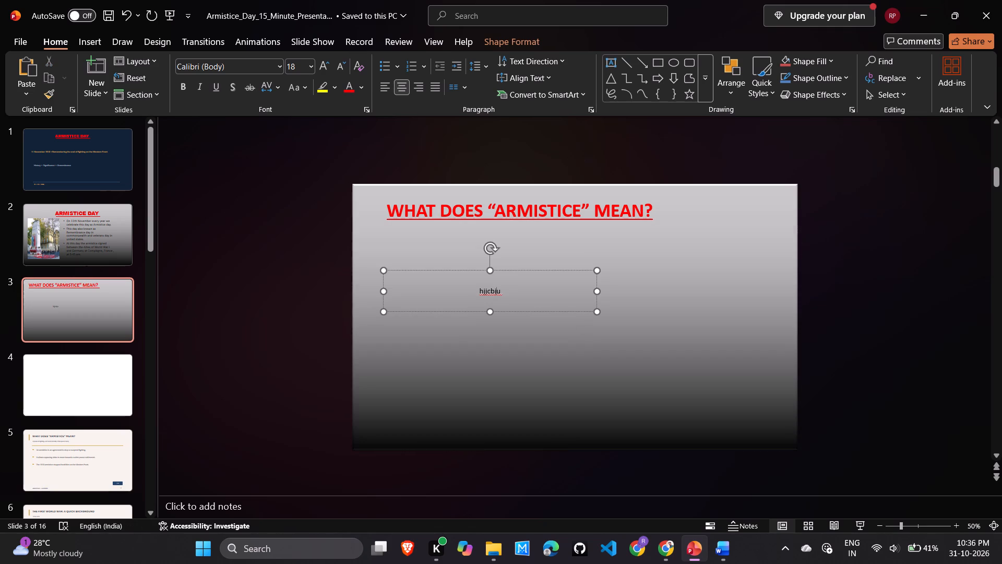
pyautogui.press('Right')
pyautogui.press('BackSpace')
pyautogui.press('BackSpace')
pyautogui.press('BackSpace')
pyautogui.press('BackSpace')
pyautogui.press('BackSpace')
pyautogui.press('BackSpace')
pyautogui.press('BackSpace')
pyautogui.press('BackSpace')
pyautogui.press('BackSpace')
pyautogui.press('BackSpace')
pyautogui.press('BackSpace')
pyautogui.press('BackSpace')
pyautogui.press('BackSpace')
pyautogui.press('BackSpace')
pyautogui.press('BackSpace')
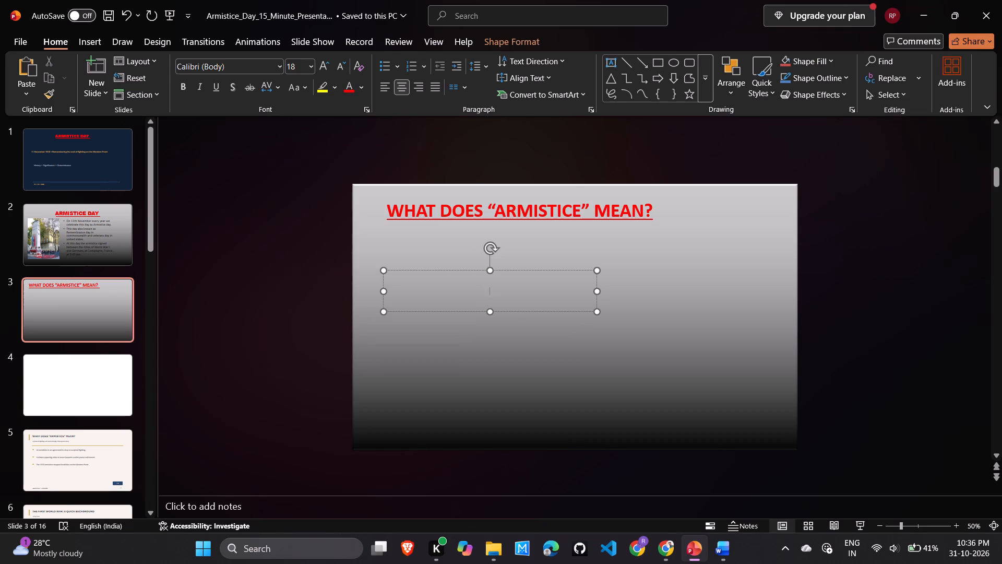
# Left-align the text of slide 3's gradient background rectangle.
pyautogui.rightClick(496, 288)
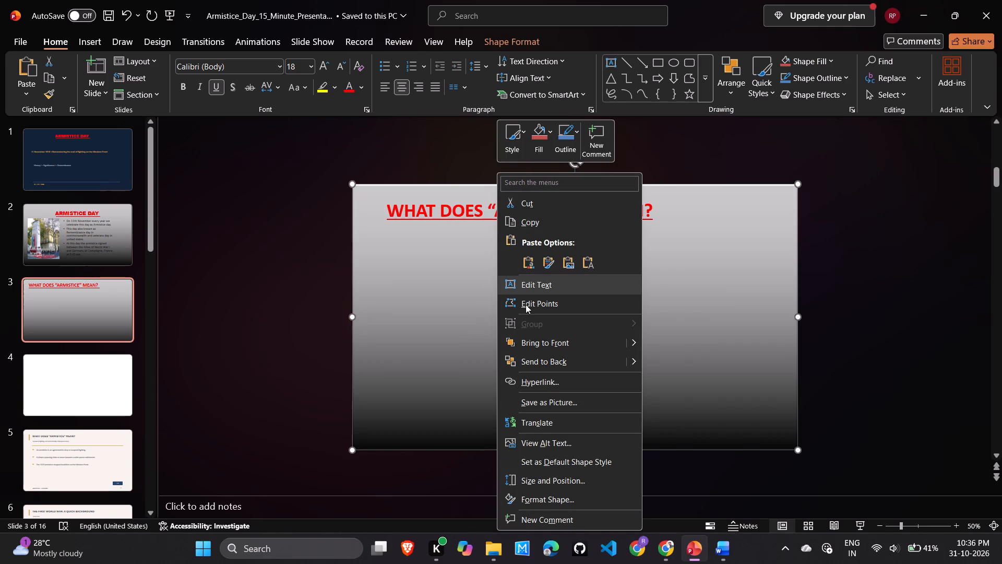
pyautogui.click(381, 88)
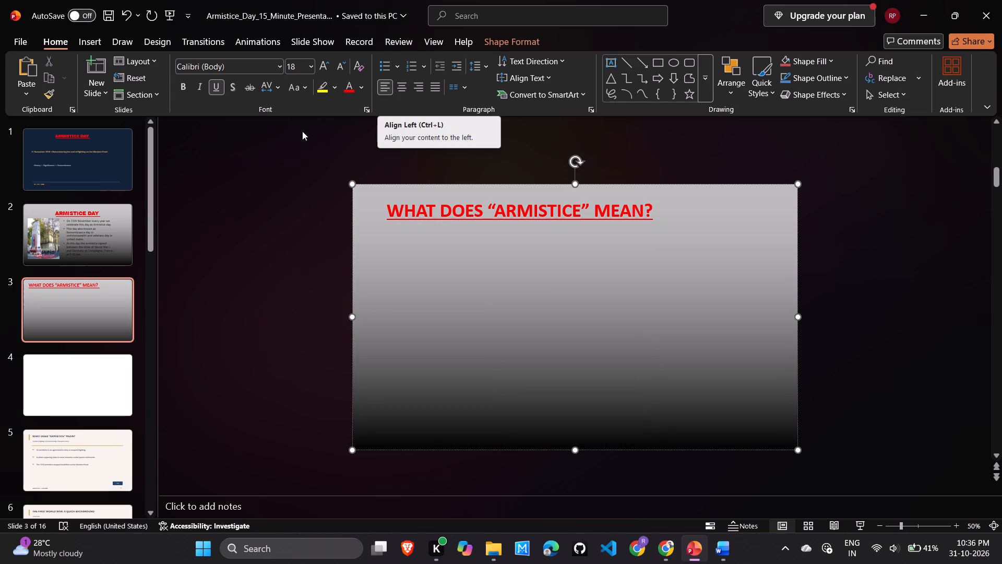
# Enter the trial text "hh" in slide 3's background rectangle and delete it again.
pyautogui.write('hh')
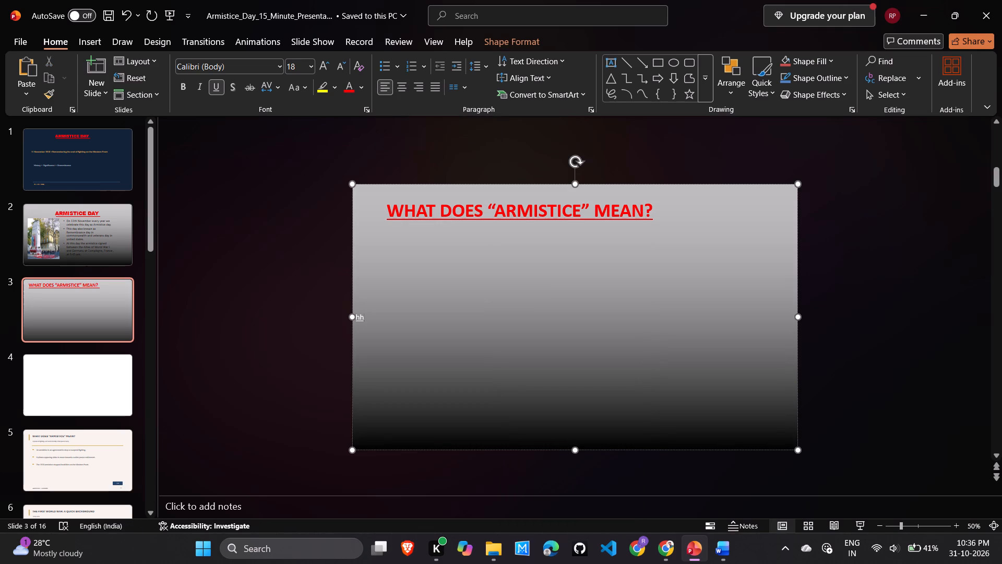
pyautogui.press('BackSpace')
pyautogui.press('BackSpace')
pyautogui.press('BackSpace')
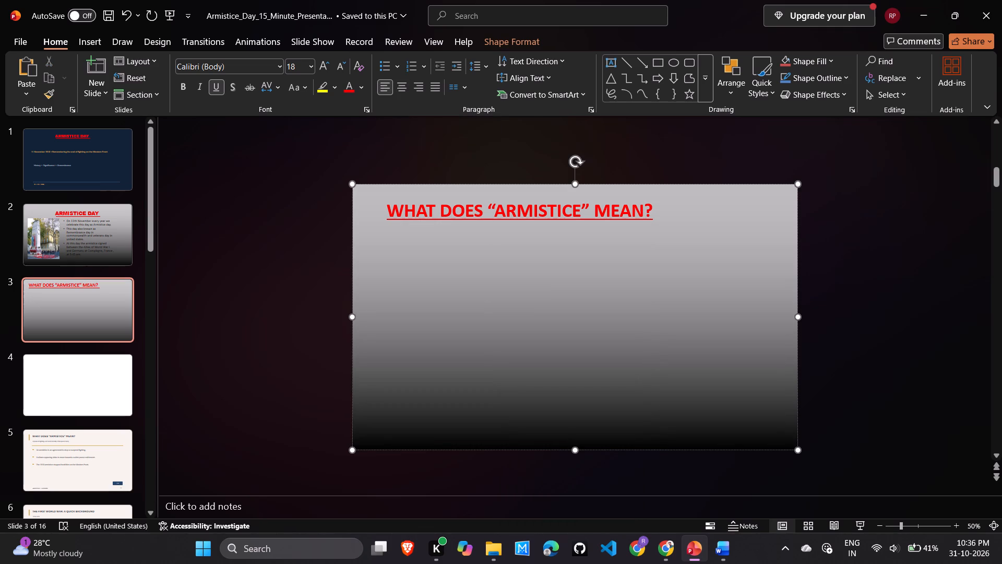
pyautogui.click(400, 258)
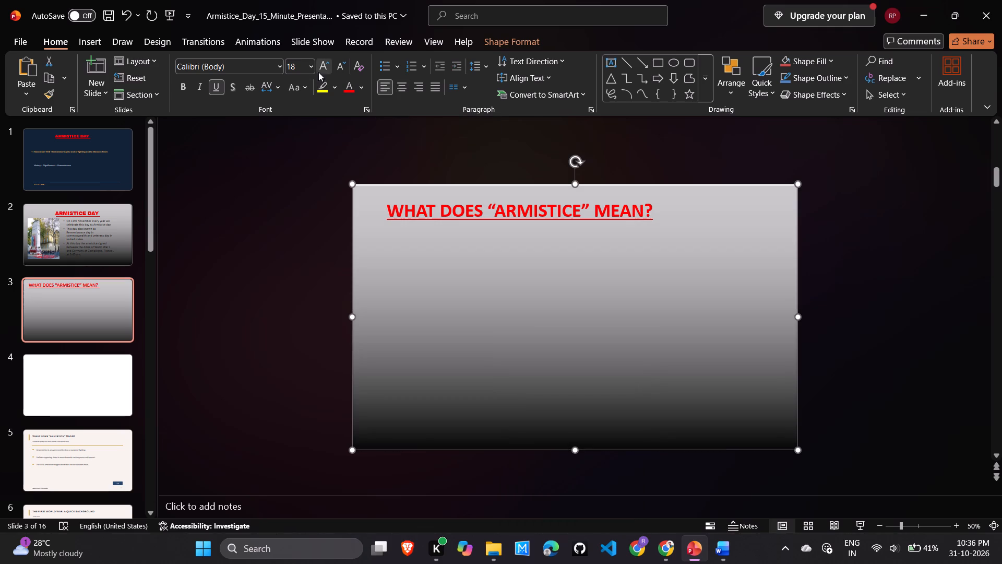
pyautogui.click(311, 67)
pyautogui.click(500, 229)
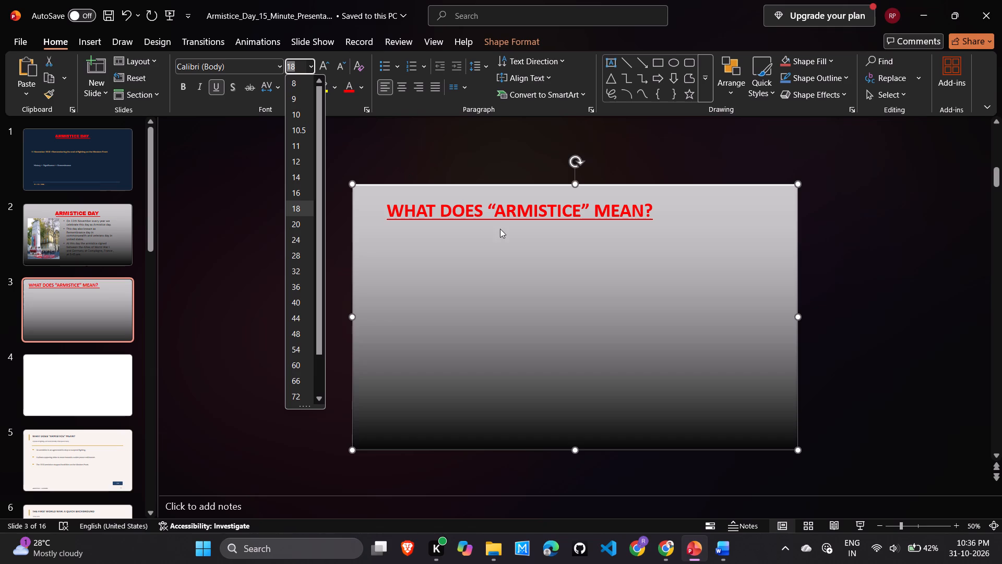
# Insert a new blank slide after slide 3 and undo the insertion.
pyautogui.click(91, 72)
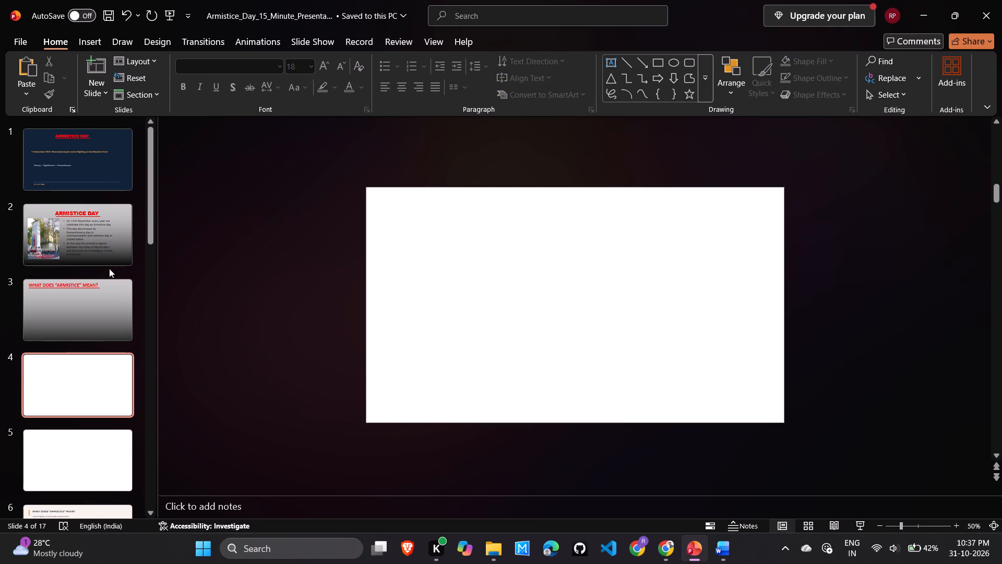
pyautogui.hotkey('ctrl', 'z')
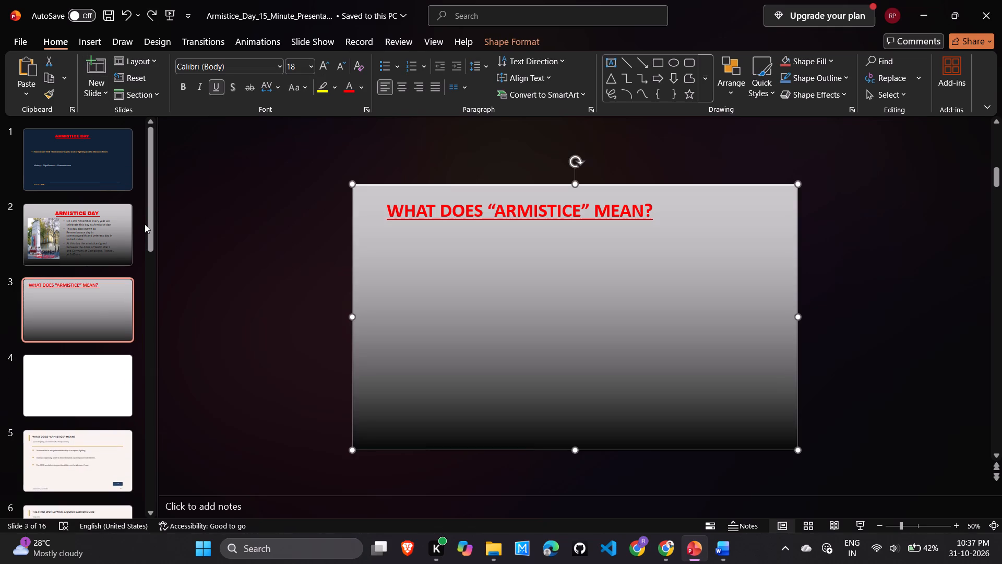
# Insert a new slide with the Title and Content layout after slide 3.
pyautogui.click(100, 90)
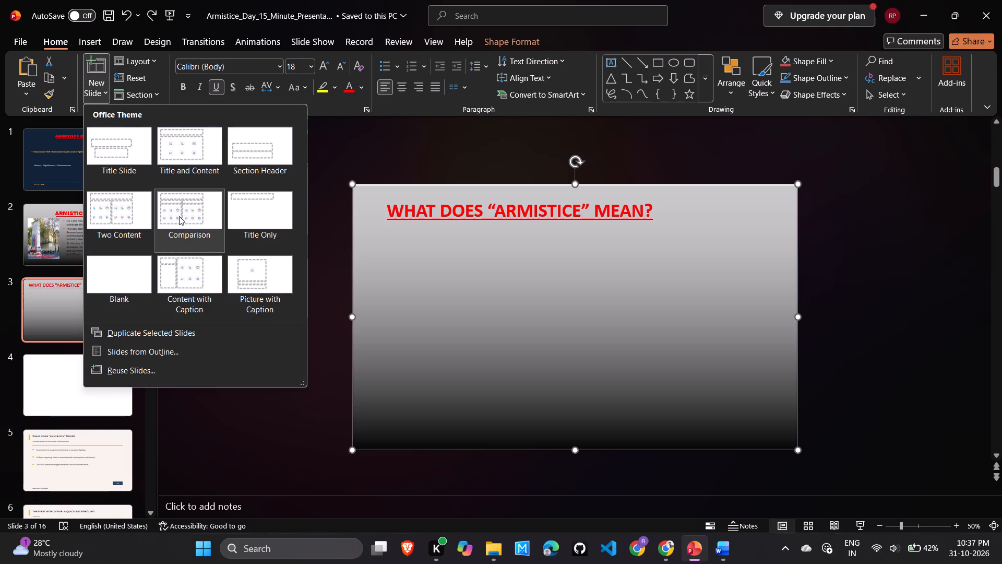
pyautogui.click(186, 154)
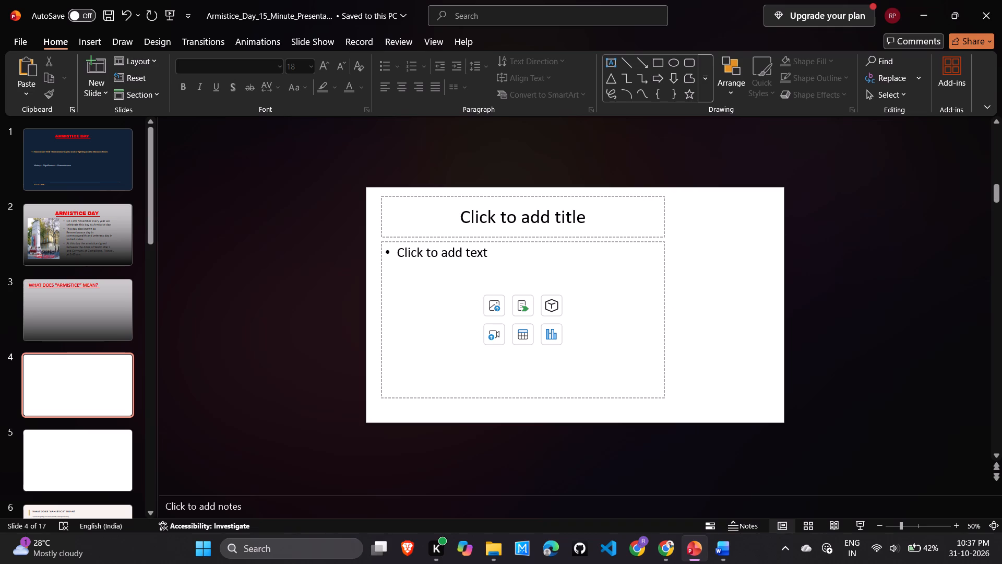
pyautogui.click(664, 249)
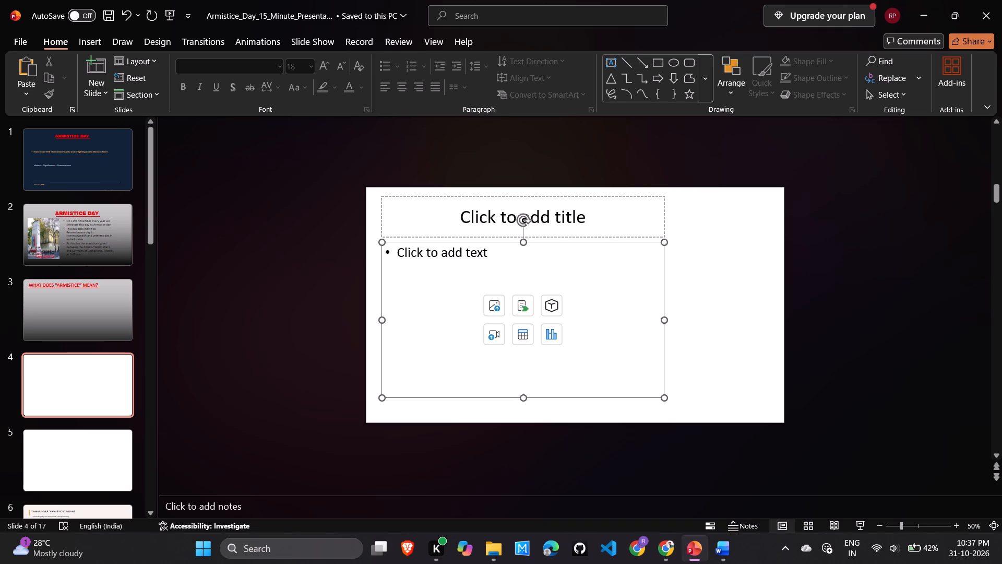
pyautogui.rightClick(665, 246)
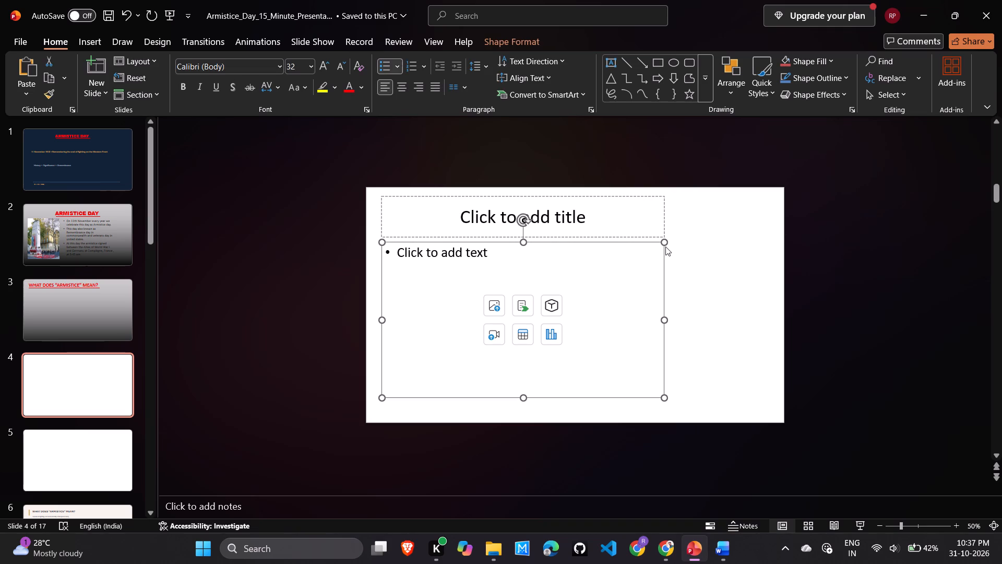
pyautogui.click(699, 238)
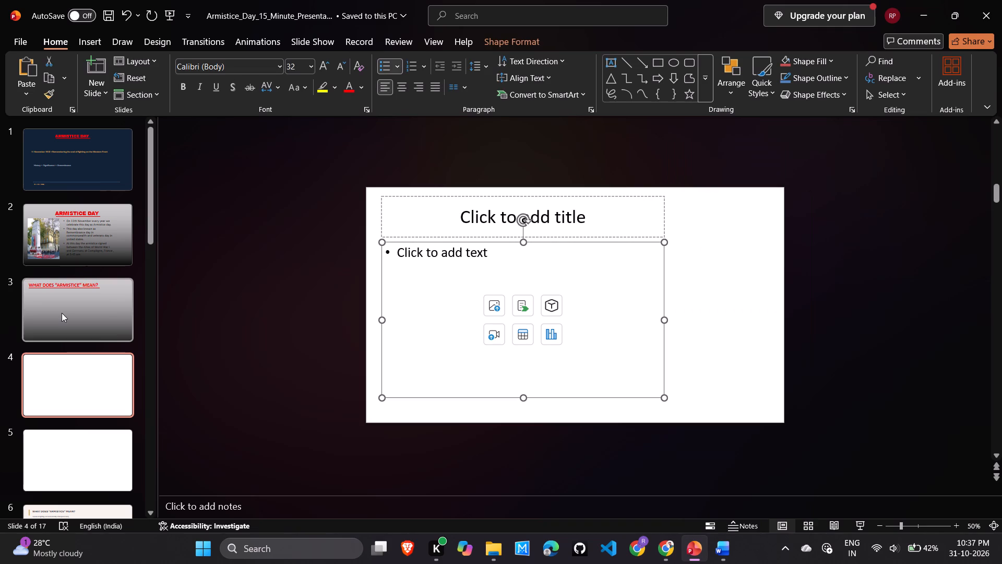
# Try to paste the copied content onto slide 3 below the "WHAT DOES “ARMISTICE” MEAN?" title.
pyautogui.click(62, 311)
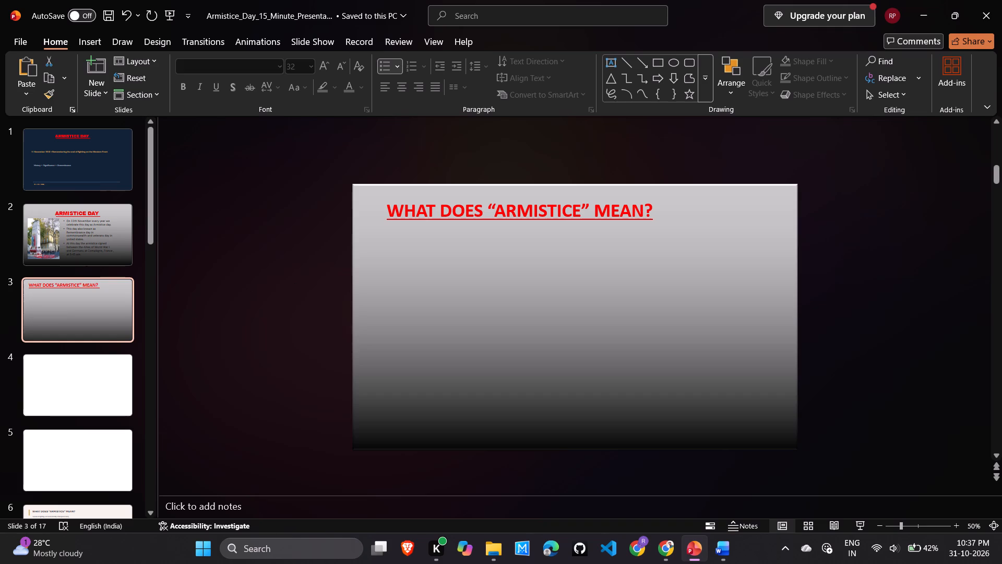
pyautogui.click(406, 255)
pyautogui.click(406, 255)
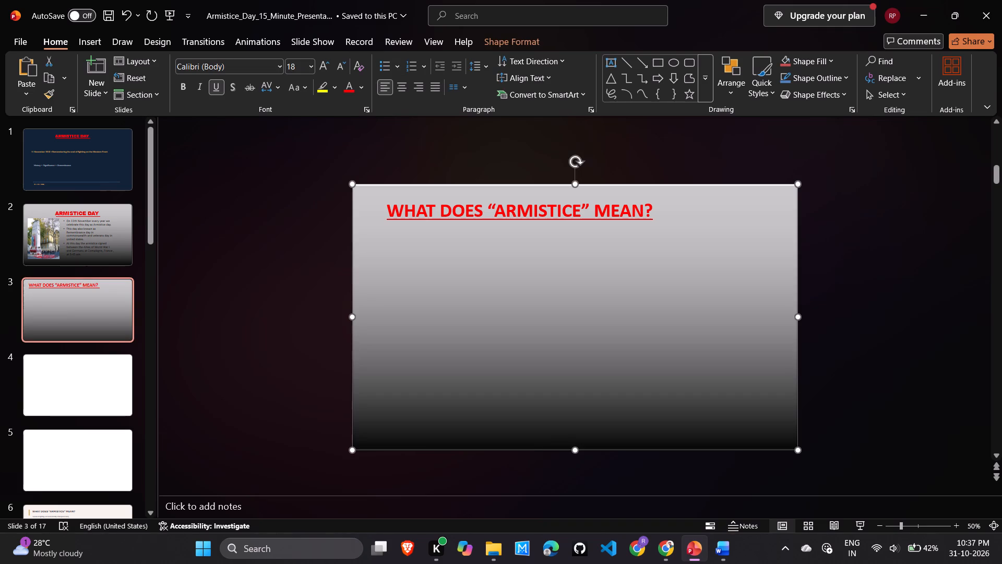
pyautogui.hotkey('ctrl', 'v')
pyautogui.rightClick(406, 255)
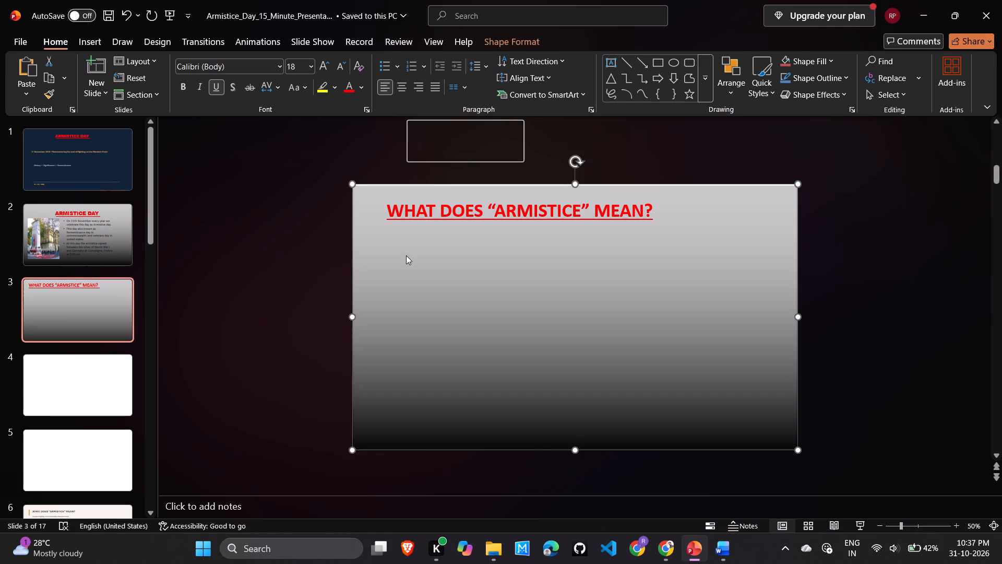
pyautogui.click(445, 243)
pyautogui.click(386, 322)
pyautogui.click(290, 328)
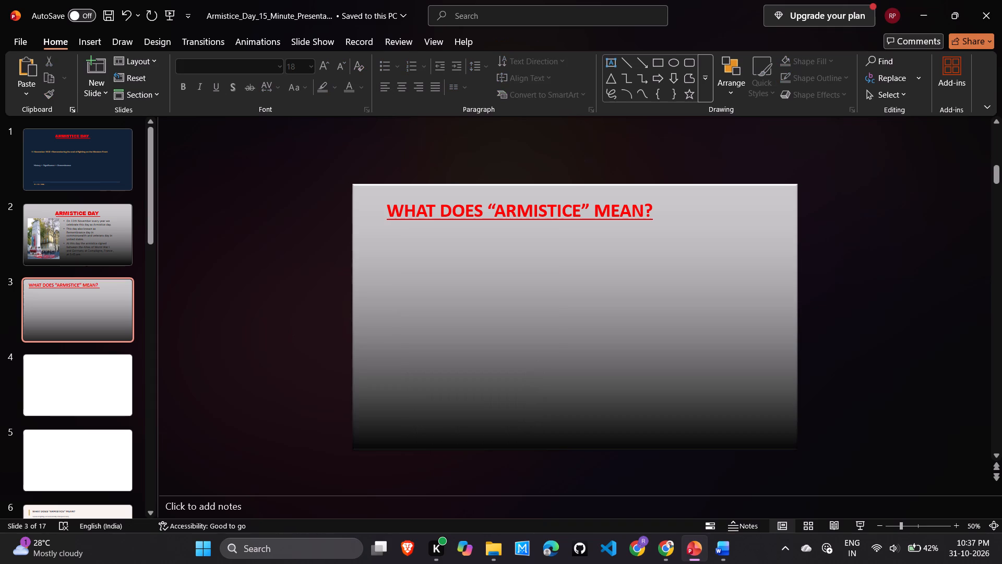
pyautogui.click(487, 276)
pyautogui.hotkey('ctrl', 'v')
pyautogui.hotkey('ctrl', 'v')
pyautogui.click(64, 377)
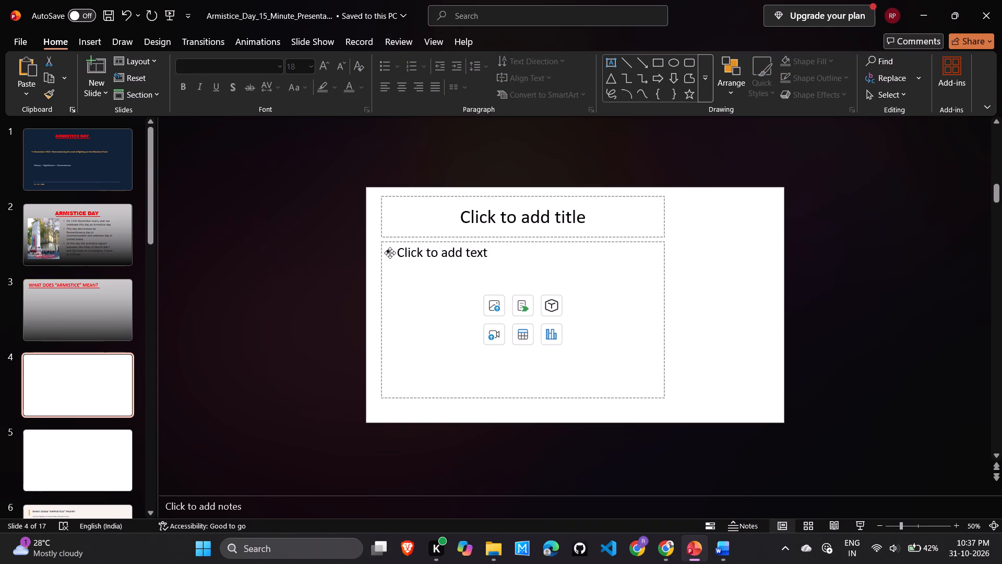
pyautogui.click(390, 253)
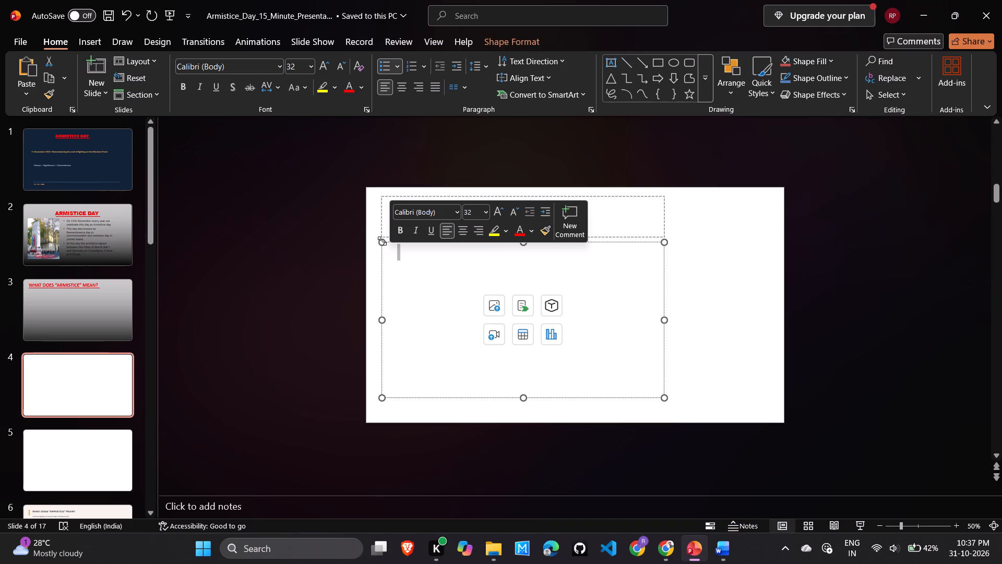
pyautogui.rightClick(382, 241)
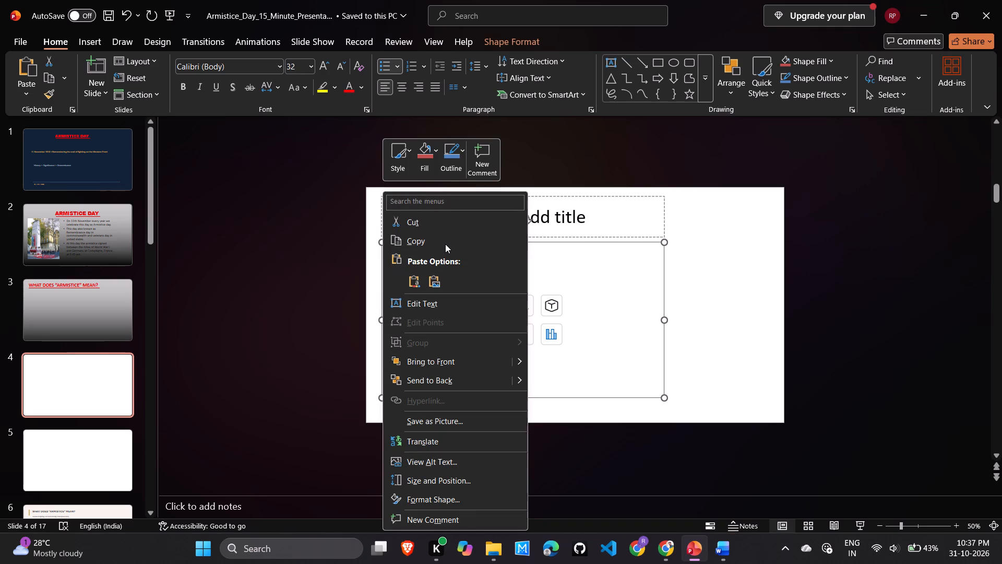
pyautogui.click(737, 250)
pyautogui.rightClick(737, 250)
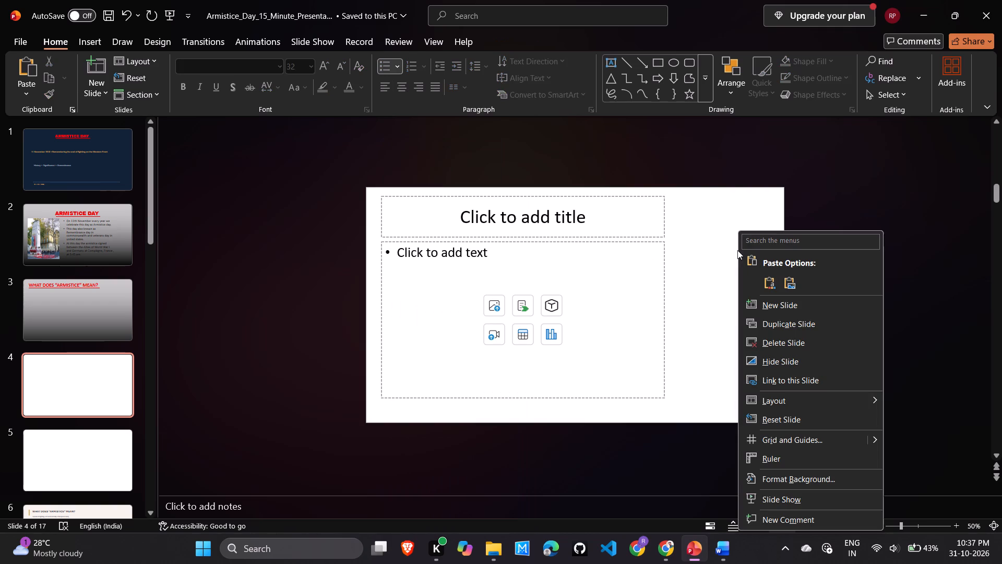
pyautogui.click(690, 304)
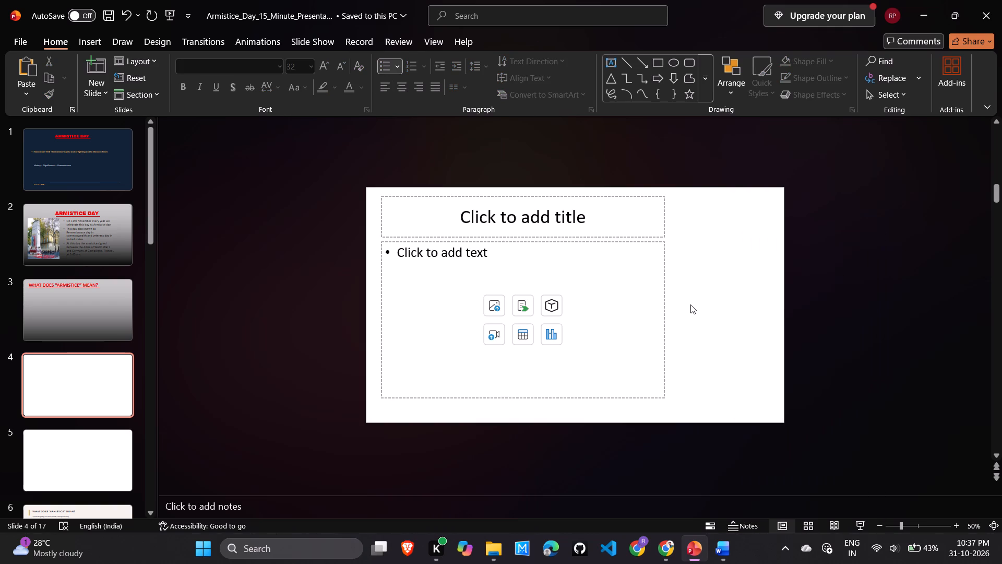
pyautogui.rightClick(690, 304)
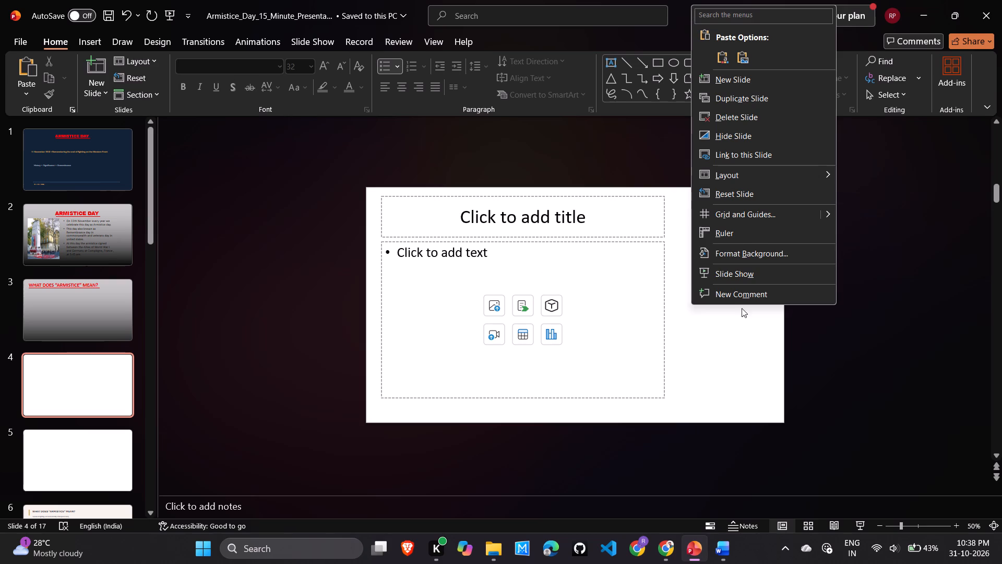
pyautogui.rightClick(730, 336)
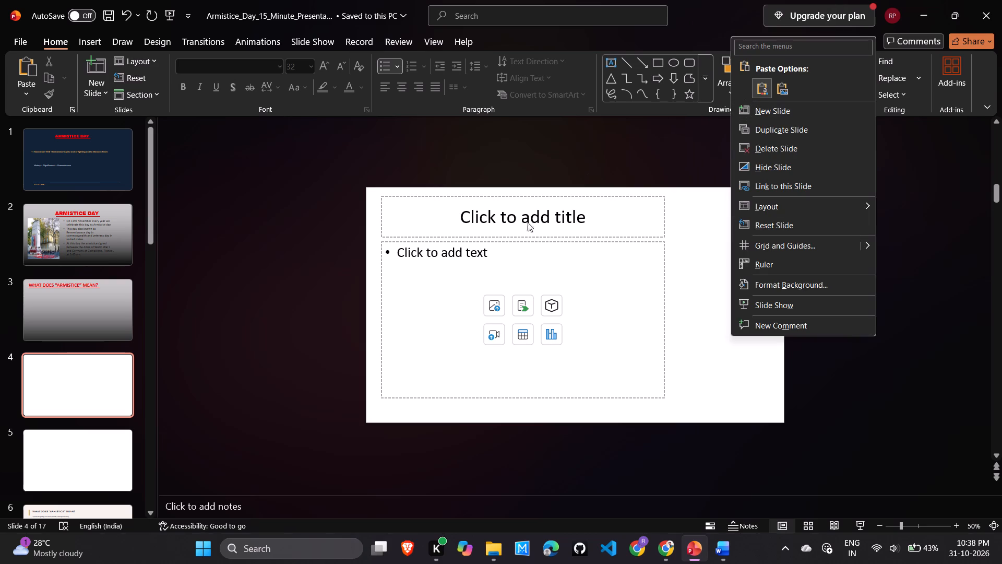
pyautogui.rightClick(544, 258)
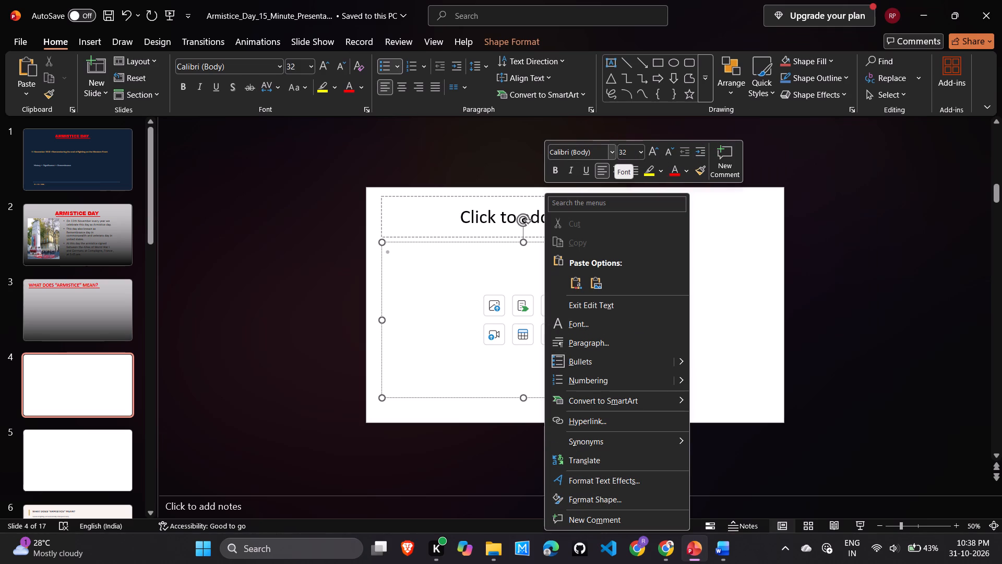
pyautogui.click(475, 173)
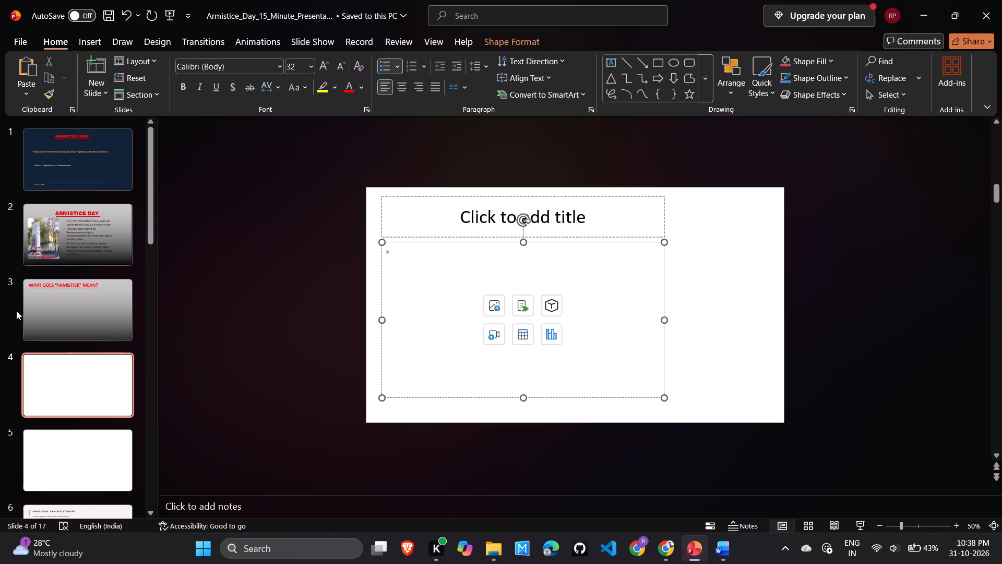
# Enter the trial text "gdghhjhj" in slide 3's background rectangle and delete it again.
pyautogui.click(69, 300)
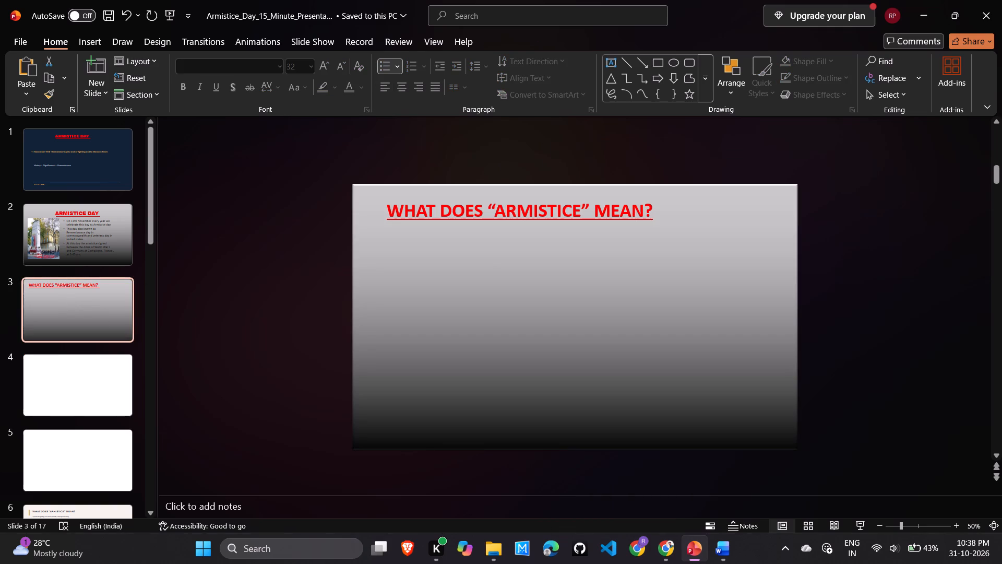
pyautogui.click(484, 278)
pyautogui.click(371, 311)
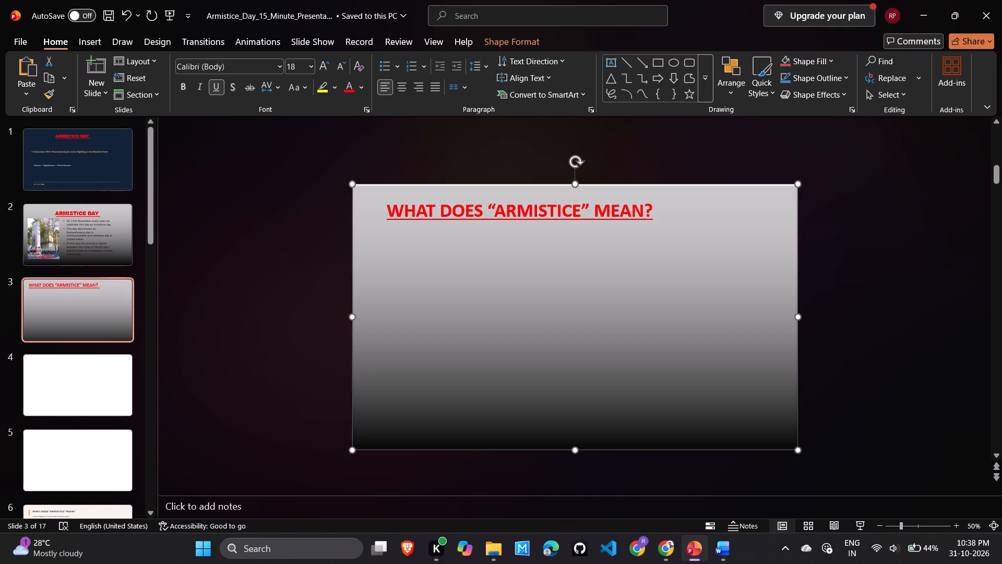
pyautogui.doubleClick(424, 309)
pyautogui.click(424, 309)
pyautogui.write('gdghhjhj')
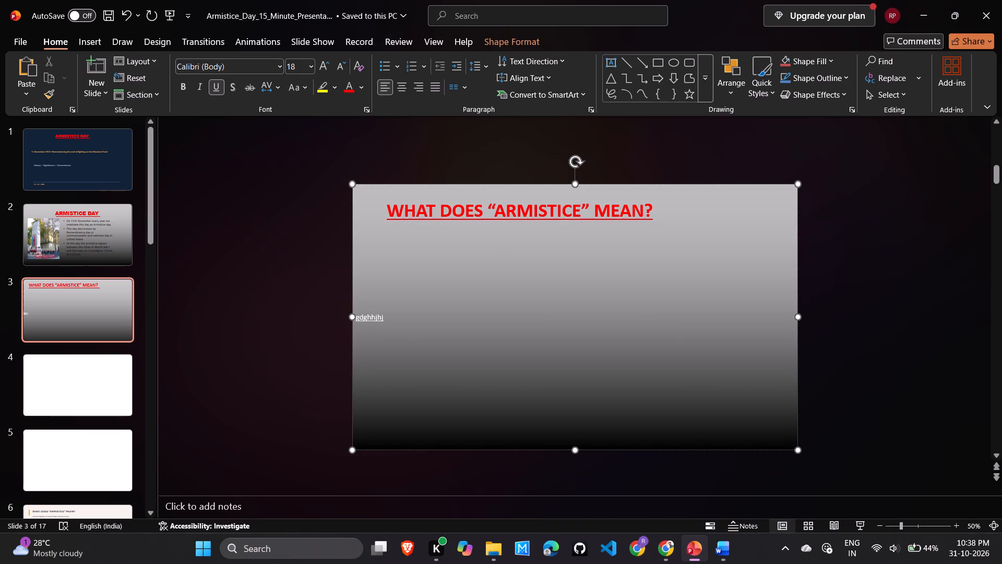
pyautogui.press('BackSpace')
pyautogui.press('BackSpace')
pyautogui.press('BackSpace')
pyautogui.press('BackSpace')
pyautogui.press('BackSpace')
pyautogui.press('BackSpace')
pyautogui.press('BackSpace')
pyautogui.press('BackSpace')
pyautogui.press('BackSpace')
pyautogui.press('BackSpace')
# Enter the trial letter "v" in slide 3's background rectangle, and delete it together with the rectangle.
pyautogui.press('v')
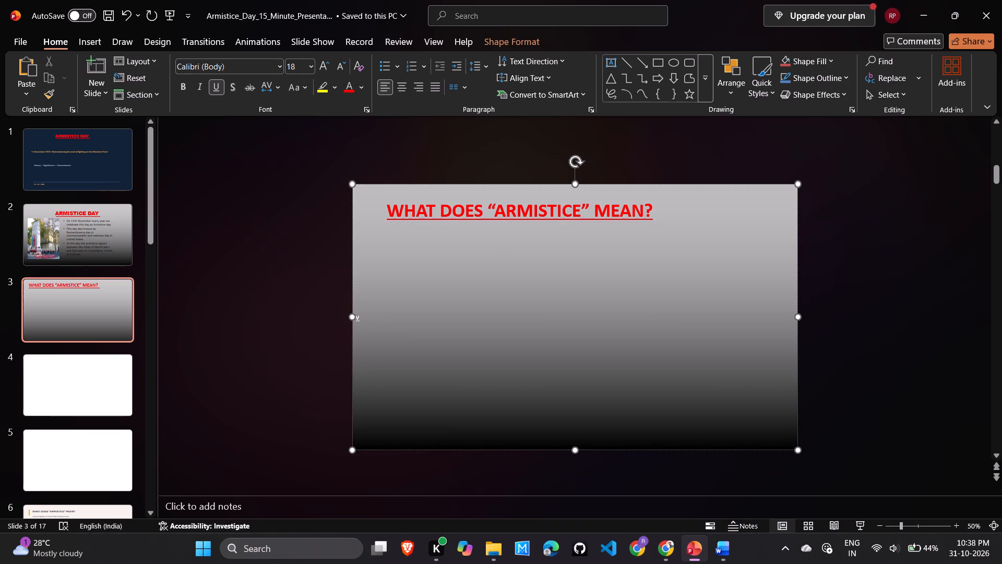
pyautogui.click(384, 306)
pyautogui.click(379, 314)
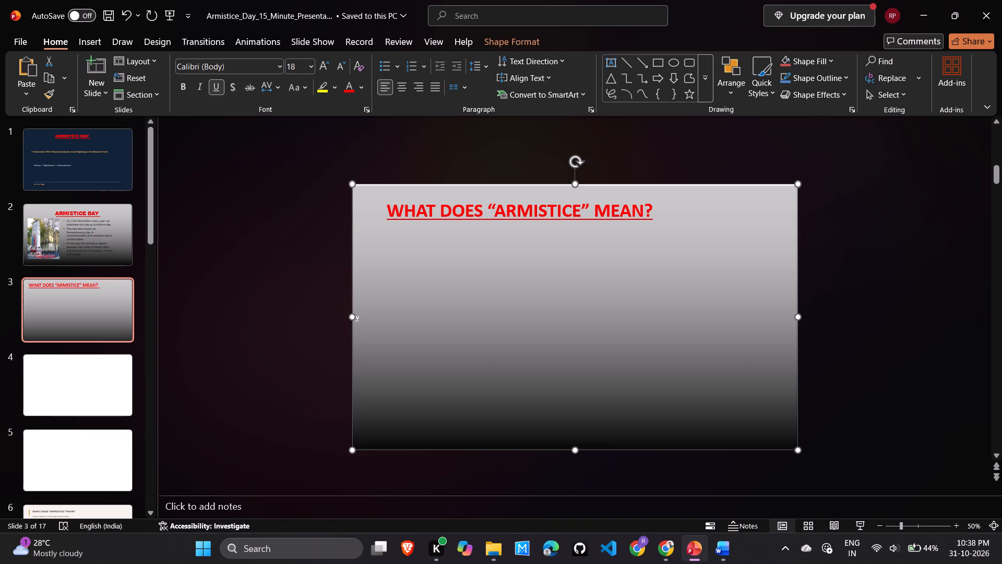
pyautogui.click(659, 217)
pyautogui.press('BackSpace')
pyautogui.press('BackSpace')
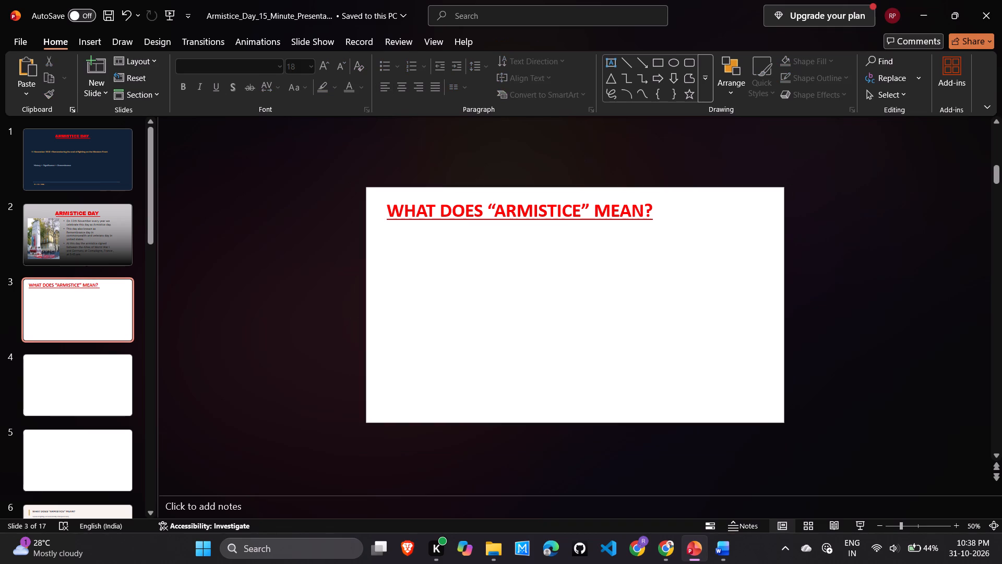
# Undo all available edits, including the rectangle deletion, the inserted slide, slide 3's trial text shape and the grey-to-black gradient backgrounds.
pyautogui.hotkey('ctrl', 'z')
pyautogui.hotkey('ctrl', 'z')
pyautogui.hotkey('ctrl', 'z')
pyautogui.hotkey('ctrl', 'z')
pyautogui.hotkey('ctrl', 'z')
pyautogui.hotkey('ctrl', 'z')
pyautogui.hotkey('ctrl', 'z')
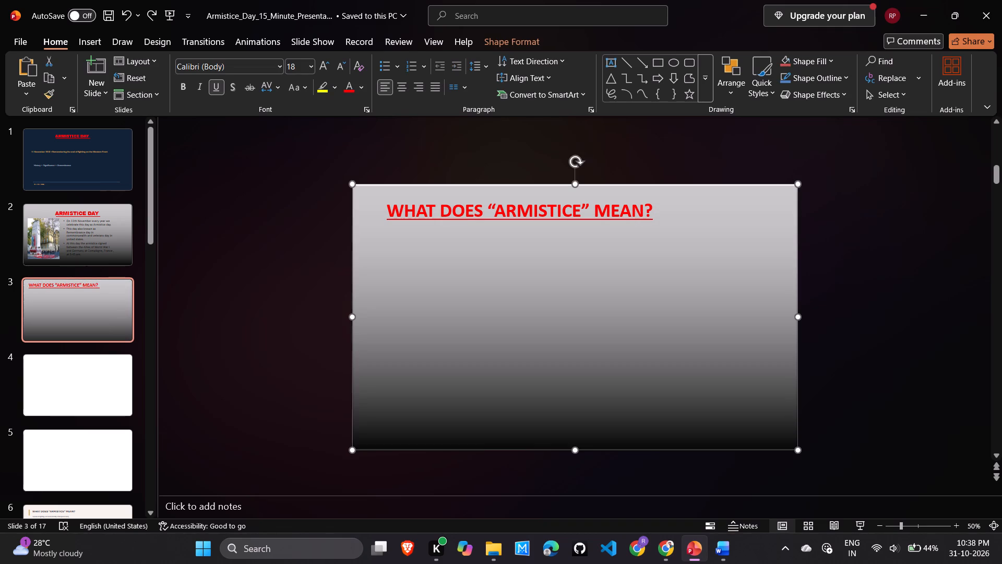
pyautogui.hotkey('ctrl', 'z')
pyautogui.hotkey('ctrl', 'z')
pyautogui.hotkey('ctrl', 'z')
pyautogui.hotkey('ctrl', 'z')
pyautogui.hotkey('ctrl', 'z')
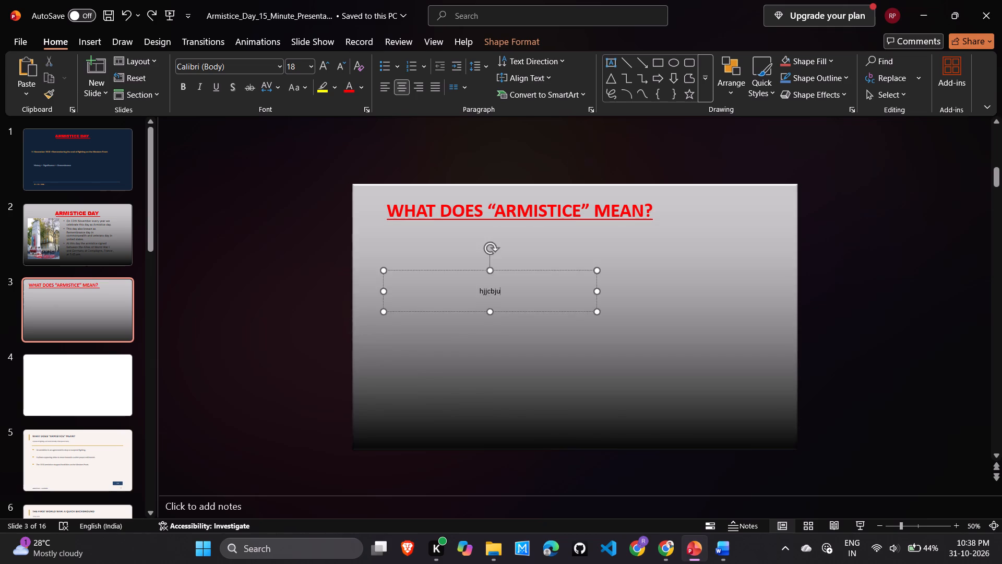
pyautogui.hotkey('ctrl', 'z')
pyautogui.hotkey('ctrl', 'z')
pyautogui.hotkey('ctrl', 'z')
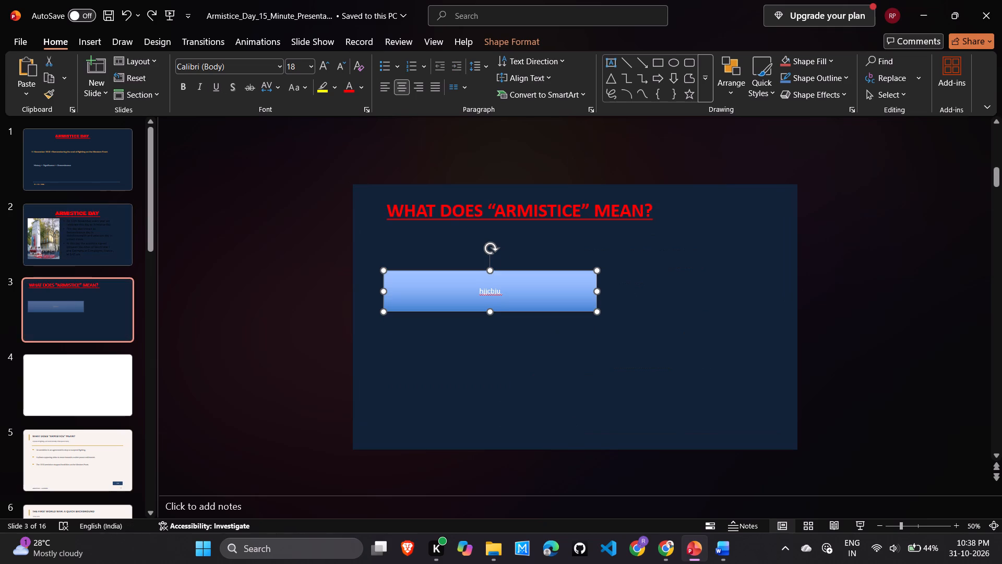
pyautogui.hotkey('ctrl', 'z')
pyautogui.hotkey('ctrl', 'z')
pyautogui.hotkey('ctrl', 'z')
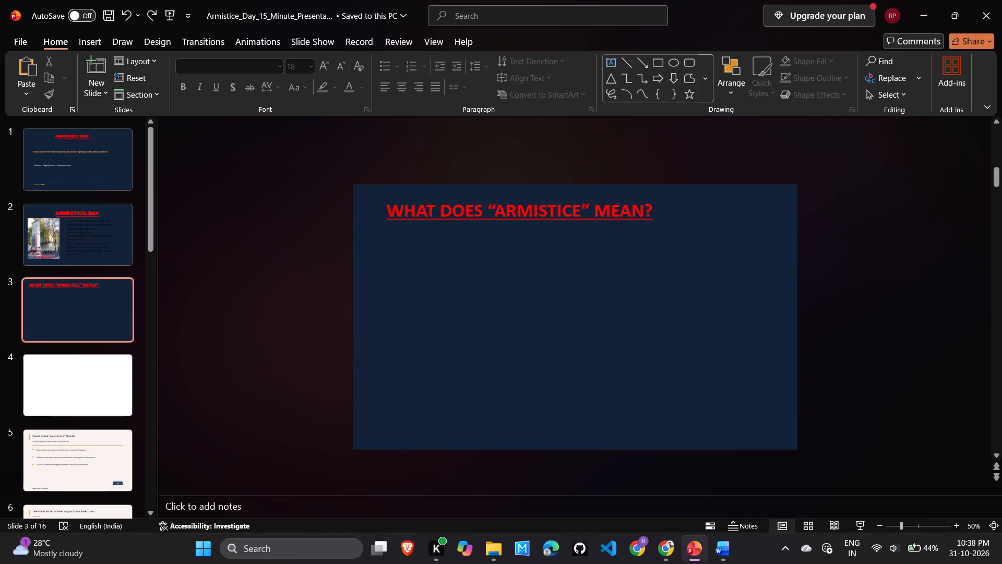
pyautogui.hotkey('ctrl', 'z')
pyautogui.hotkey('ctrl', 'z')
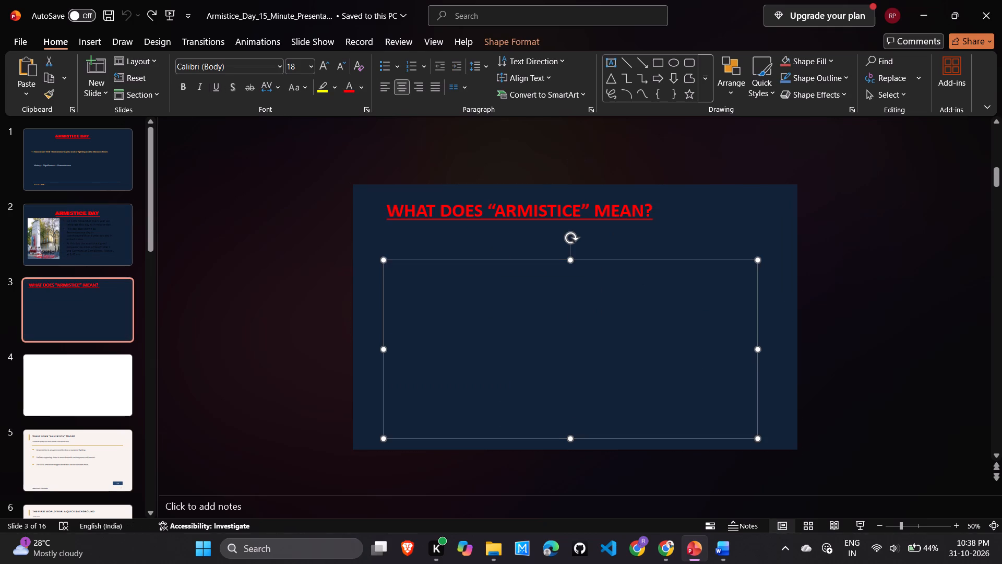
pyautogui.hotkey('ctrl', 'z')
pyautogui.hotkey('ctrl', 'z')
pyautogui.hotkey('ctrl', 'z')
pyautogui.hotkey('ctrl', 'z')
pyautogui.hotkey('ctrl', 'z')
pyautogui.hotkey('ctrl', 'z')
pyautogui.hotkey('ctrl', 'z')
pyautogui.hotkey('ctrl', 'z')
pyautogui.hotkey('ctrl', 'z')
pyautogui.hotkey('ctrl', 'z')
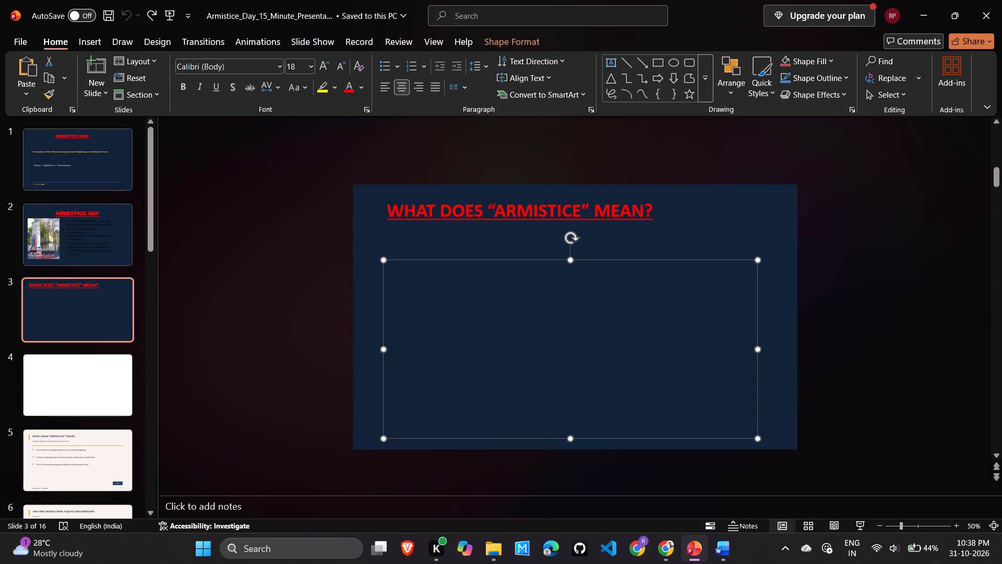
pyautogui.hotkey('ctrl', 'z')
pyautogui.hotkey('ctrl', 'z')
pyautogui.keyDown('ctrl'); pyautogui.click(597, 381); pyautogui.keyUp('ctrl')
pyautogui.hotkey('ctrl', 'z')
pyautogui.hotkey('ctrl', 'z')
pyautogui.hotkey('ctrl', 'z')
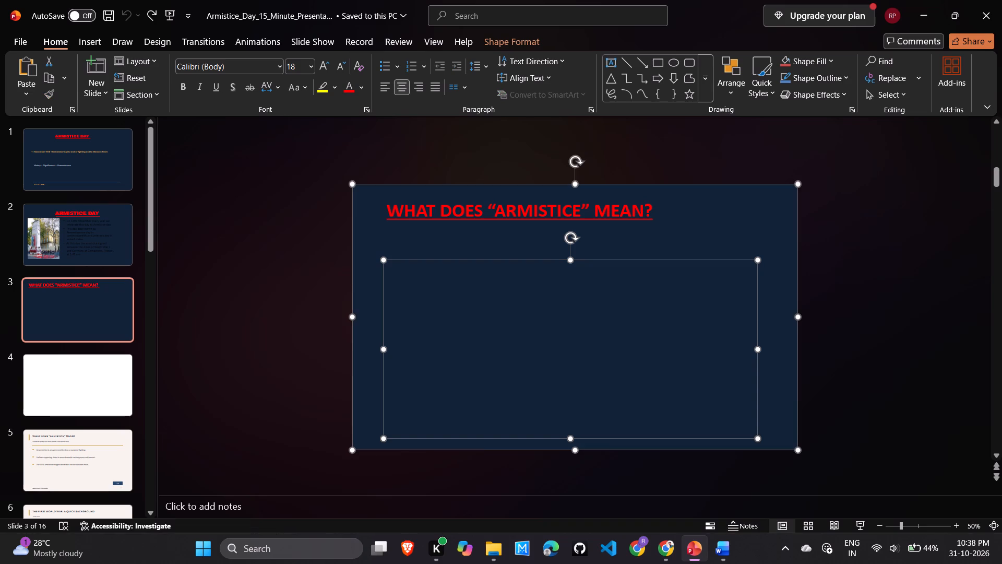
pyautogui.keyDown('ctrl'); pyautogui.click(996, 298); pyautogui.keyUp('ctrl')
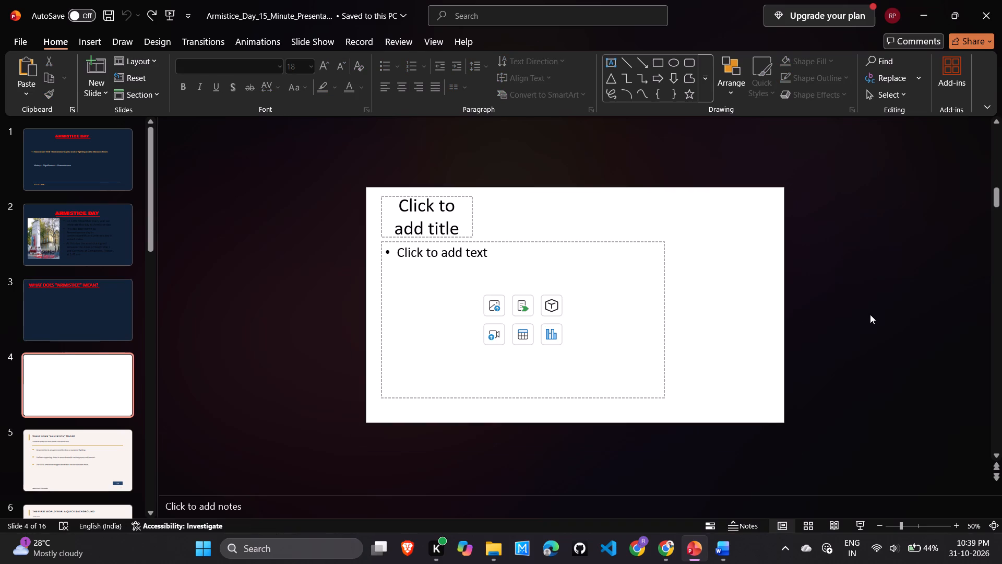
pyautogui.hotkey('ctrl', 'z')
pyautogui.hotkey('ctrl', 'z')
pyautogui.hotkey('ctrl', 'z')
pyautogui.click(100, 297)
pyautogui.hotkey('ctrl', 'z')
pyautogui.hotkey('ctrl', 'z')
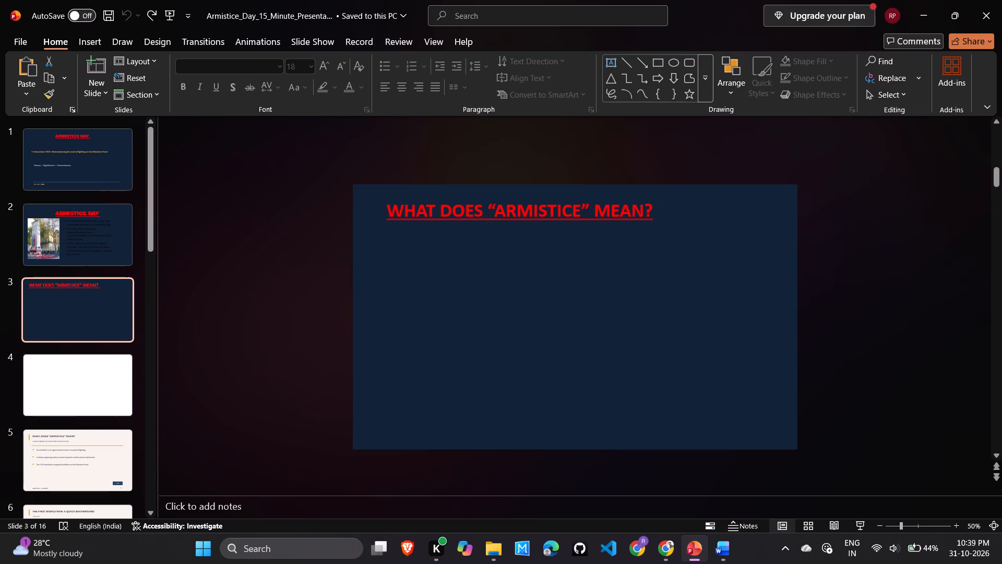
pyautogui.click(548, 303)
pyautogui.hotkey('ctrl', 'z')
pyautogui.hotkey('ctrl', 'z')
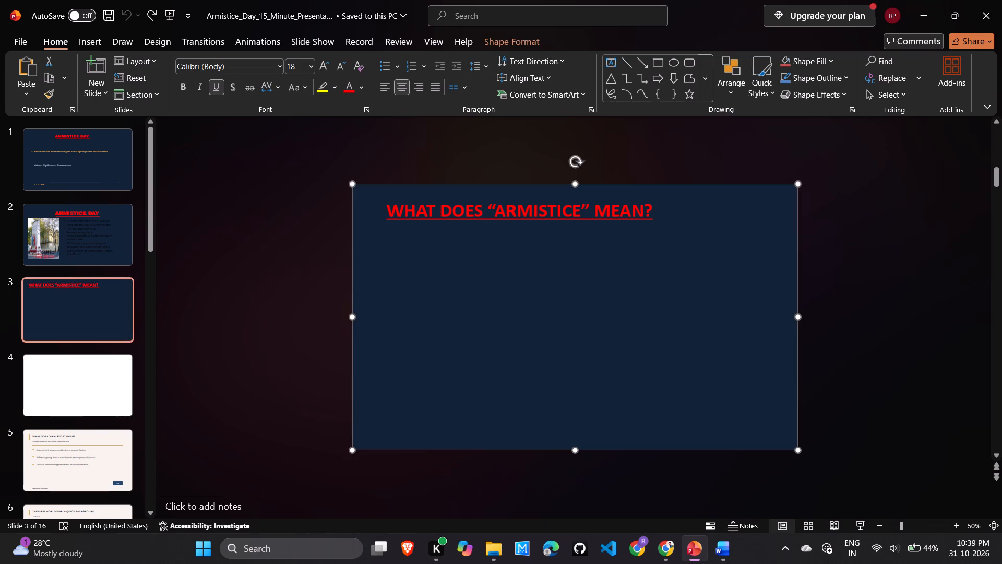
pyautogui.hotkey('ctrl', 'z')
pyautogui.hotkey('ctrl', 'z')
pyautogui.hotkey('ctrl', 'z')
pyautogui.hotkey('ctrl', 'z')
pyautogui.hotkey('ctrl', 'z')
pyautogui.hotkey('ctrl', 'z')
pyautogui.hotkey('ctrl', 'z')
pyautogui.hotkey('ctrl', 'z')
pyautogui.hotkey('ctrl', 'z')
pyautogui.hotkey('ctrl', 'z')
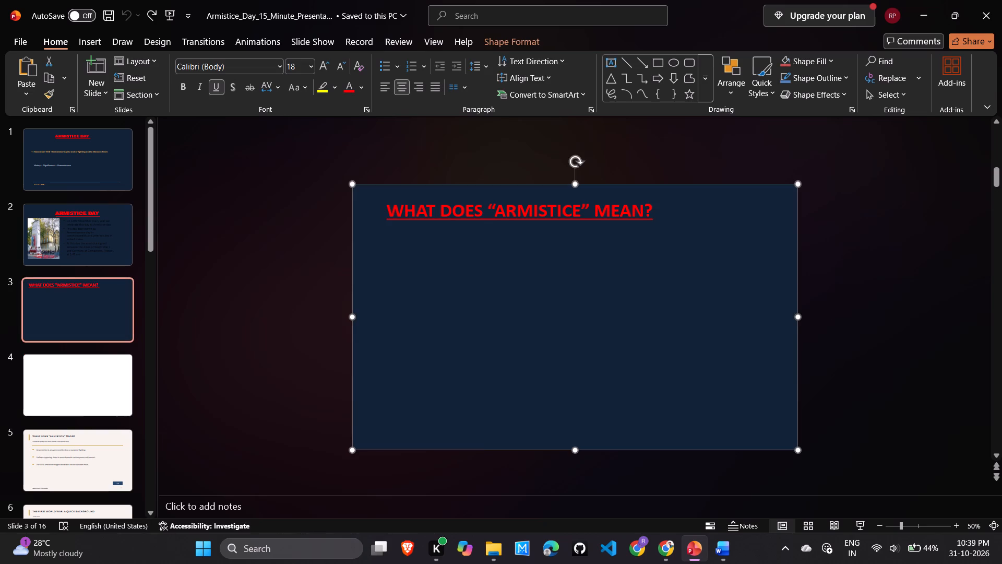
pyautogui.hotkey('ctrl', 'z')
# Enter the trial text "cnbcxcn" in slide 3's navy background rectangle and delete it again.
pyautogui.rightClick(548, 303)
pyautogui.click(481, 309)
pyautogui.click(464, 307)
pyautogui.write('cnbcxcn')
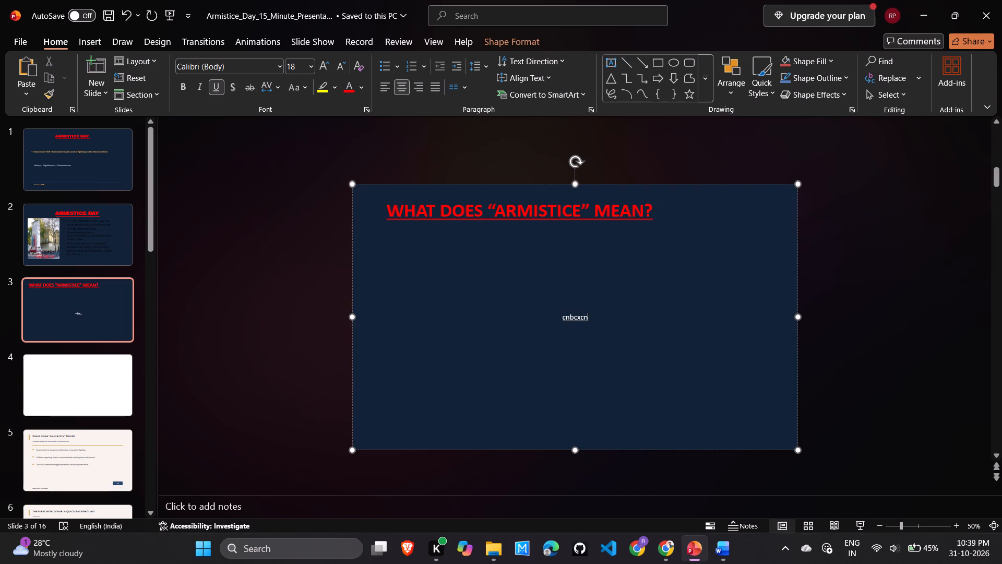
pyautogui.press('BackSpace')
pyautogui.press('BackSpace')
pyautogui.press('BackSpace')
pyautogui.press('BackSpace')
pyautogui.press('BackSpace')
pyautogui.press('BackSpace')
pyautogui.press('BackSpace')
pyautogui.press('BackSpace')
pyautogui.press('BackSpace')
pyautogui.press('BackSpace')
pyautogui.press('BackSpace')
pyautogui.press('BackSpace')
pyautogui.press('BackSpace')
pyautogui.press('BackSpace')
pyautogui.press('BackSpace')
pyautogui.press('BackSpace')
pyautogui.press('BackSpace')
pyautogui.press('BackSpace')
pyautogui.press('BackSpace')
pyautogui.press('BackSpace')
# Left-align the text of slide 3's navy background rectangle.
pyautogui.click(390, 87)
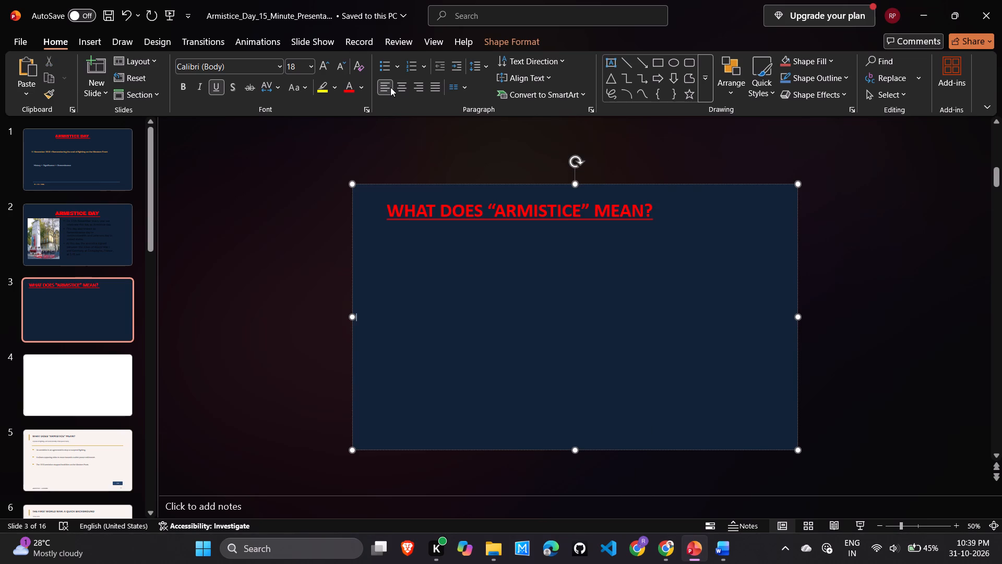
pyautogui.click(378, 258)
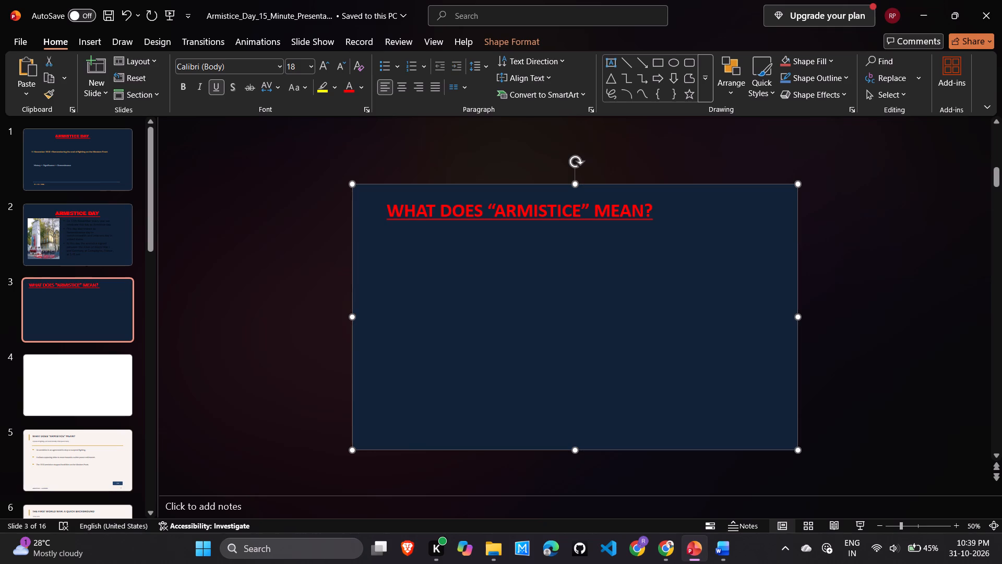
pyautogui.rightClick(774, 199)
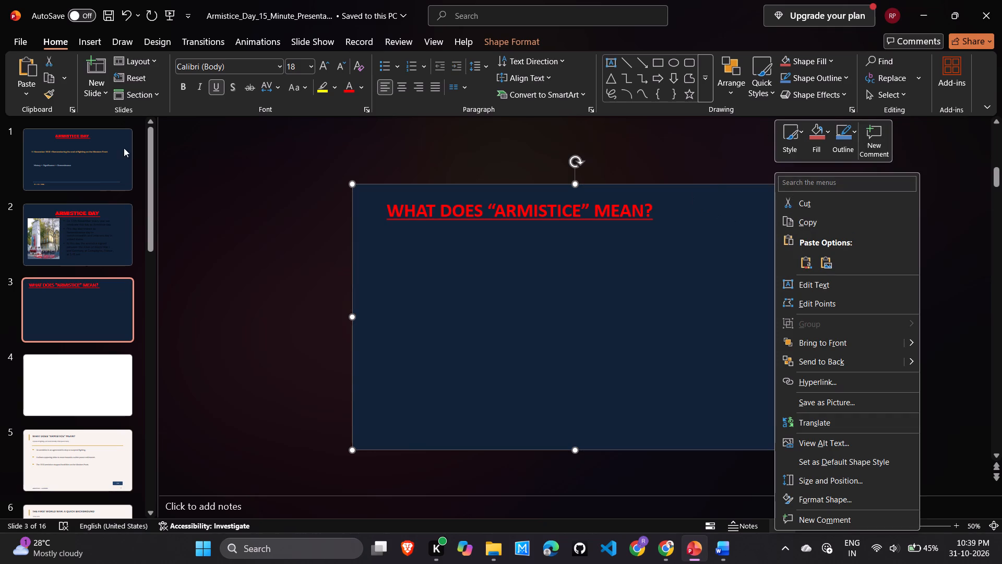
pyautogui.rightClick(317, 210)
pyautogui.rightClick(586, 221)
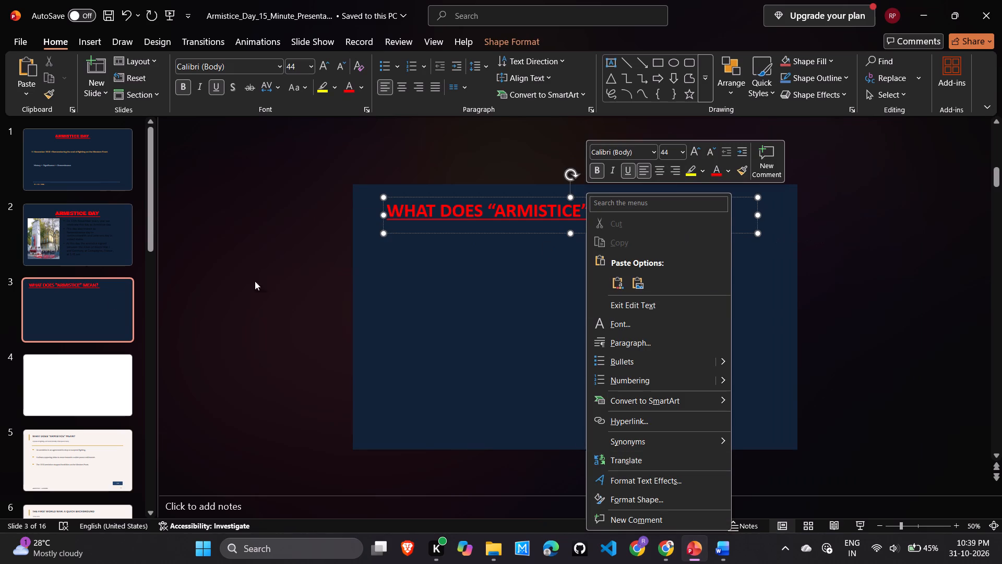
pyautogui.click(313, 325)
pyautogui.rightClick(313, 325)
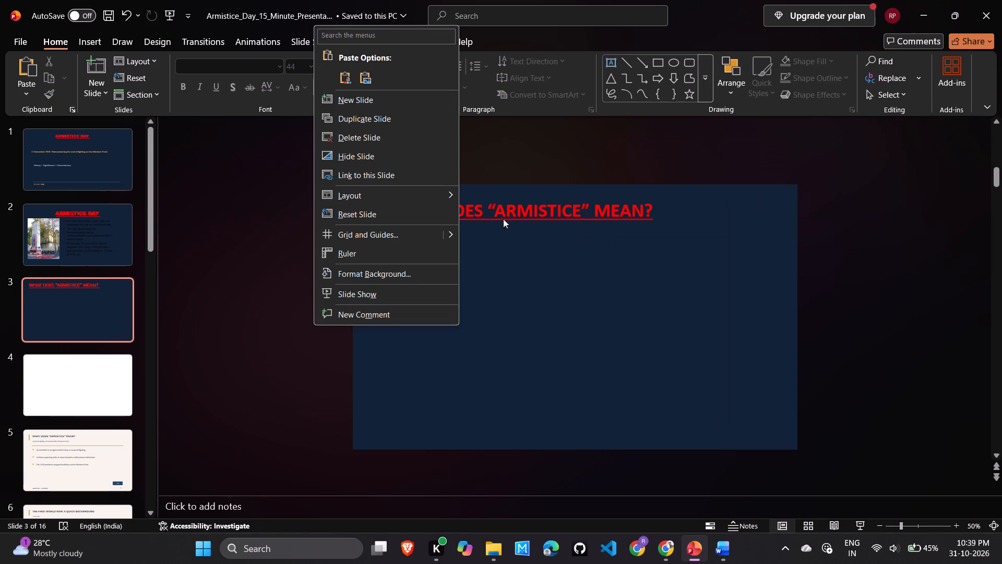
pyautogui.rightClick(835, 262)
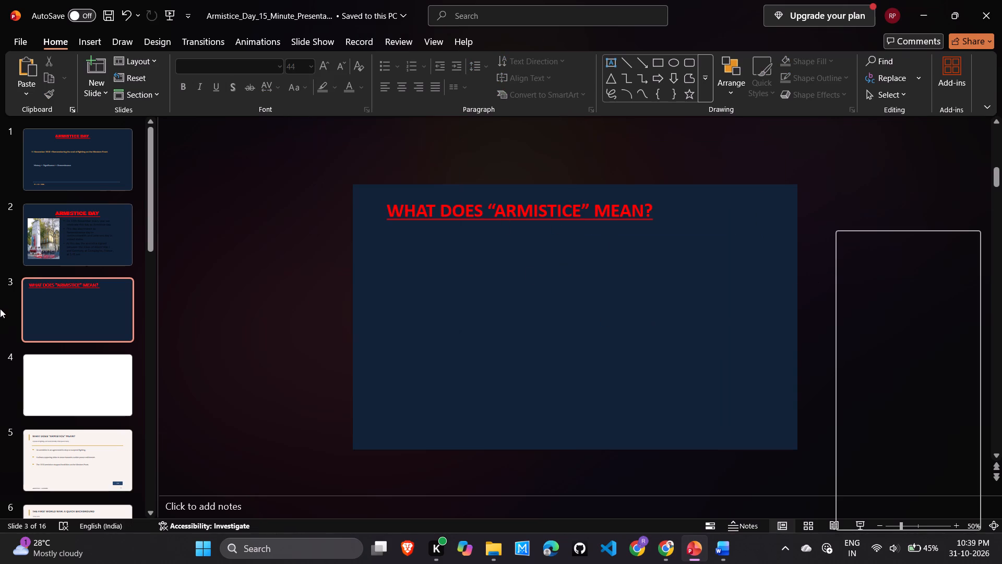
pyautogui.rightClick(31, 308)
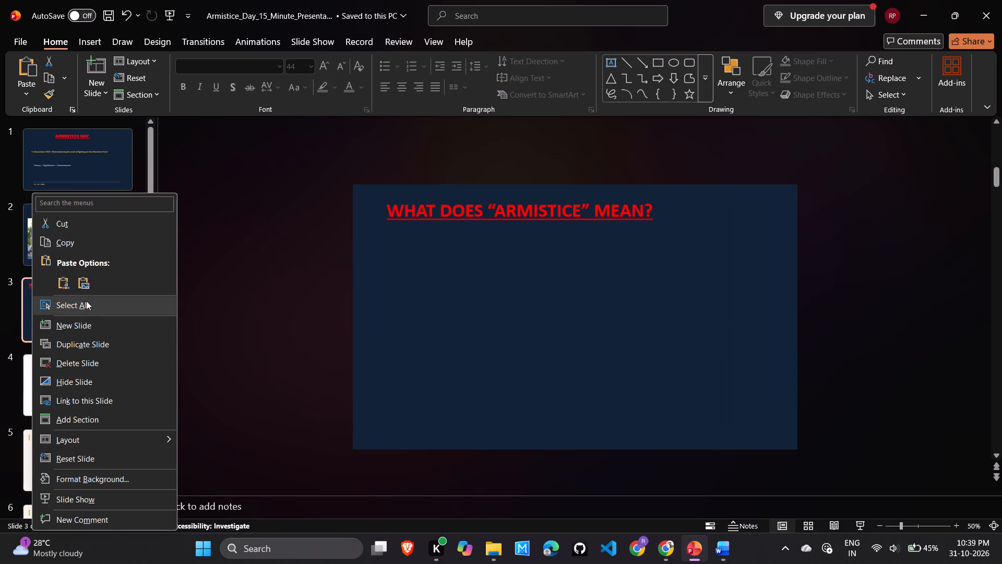
# Cut the navy "WHAT DOES “ARMISTICE” MEAN?" slide 3 and the blank white slide that follows it.
pyautogui.click(78, 251)
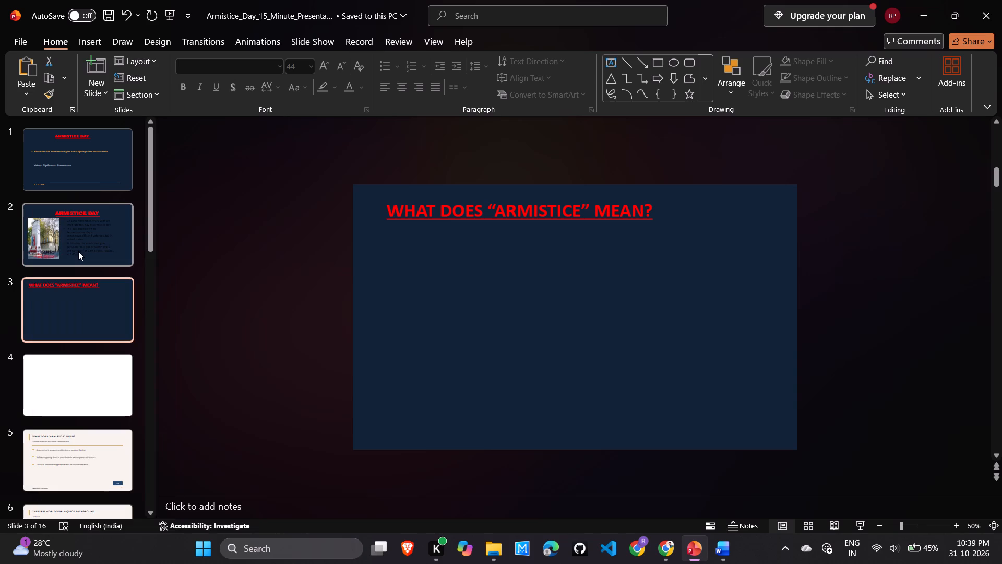
pyautogui.rightClick(73, 298)
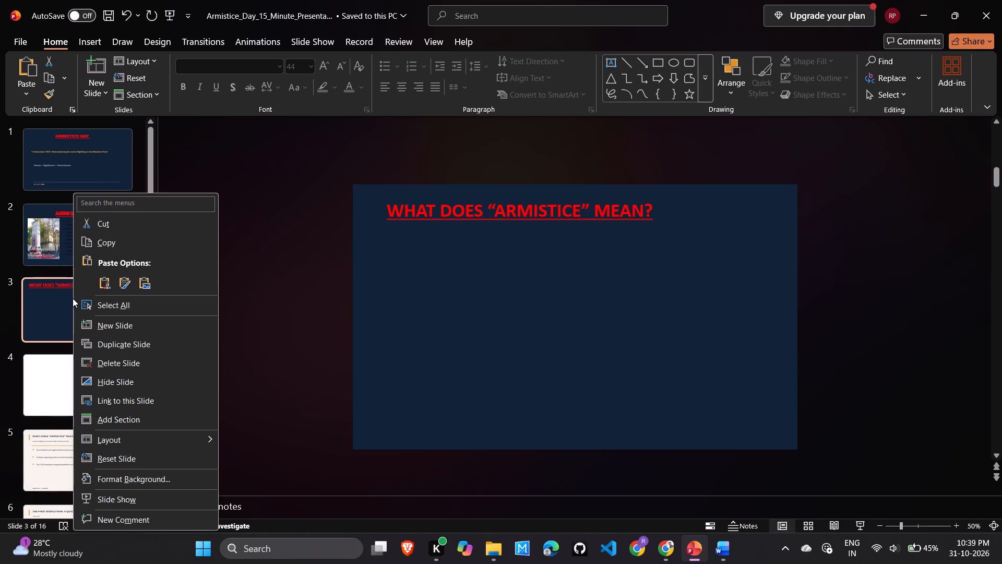
pyautogui.click(119, 222)
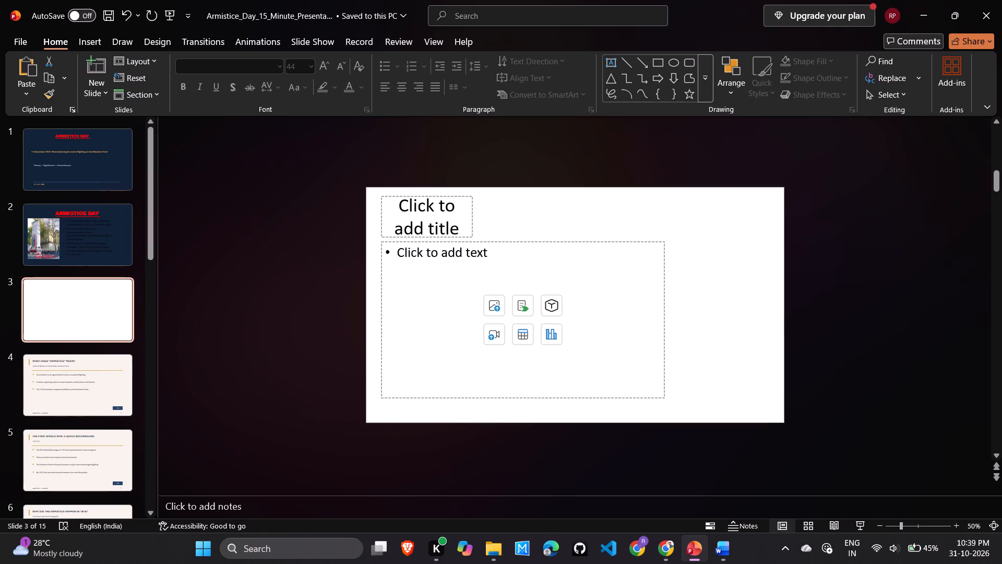
pyautogui.rightClick(98, 306)
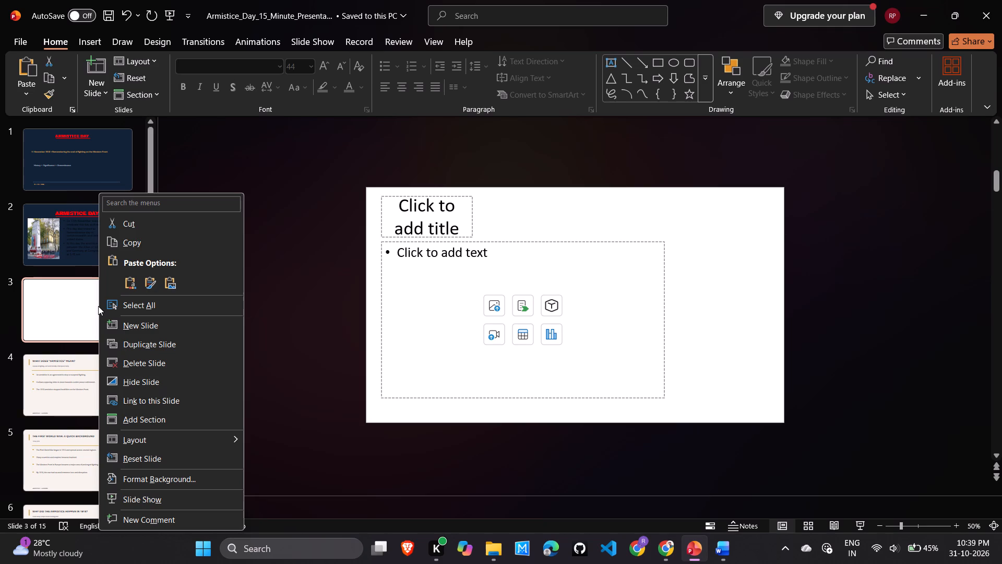
pyautogui.click(150, 230)
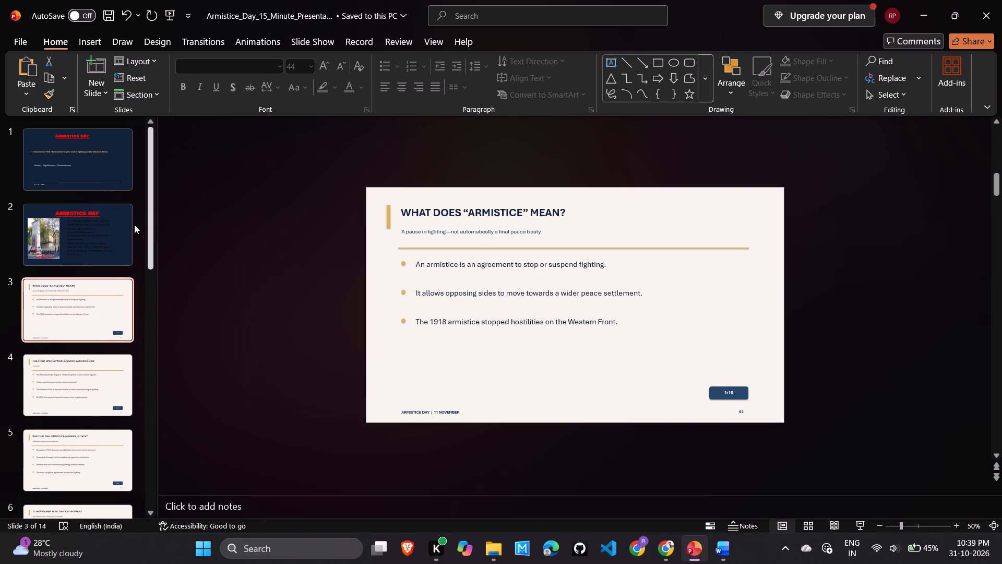
# Insert a new Title and Content slide after slide 3.
pyautogui.click(105, 91)
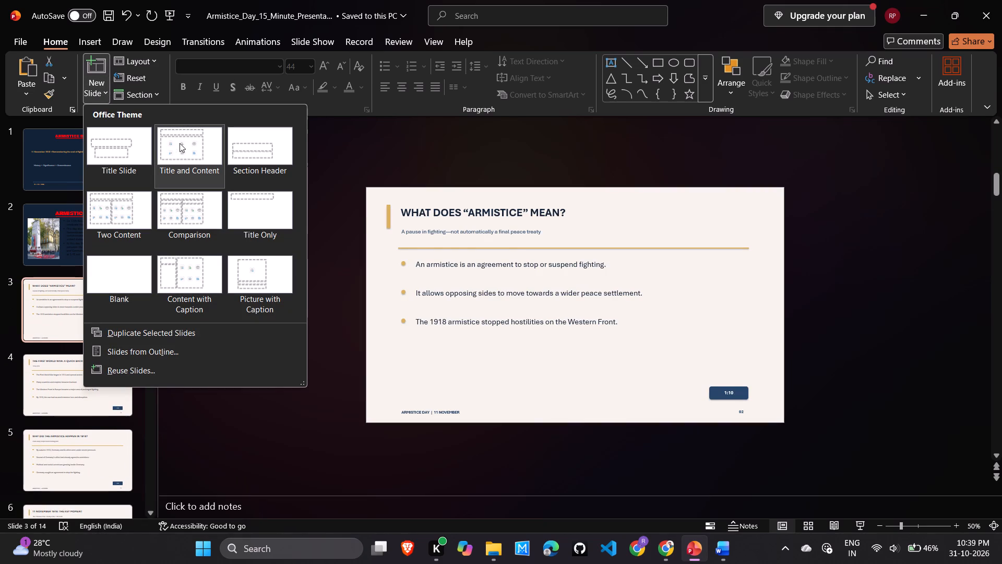
pyautogui.click(180, 143)
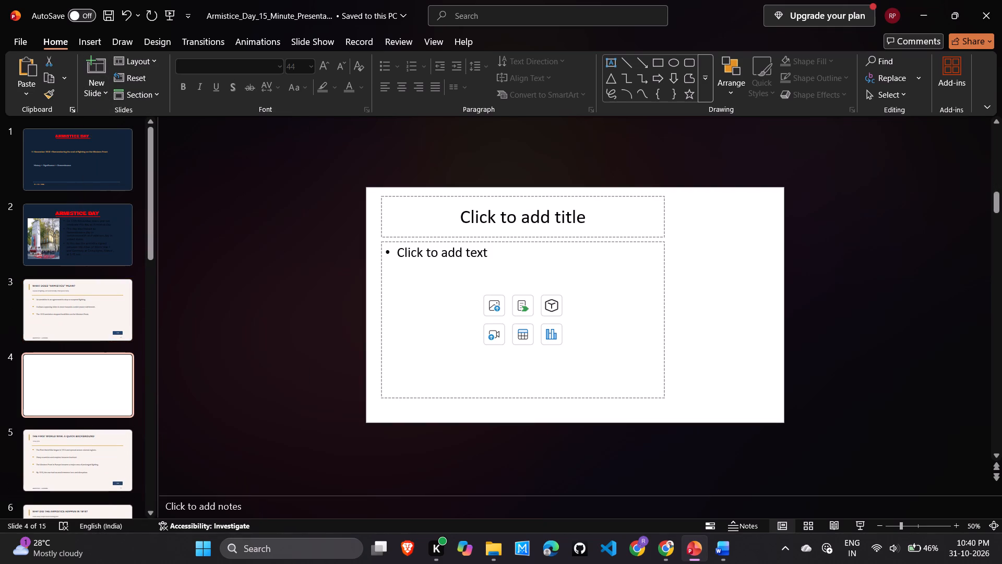
# Draw a rectangle on the new slide 4 and stretch it over the whole slide, 19.05 cm high by 33.87 cm wide.
pyautogui.rightClick(685, 280)
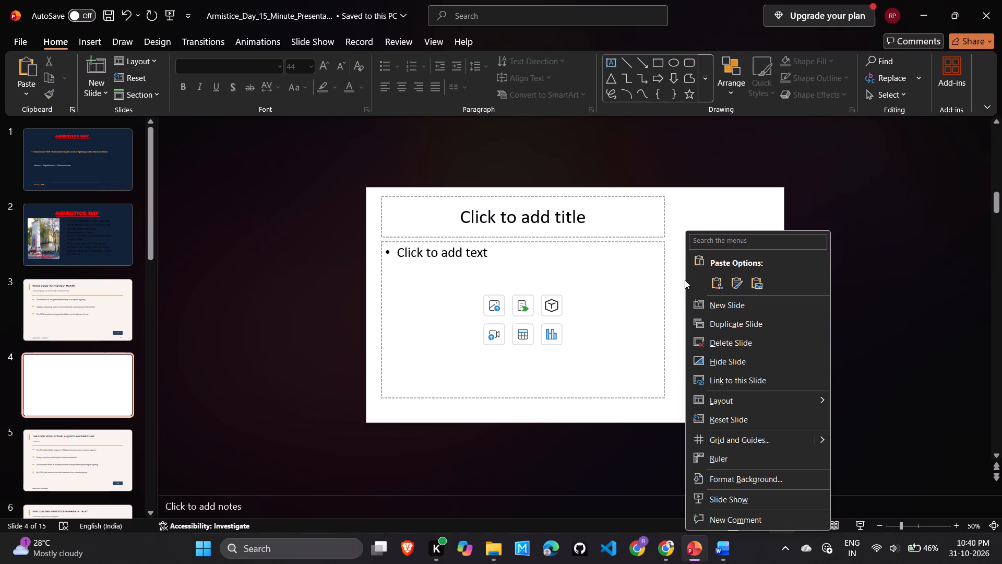
pyautogui.click(657, 58)
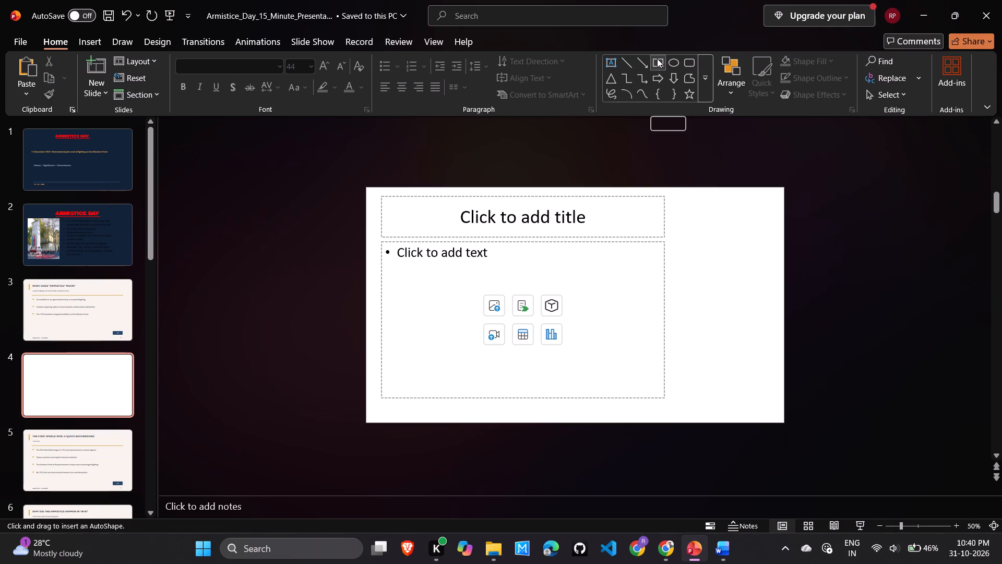
pyautogui.click(657, 58)
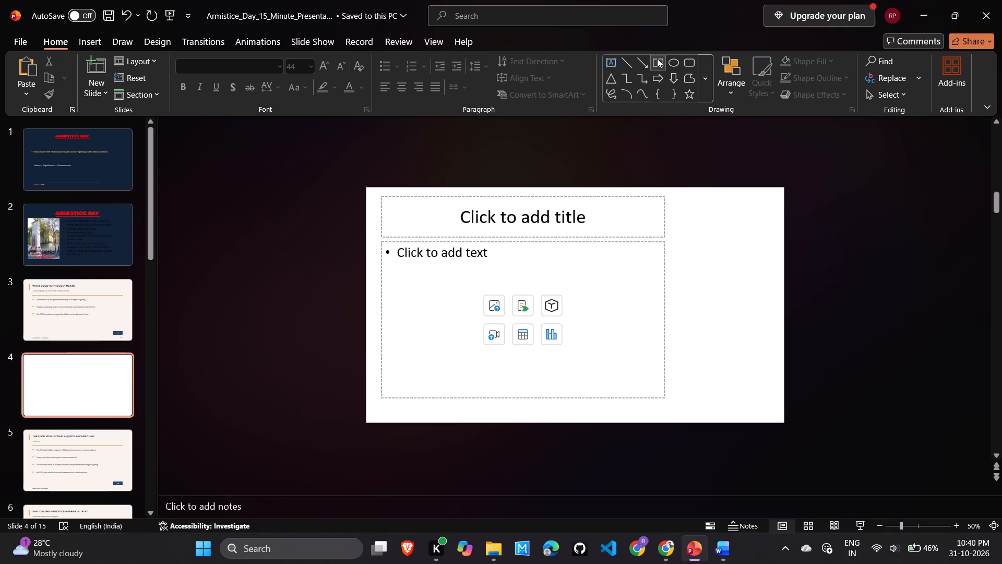
pyautogui.click(657, 58)
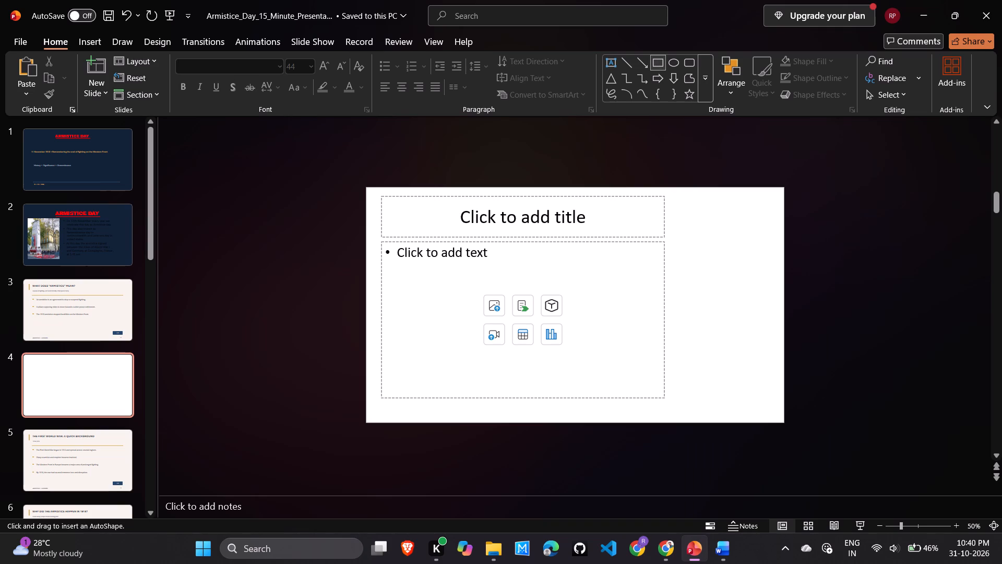
pyautogui.moveTo(375, 194); pyautogui.dragTo(745, 377)
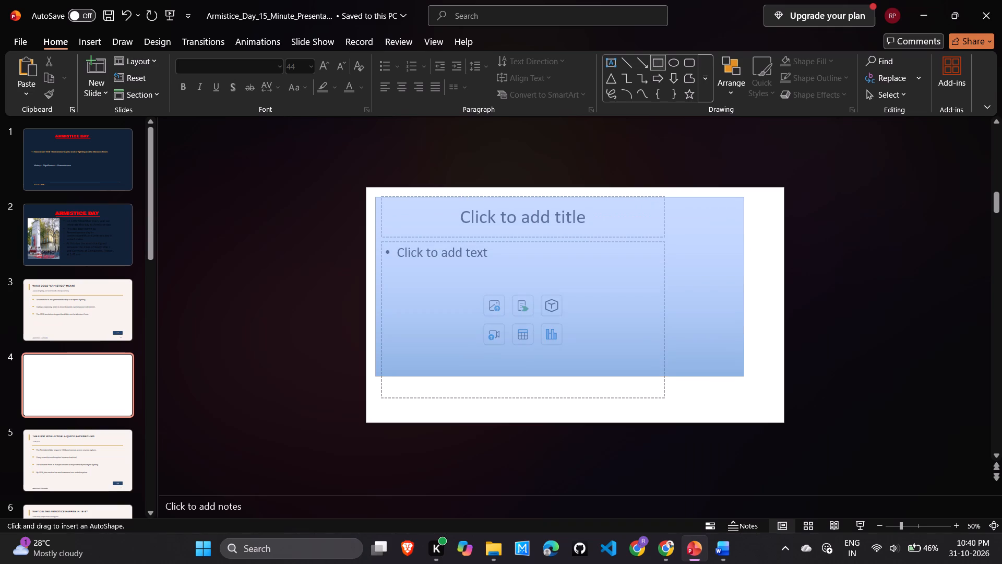
pyautogui.moveTo(745, 377); pyautogui.dragTo(783, 419)
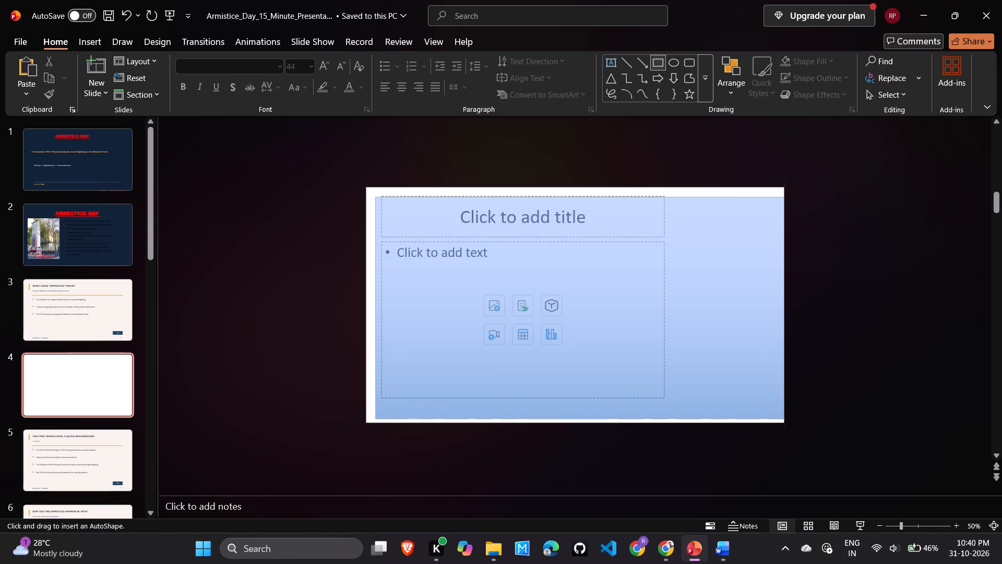
pyautogui.moveTo(783, 419); pyautogui.dragTo(783, 420)
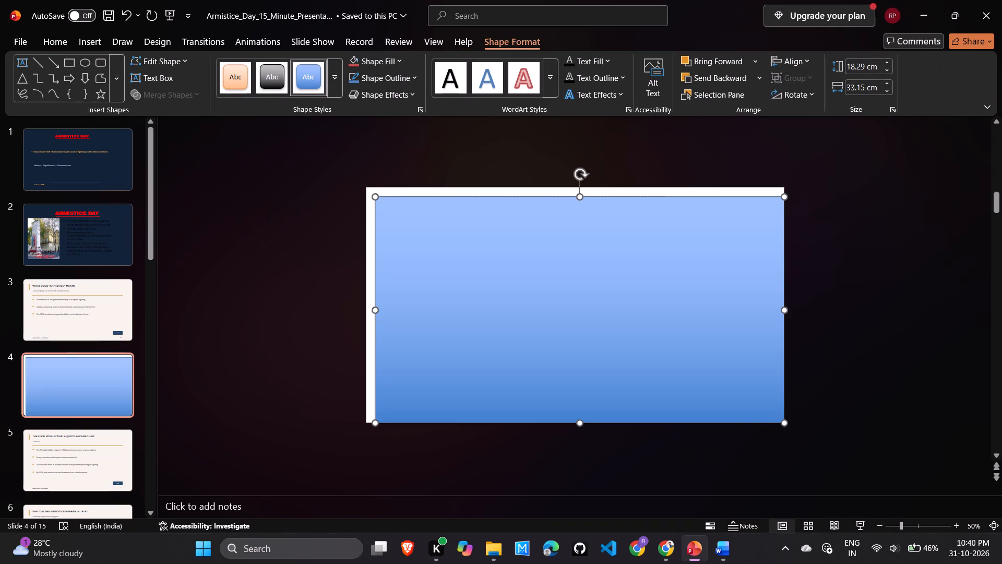
pyautogui.moveTo(379, 194); pyautogui.dragTo(367, 188)
# Apply the grey-to-black gradient preset style to slide 4's background rectangle.
pyautogui.rightClick(555, 313)
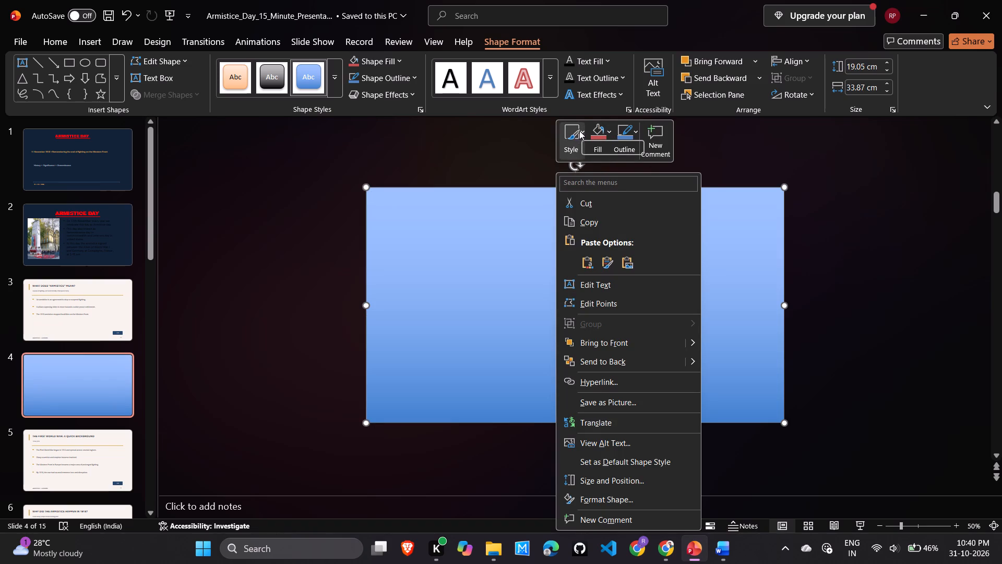
pyautogui.click(579, 131)
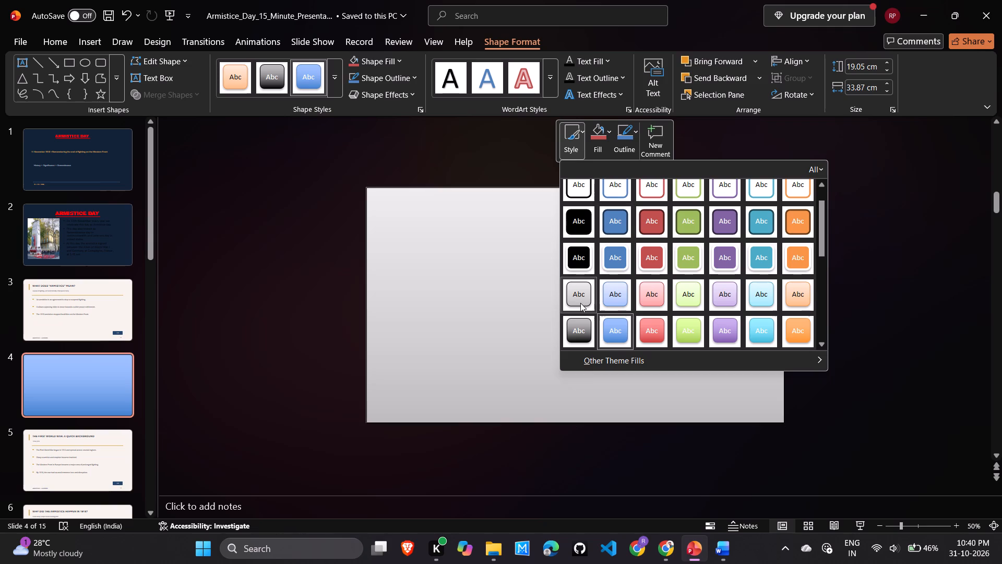
pyautogui.click(579, 321)
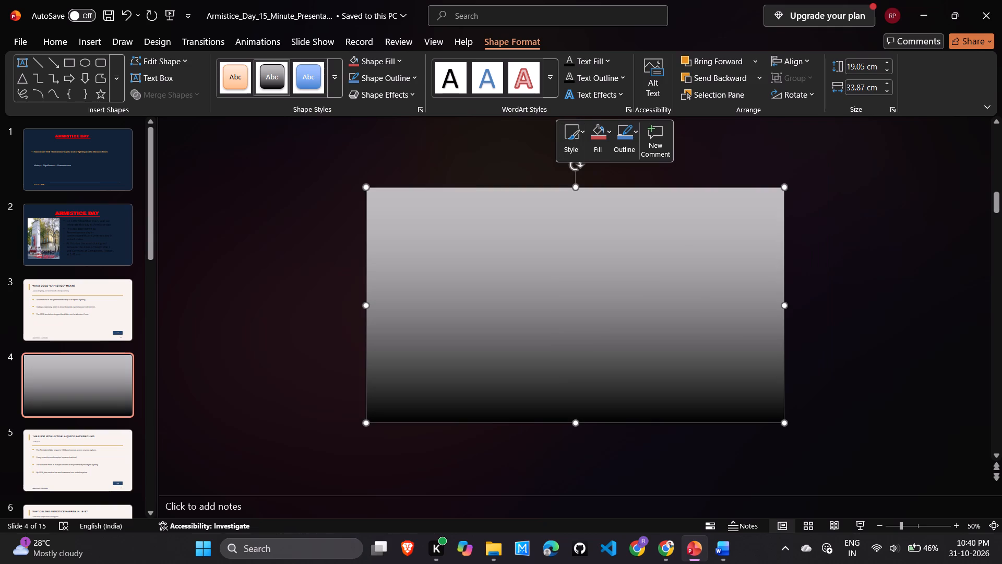
# Shift slide 4's rectangle aside, cut the content placeholder, realign the rectangle with the slide, and paste the placeholder on top of it.
pyautogui.moveTo(405, 204); pyautogui.dragTo(445, 230)
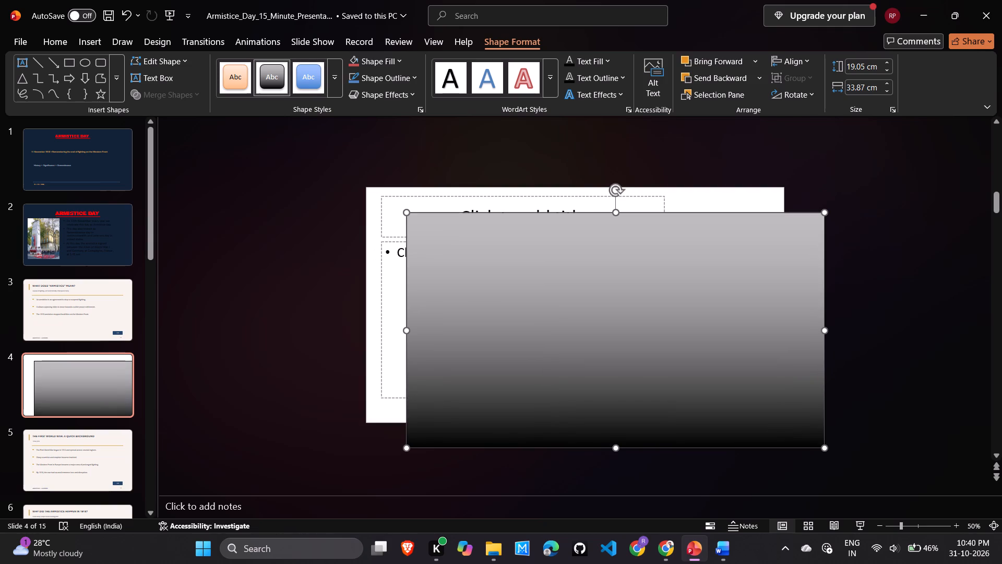
pyautogui.click(386, 261)
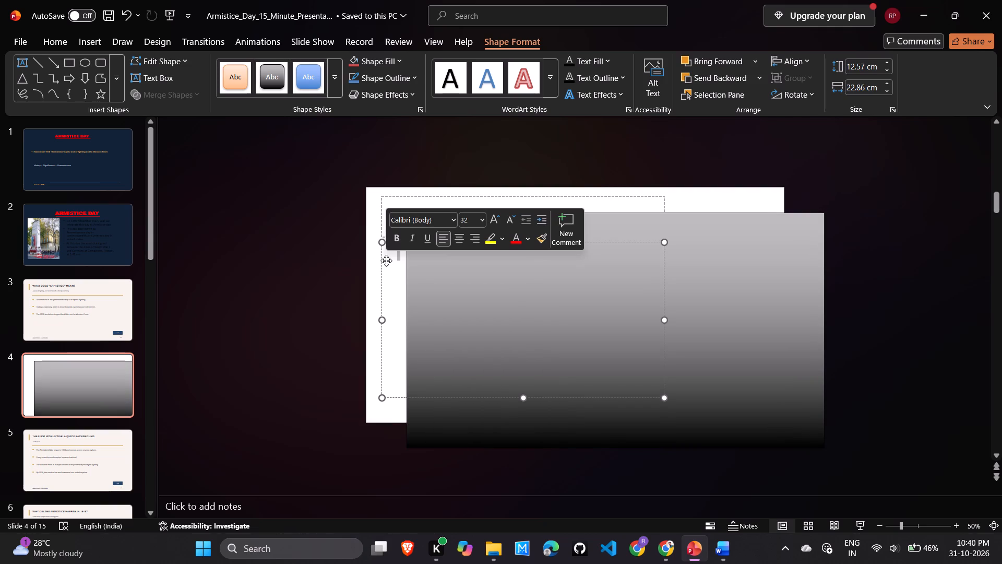
pyautogui.click(379, 261)
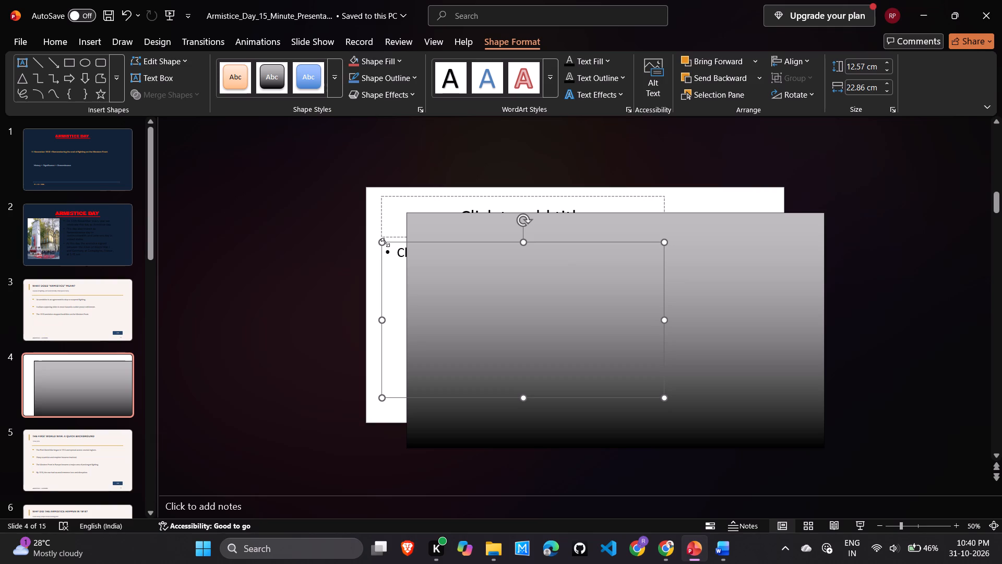
pyautogui.click(384, 243)
pyautogui.rightClick(384, 243)
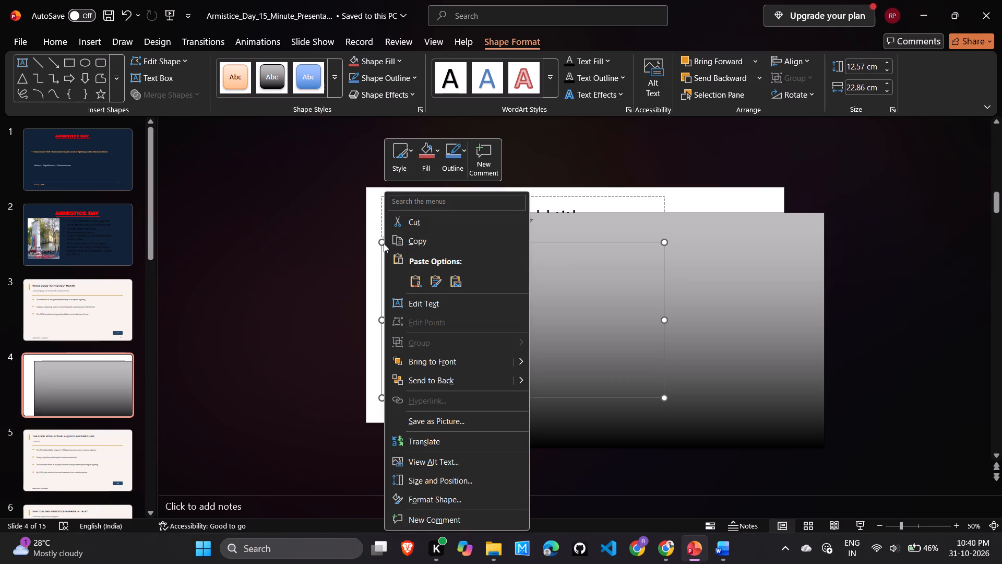
pyautogui.click(414, 223)
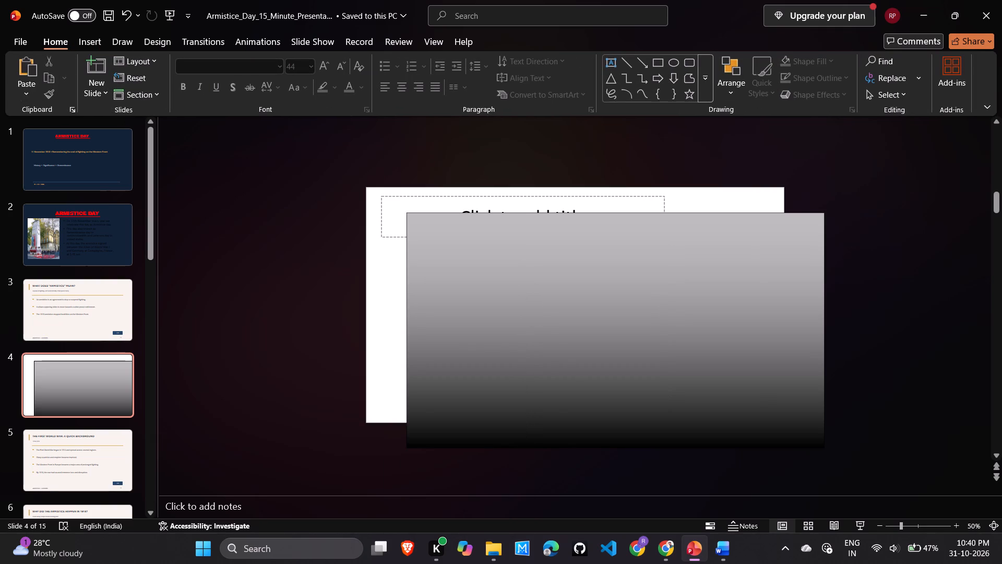
pyautogui.moveTo(455, 258); pyautogui.dragTo(422, 234)
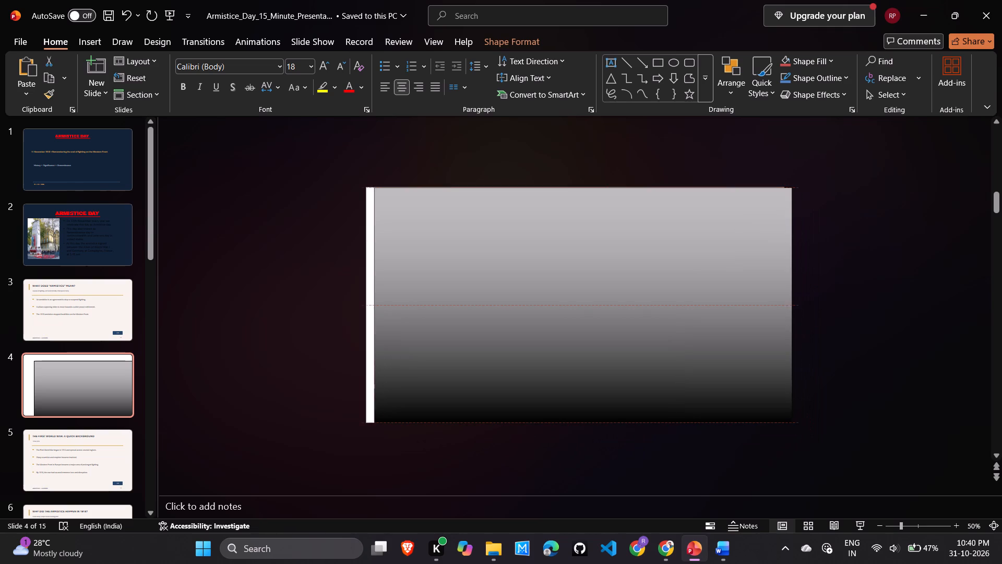
pyautogui.moveTo(422, 234); pyautogui.dragTo(415, 233)
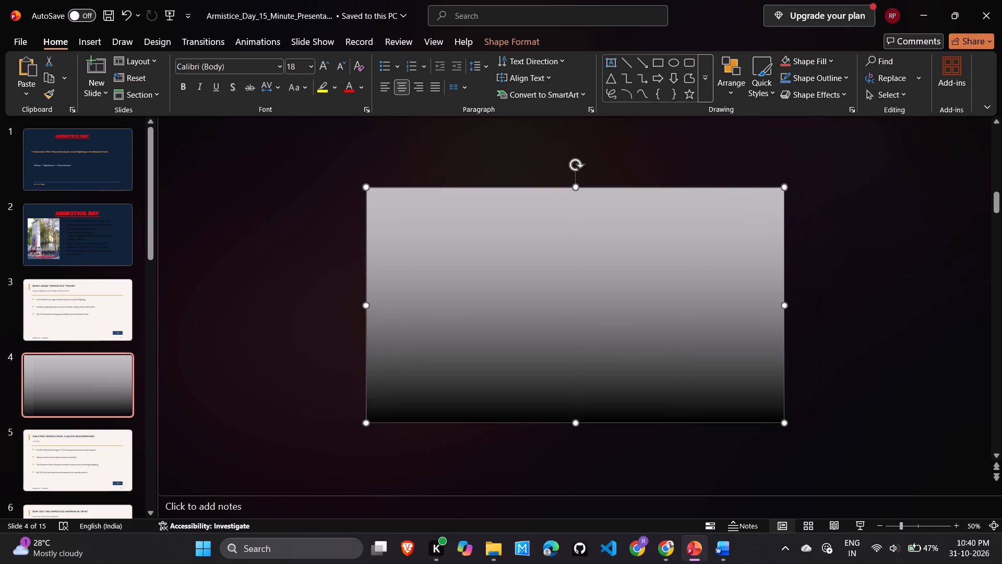
pyautogui.click(415, 233)
pyautogui.hotkey('ctrl', 'v')
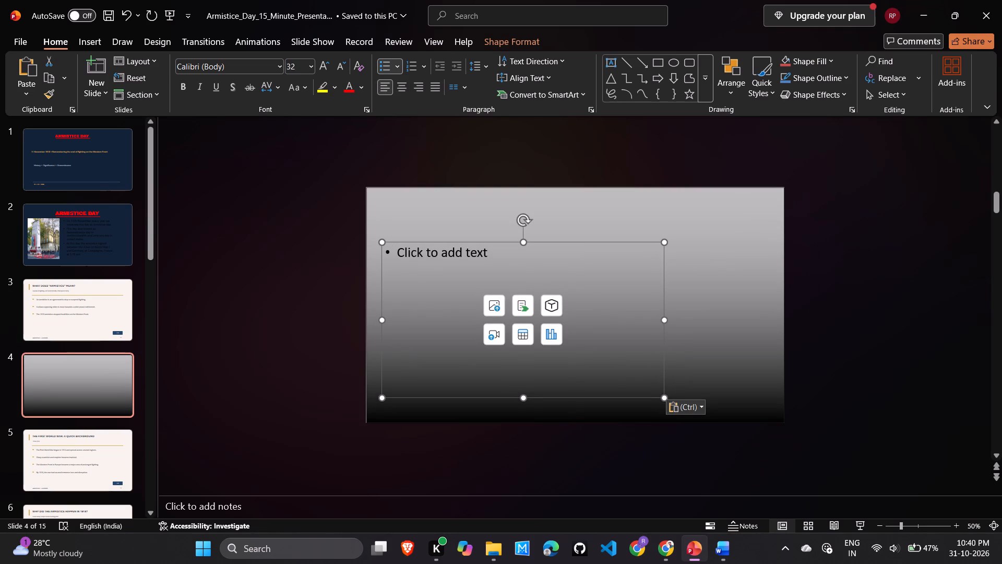
# Shift slide 4's rectangle aside, cut the title placeholder, realign the rectangle with the slide, and paste the placeholder on top of it.
pyautogui.moveTo(434, 204); pyautogui.dragTo(446, 239)
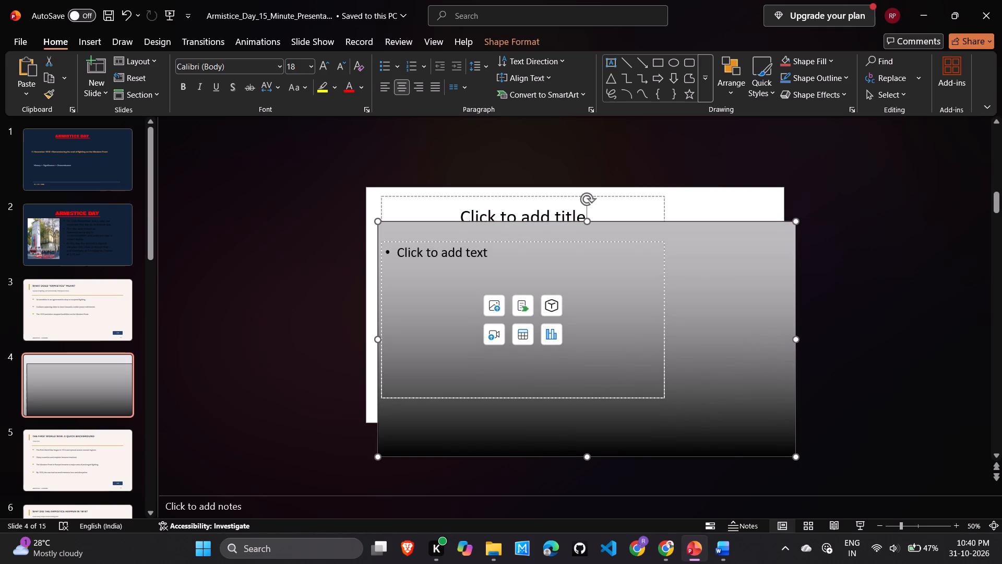
pyautogui.rightClick(502, 202)
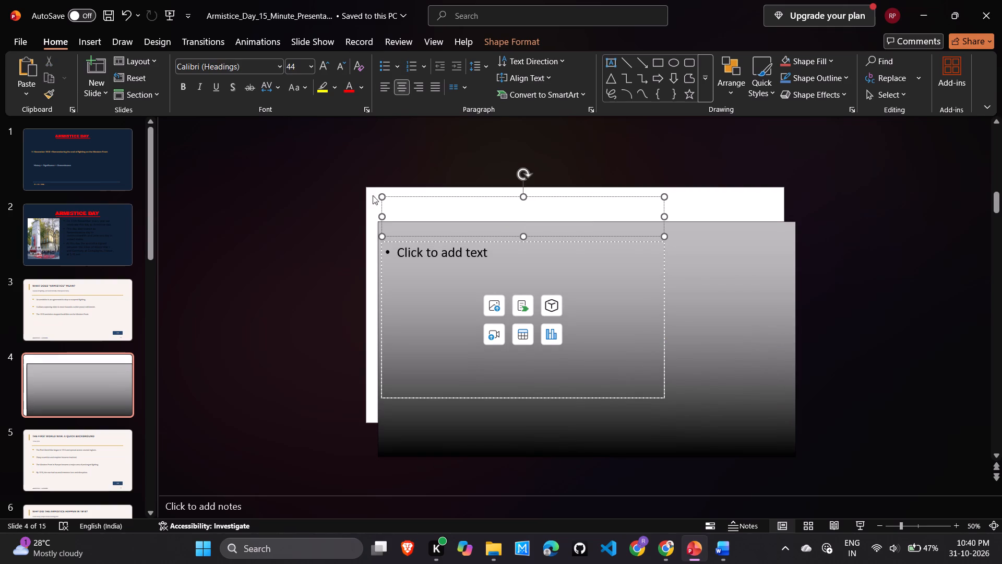
pyautogui.click(378, 195)
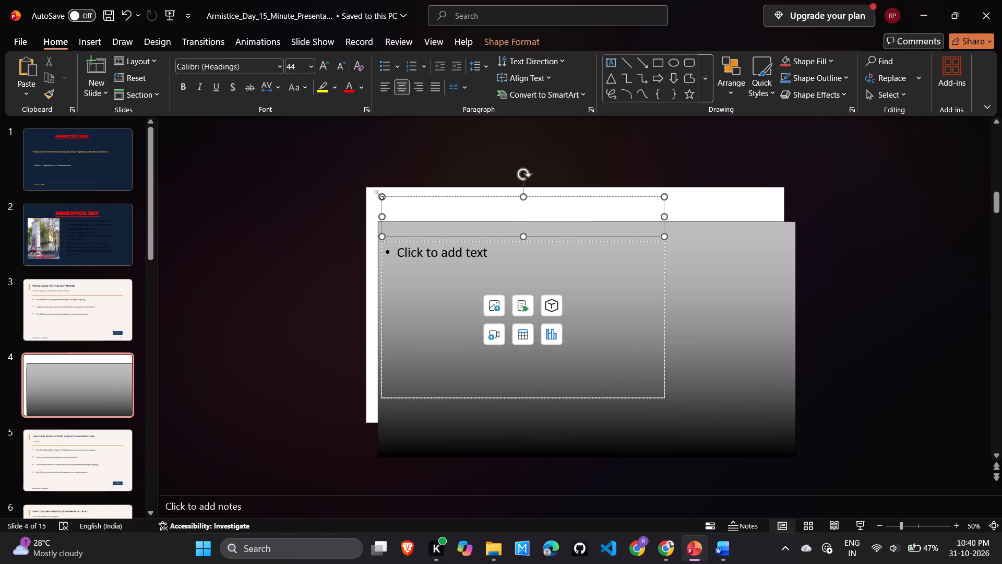
pyautogui.rightClick(380, 195)
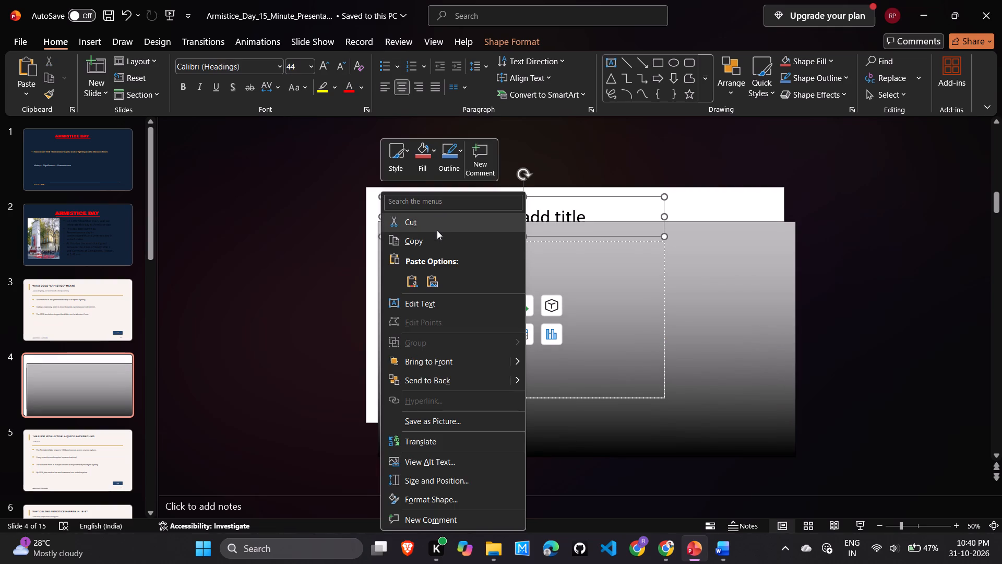
pyautogui.click(433, 226)
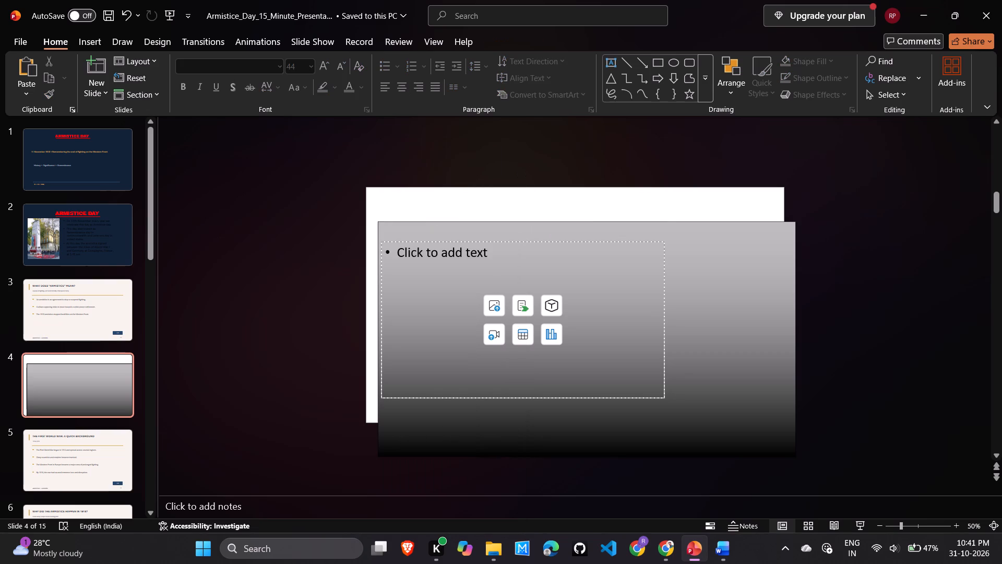
pyautogui.moveTo(487, 231); pyautogui.dragTo(475, 205)
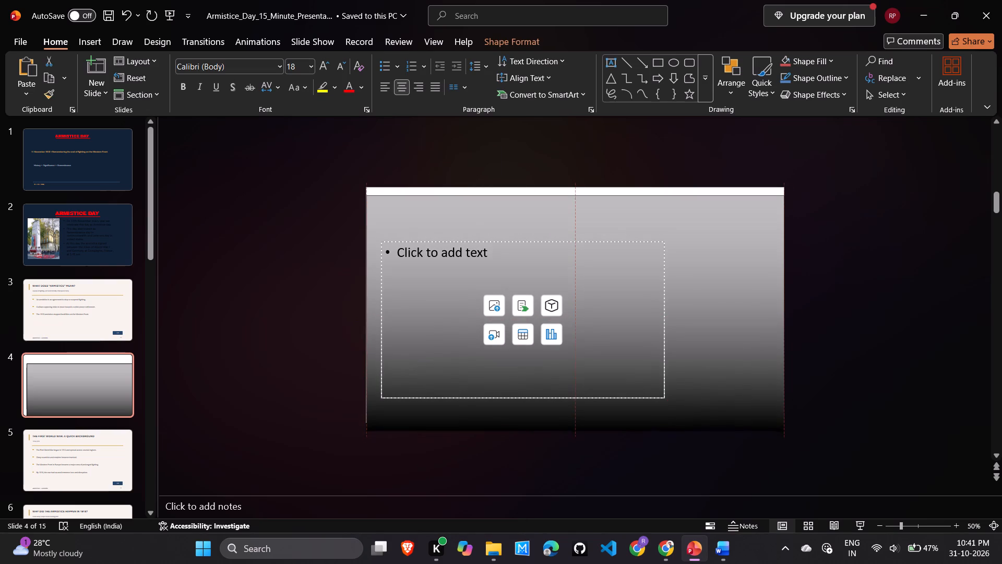
pyautogui.moveTo(475, 205); pyautogui.dragTo(475, 199)
pyautogui.click(473, 201)
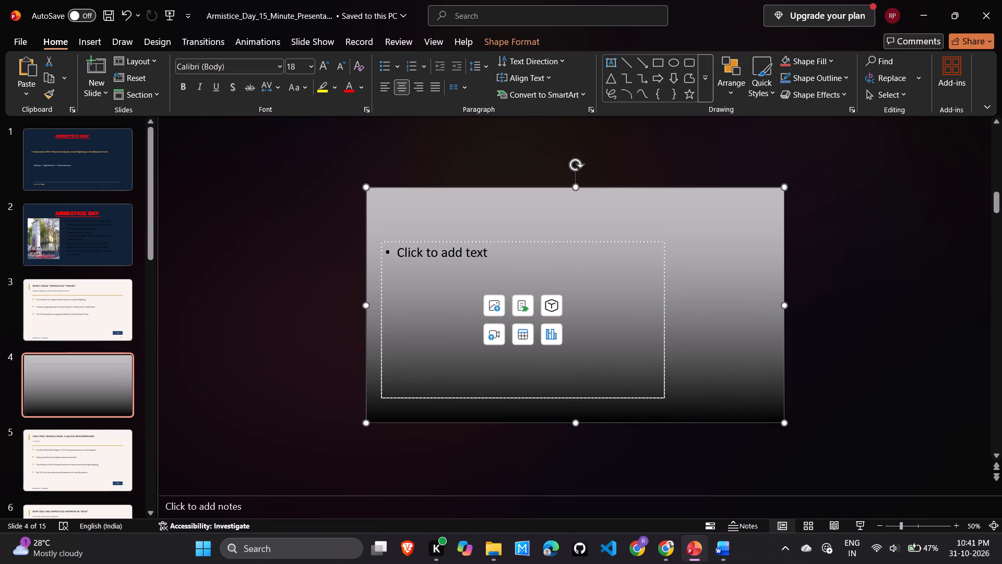
pyautogui.hotkey('ctrl', 'v')
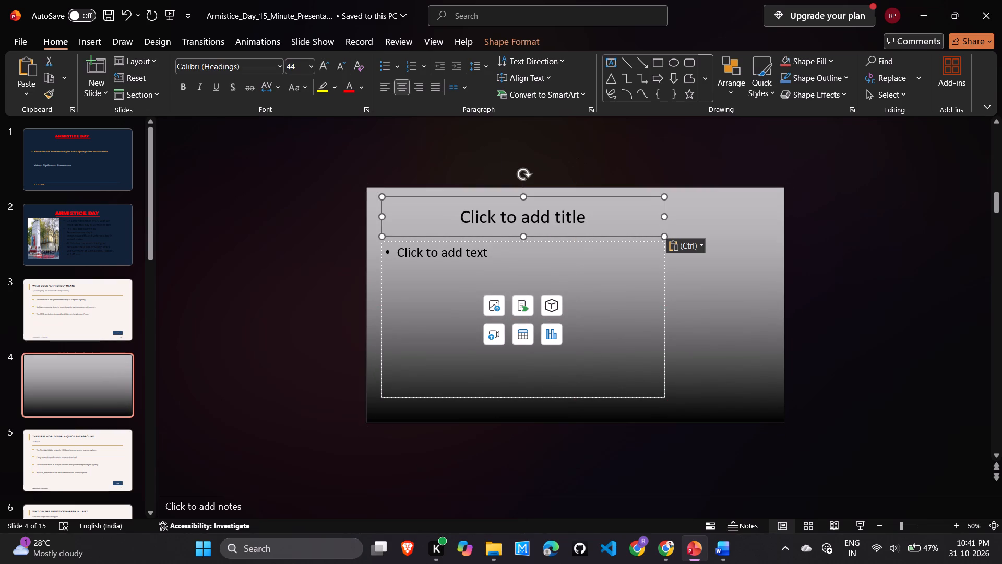
# Copy the heading "WHAT DOES “ARMISTICE” MEAN?" from the Word script into slide 4's title placeholder.
pyautogui.click(454, 226)
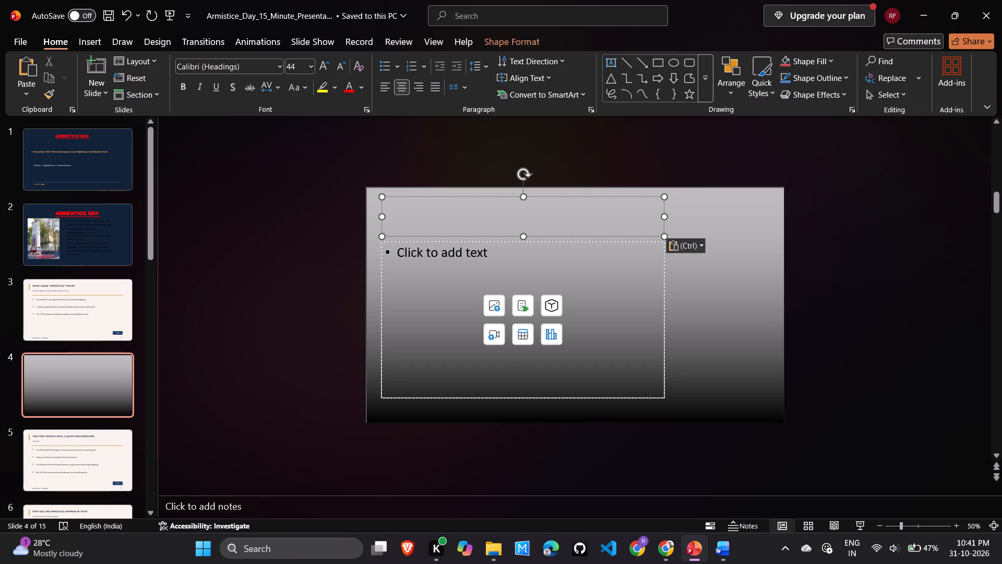
pyautogui.click(715, 555)
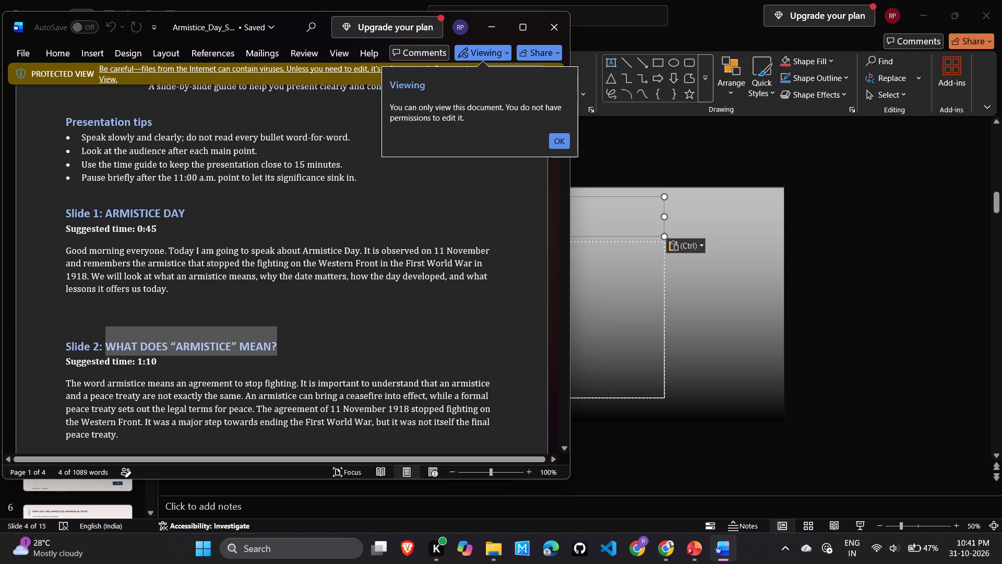
pyautogui.hotkey('ctrl', 'c')
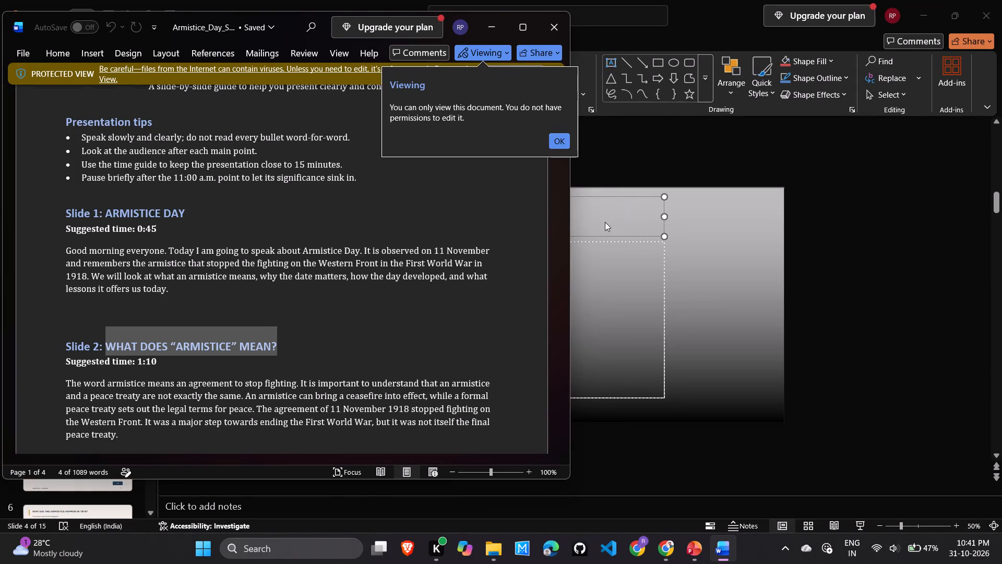
pyautogui.click(605, 221)
pyautogui.hotkey('ctrl', 'v')
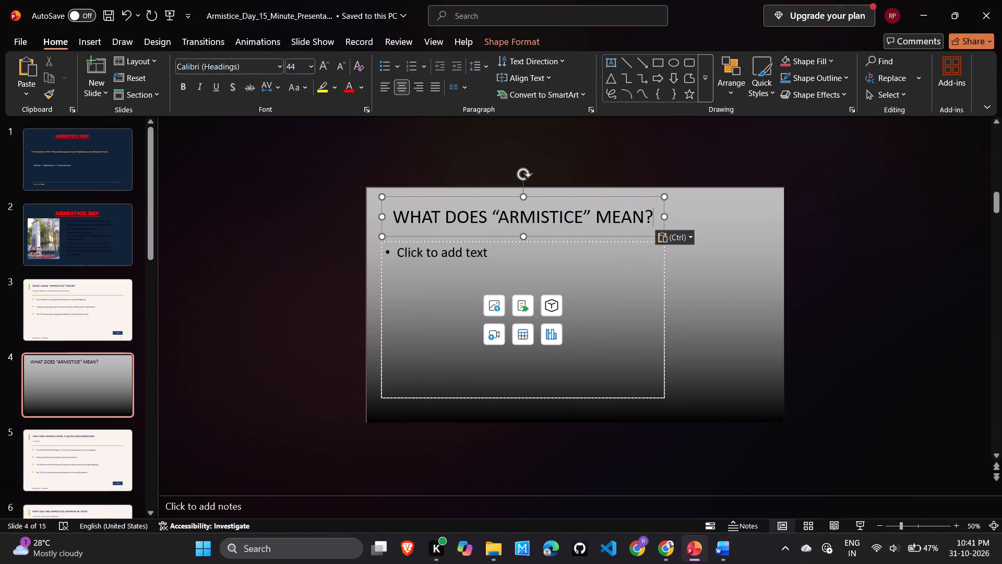
# Format slide 4's title text as red, underlined and bold.
pyautogui.hotkey('ctrl', 'a')
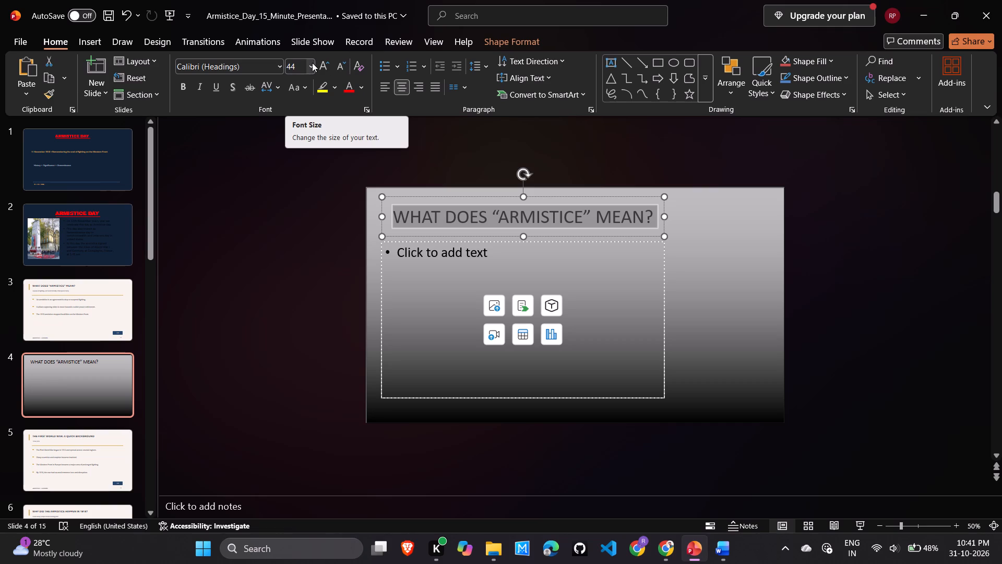
pyautogui.click(347, 90)
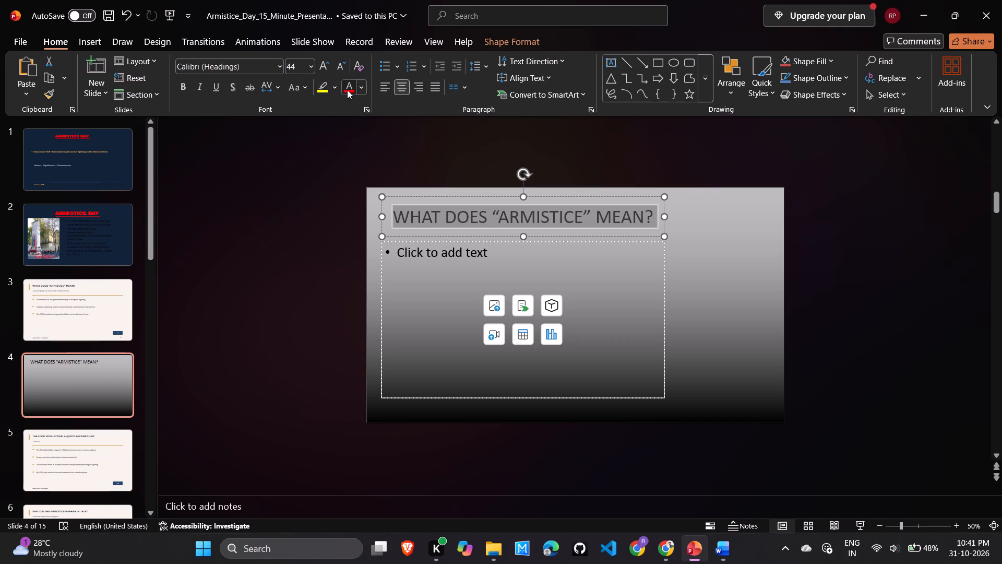
pyautogui.click(213, 90)
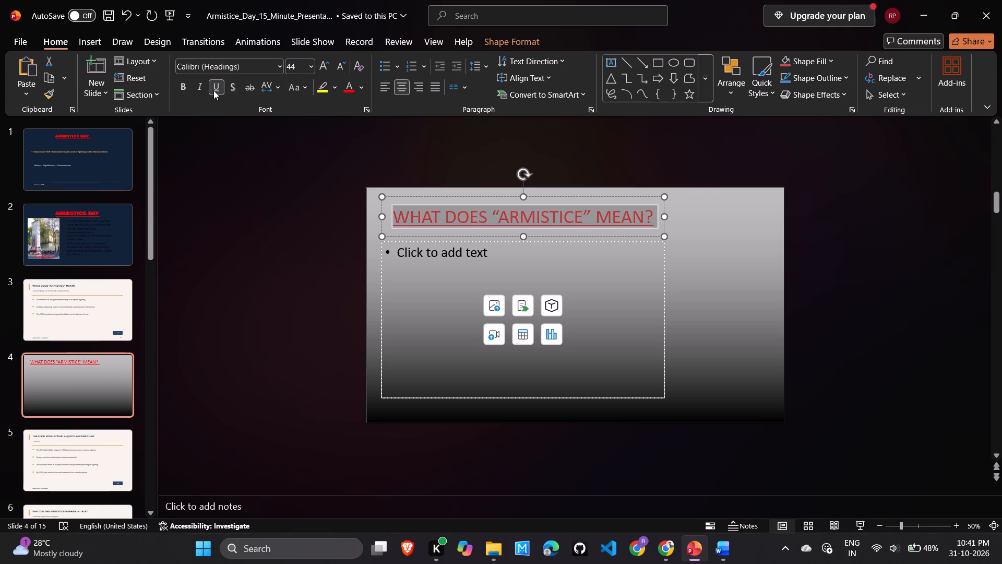
pyautogui.click(371, 276)
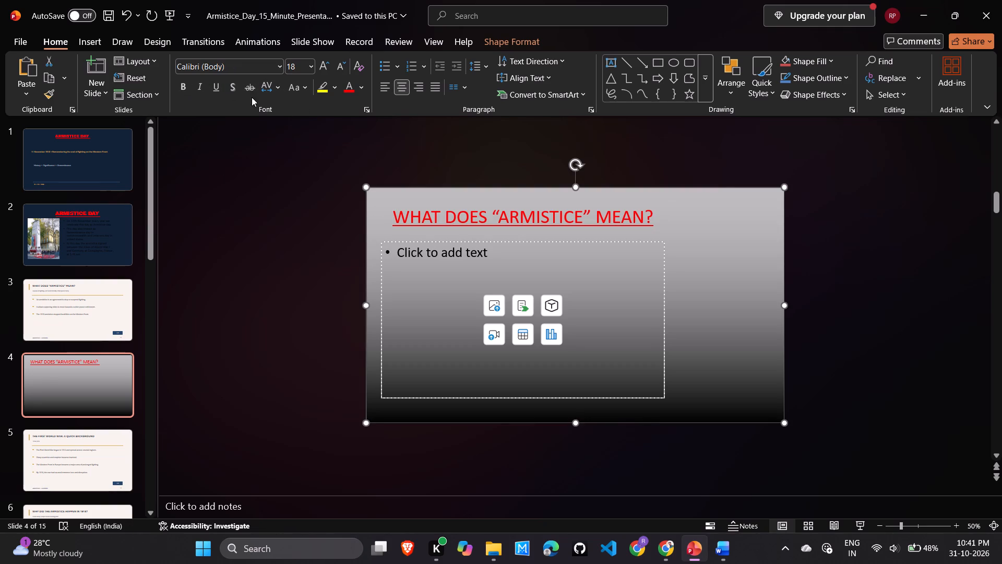
pyautogui.click(489, 221)
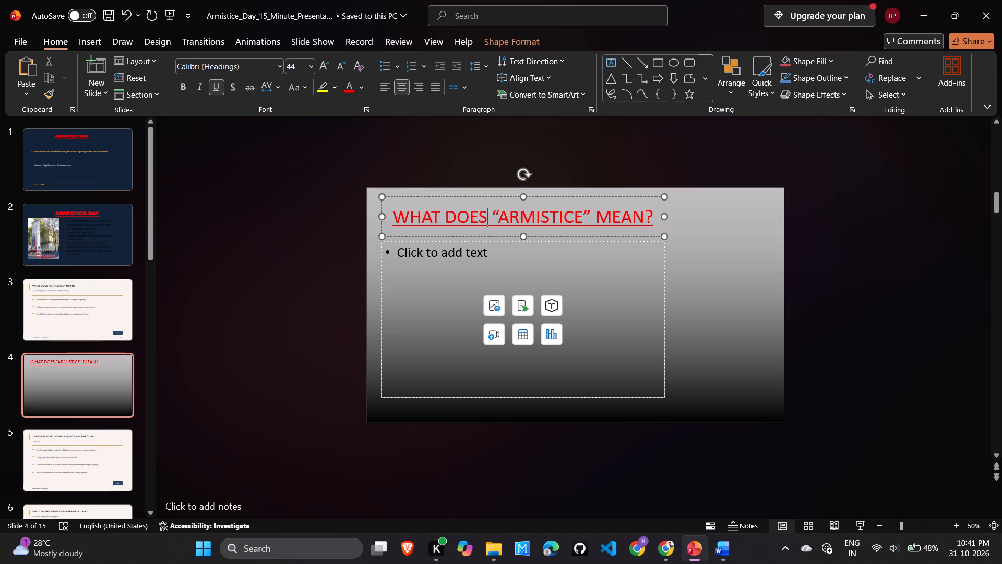
pyautogui.hotkey('ctrl', 'a')
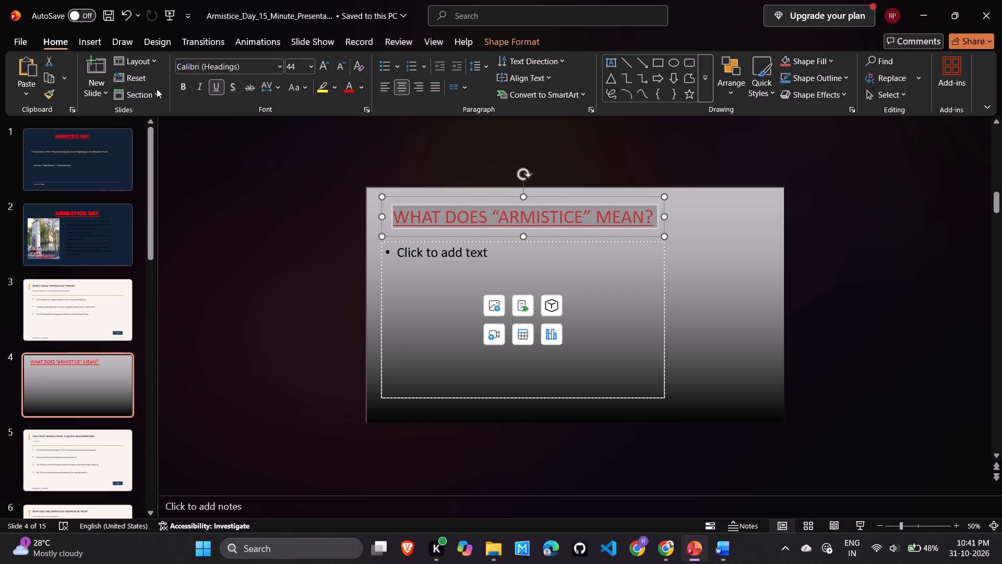
pyautogui.click(181, 86)
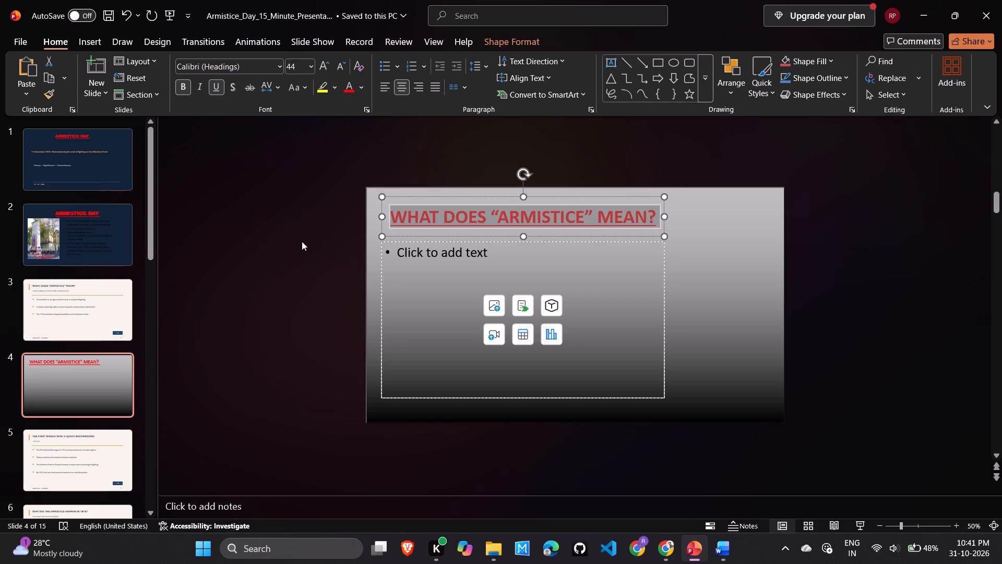
pyautogui.click(302, 241)
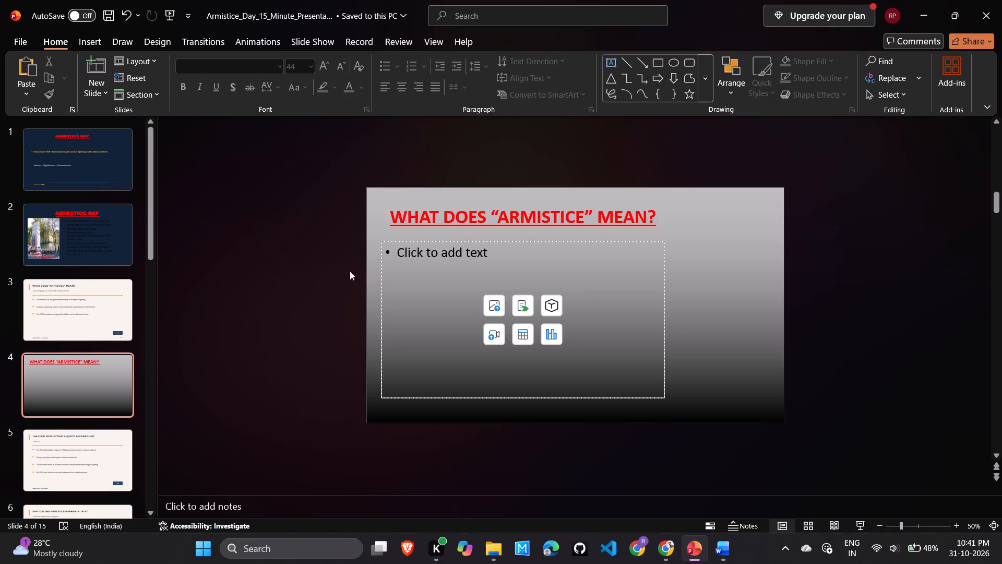
# Apply the grey-to-black gradient theme style to the background rectangle on slide 2.
pyautogui.rightClick(98, 232)
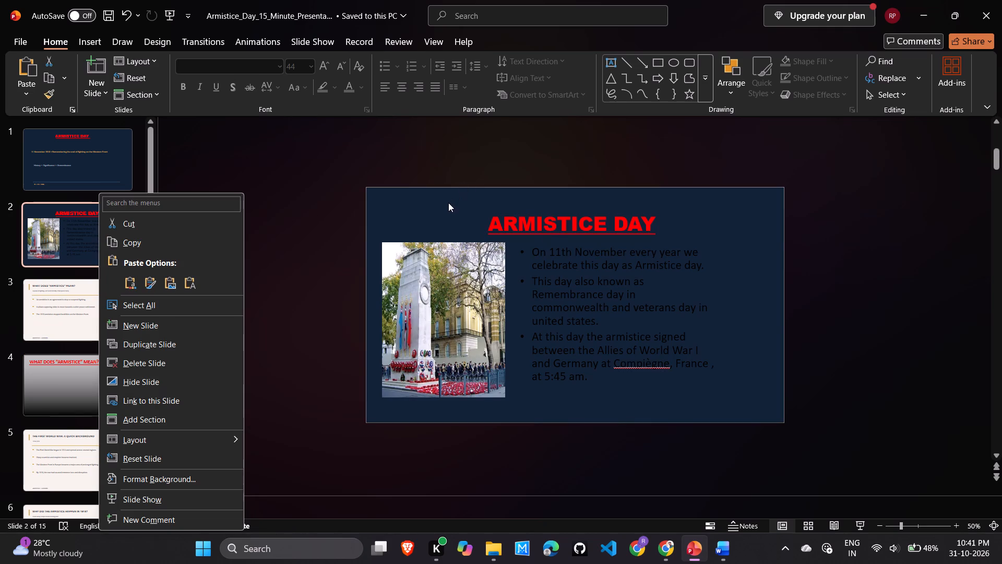
pyautogui.rightClick(448, 203)
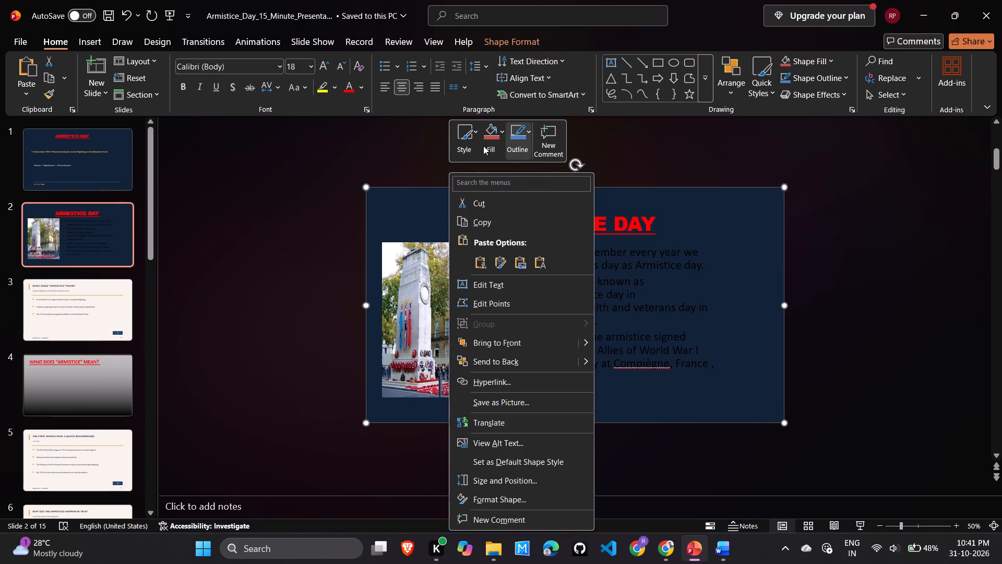
pyautogui.click(476, 131)
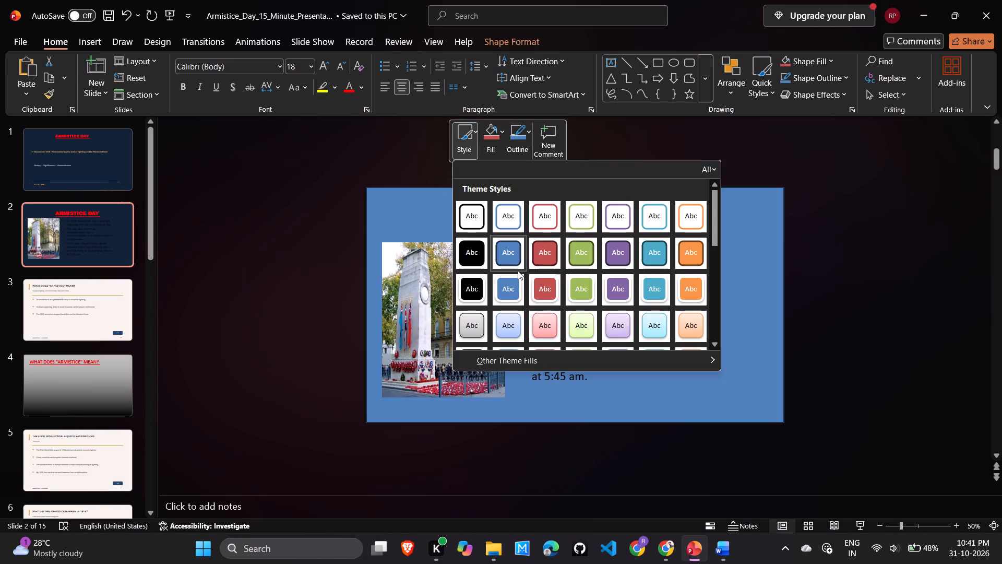
pyautogui.scroll(-1, 518, 271)
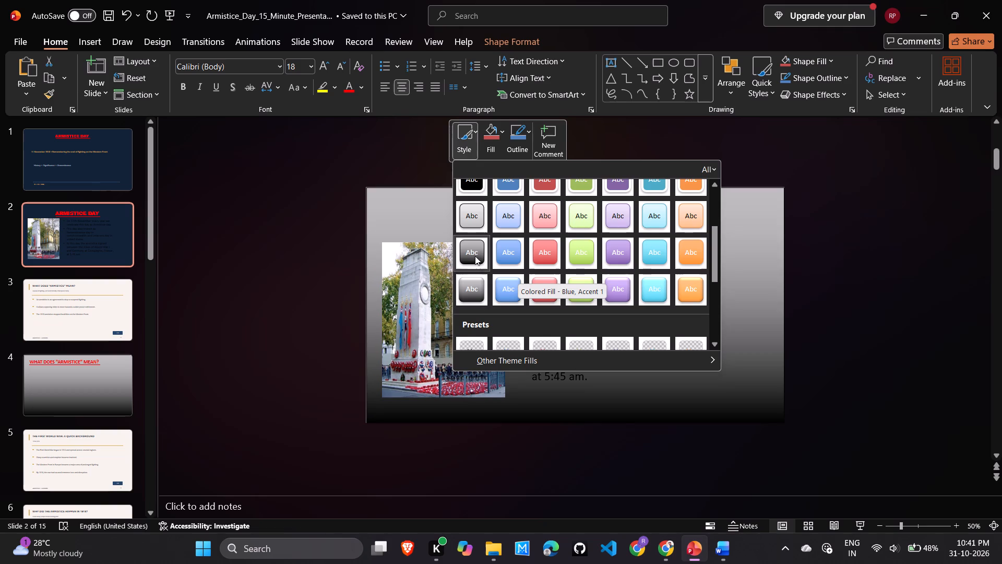
pyautogui.click(475, 253)
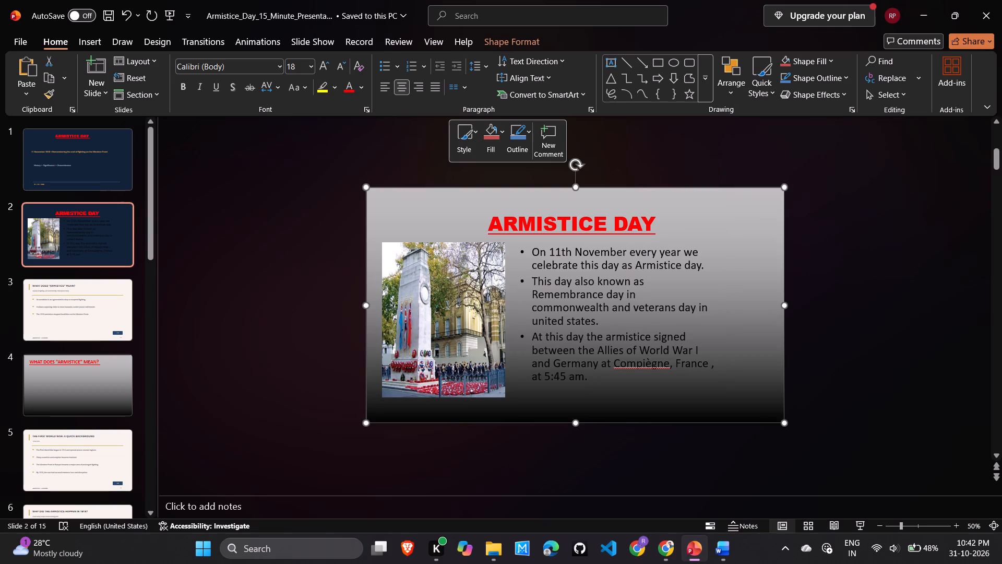
# Copy slide 3's first bullet, "An armistice is an agreement to stop or suspend fighting.", into slide 4's content placeholder.
pyautogui.click(91, 369)
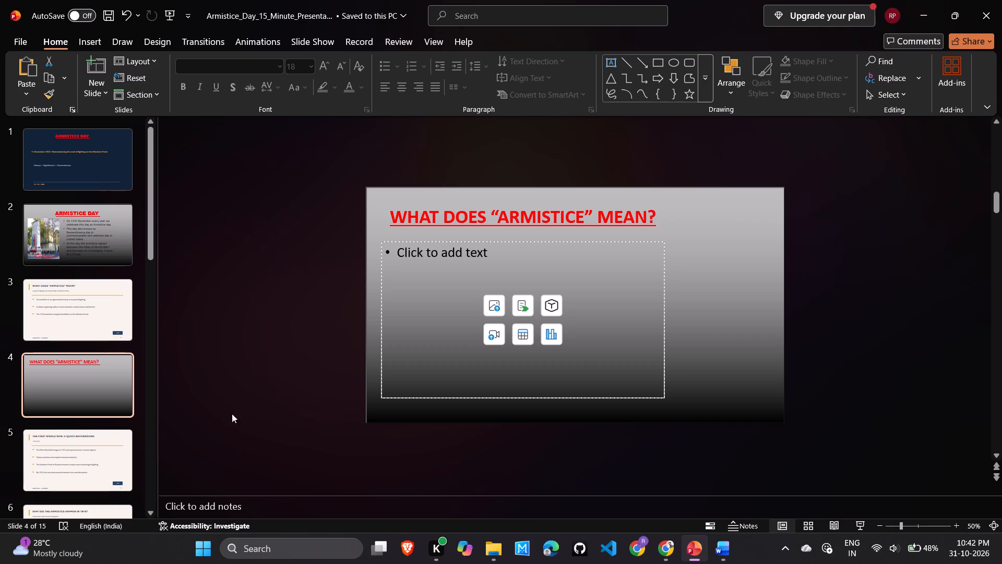
pyautogui.click(98, 311)
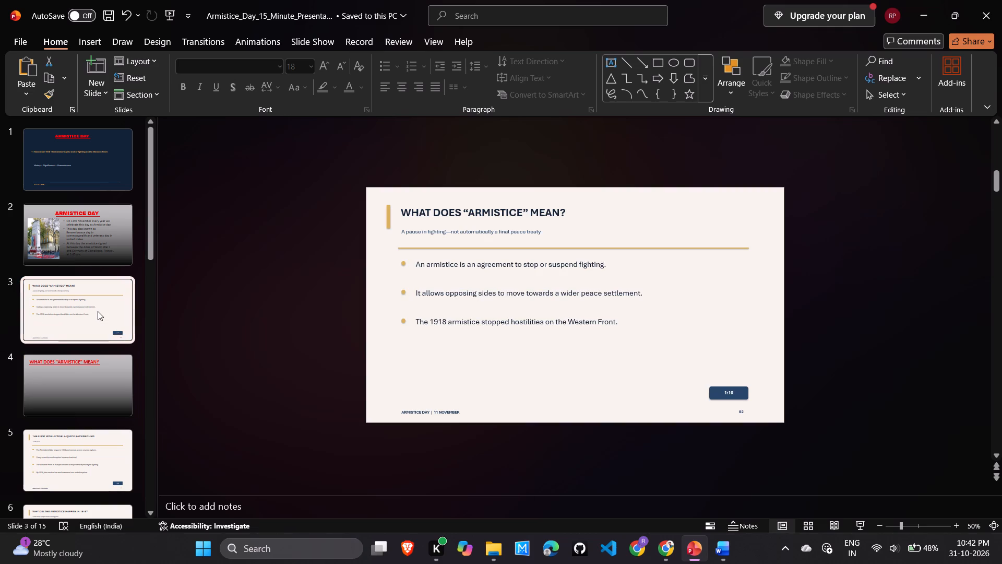
pyautogui.click(725, 546)
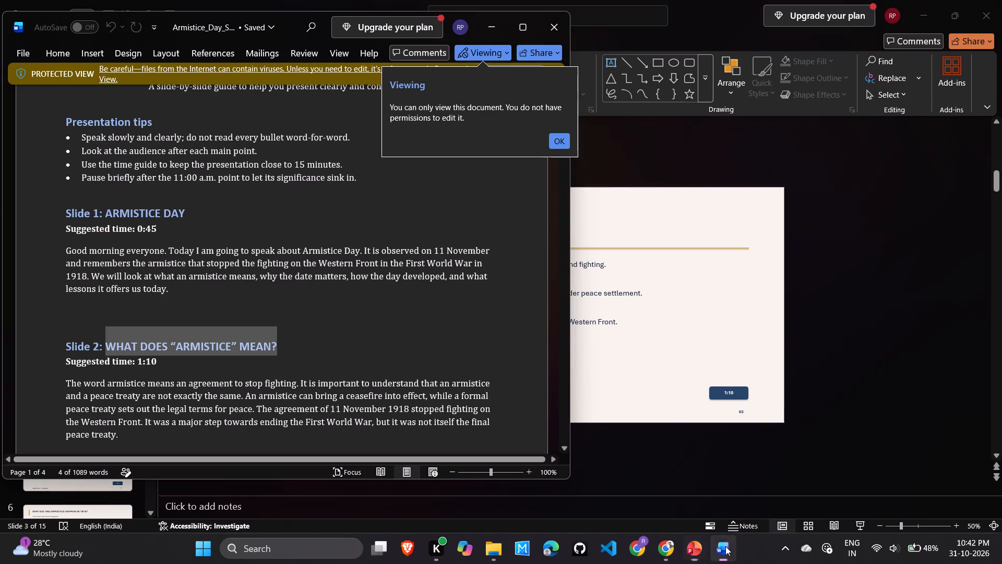
pyautogui.scroll(-1, 132, 394)
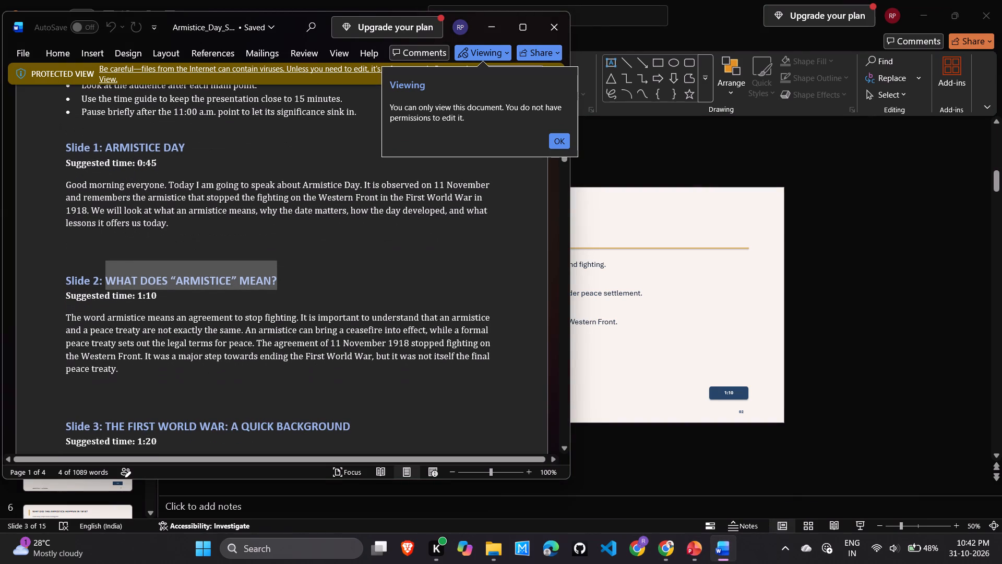
pyautogui.scroll(-1, 132, 394)
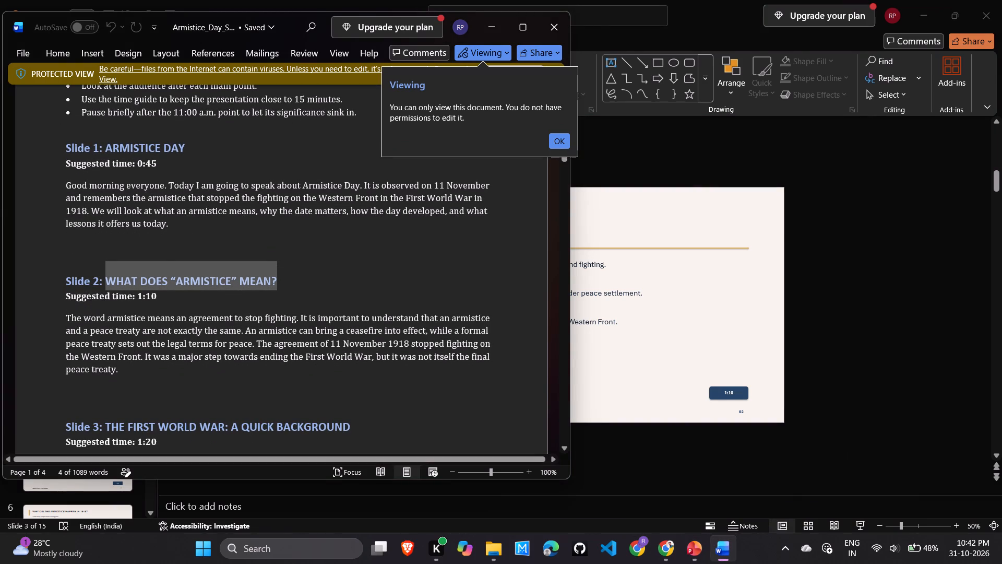
pyautogui.click(603, 443)
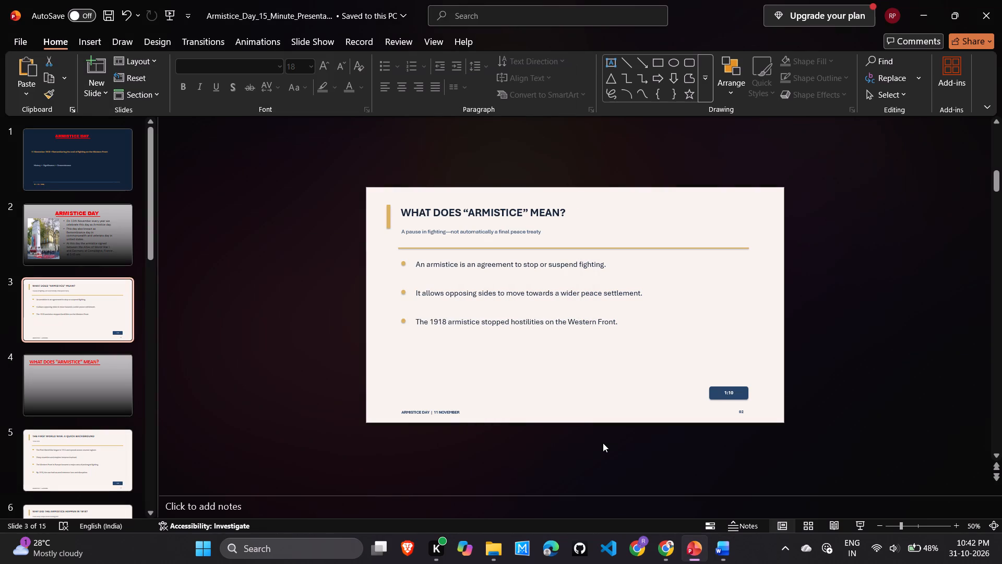
pyautogui.click(415, 263)
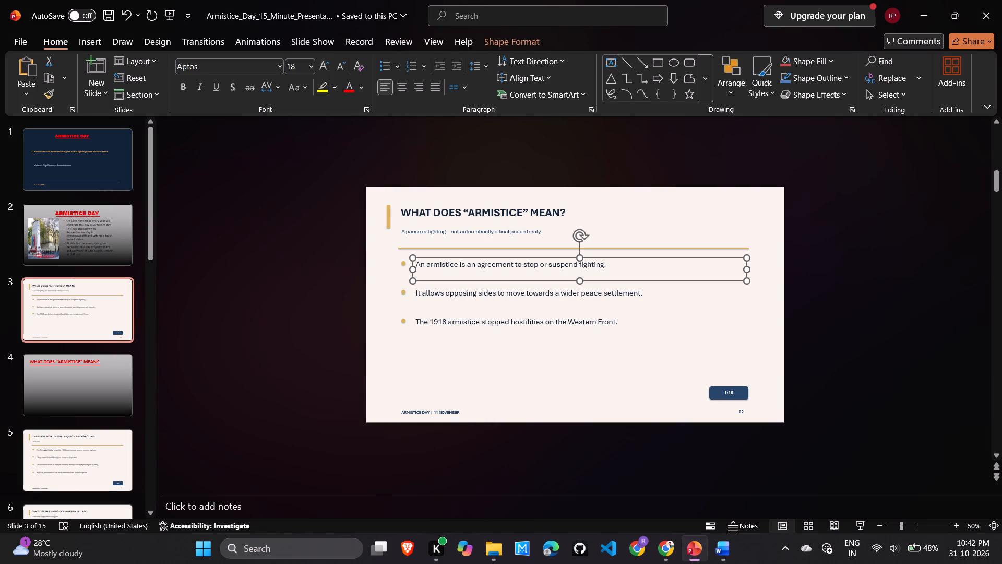
pyautogui.click(622, 272)
pyautogui.doubleClick(622, 272)
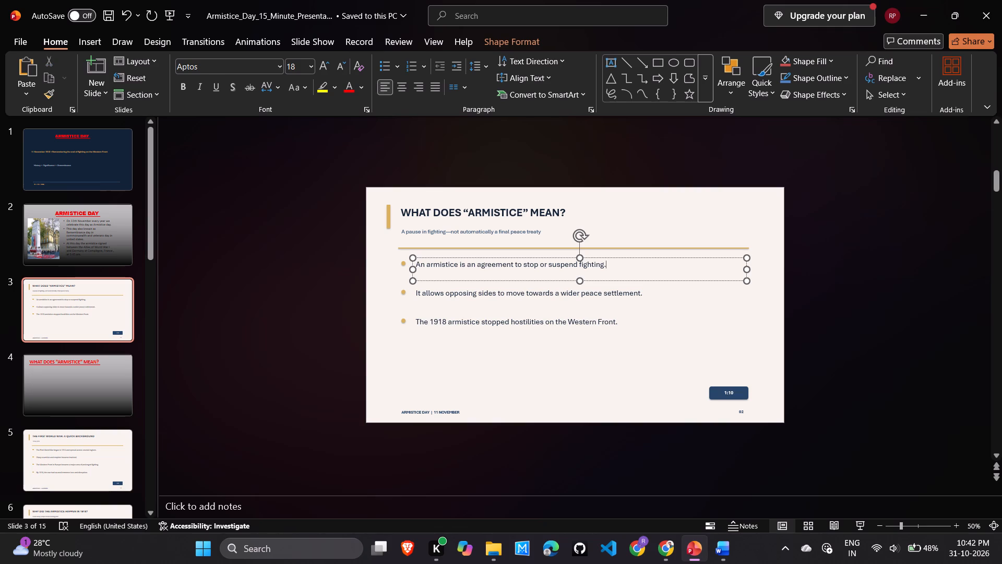
pyautogui.hotkey('ctrl', 'c')
pyautogui.hotkey('ctrl', 'a')
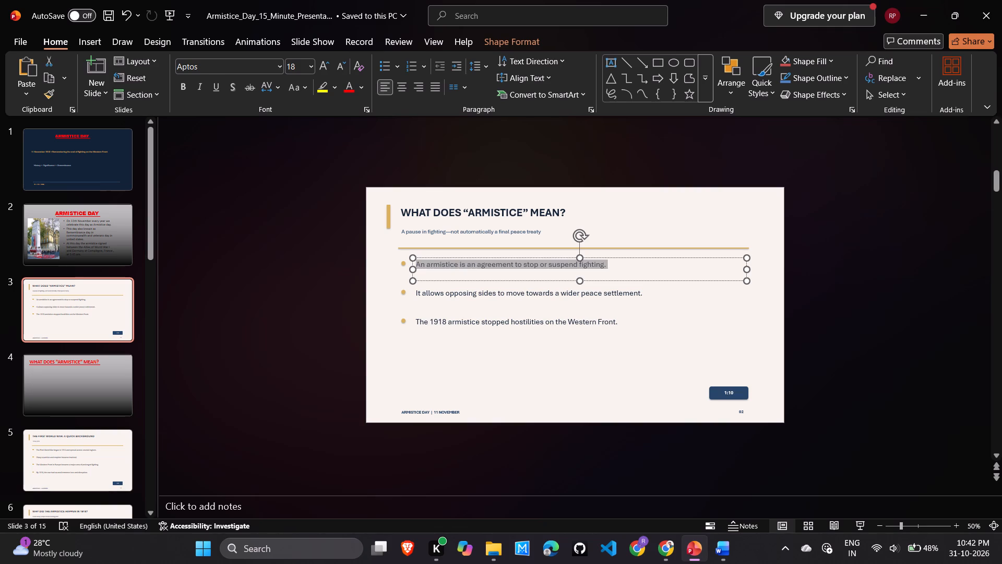
pyautogui.hotkey('ctrl', 'c')
pyautogui.click(96, 369)
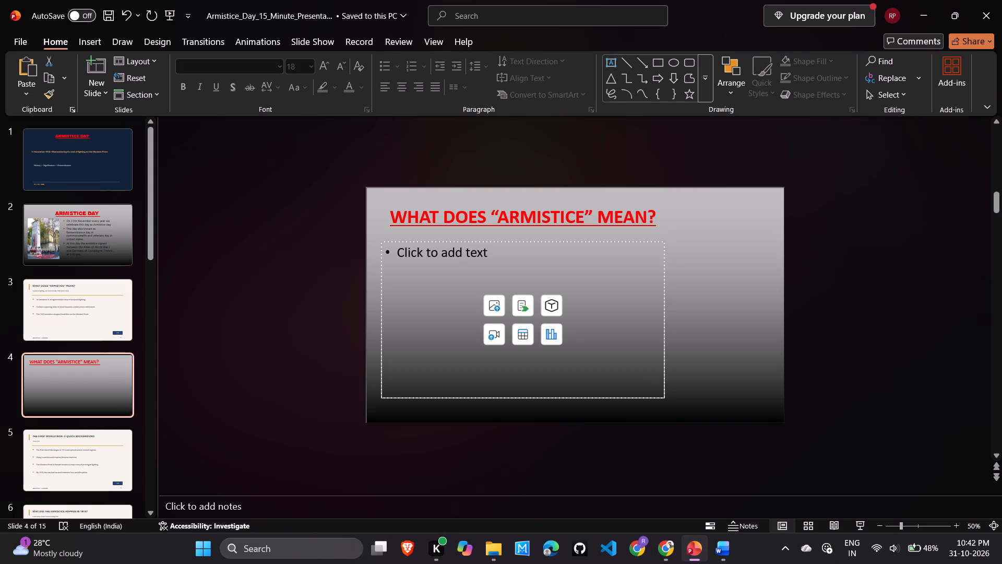
pyautogui.click(398, 259)
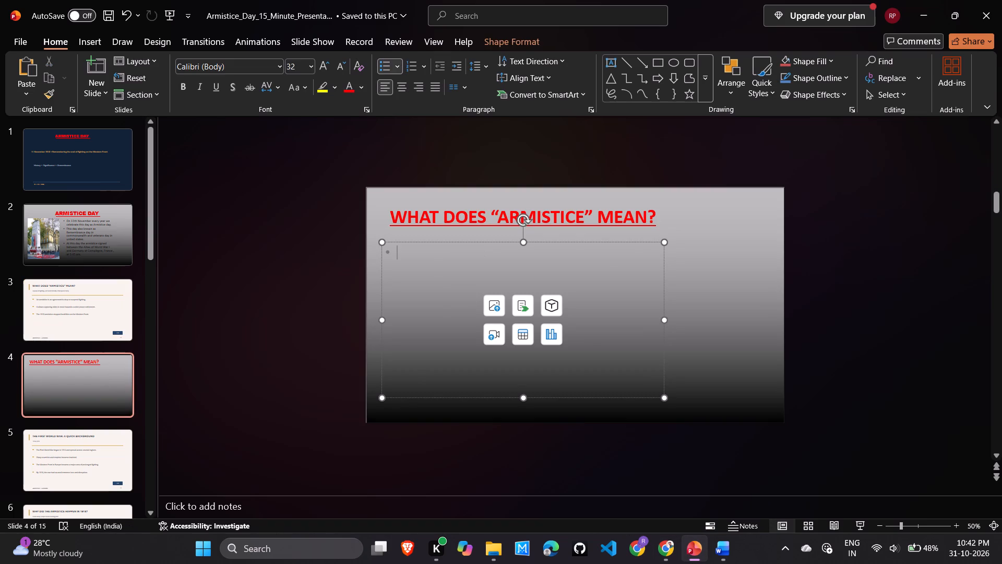
pyautogui.hotkey('ctrl', 'v')
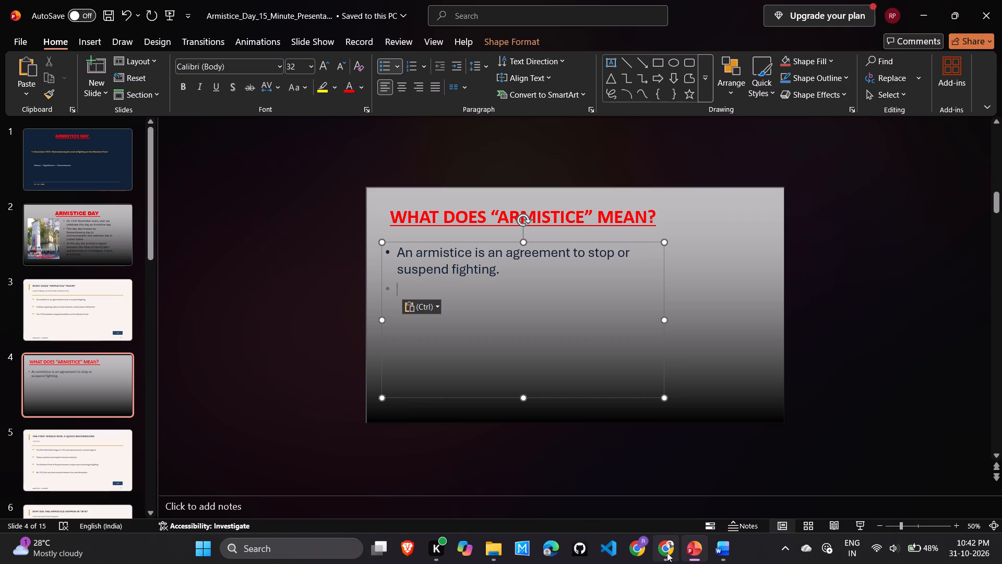
# Examine slide 3, the Word speaker script, the Wikipedia Armistice Day article and the Downloads folder for material on what armistice means.
pyautogui.click(713, 549)
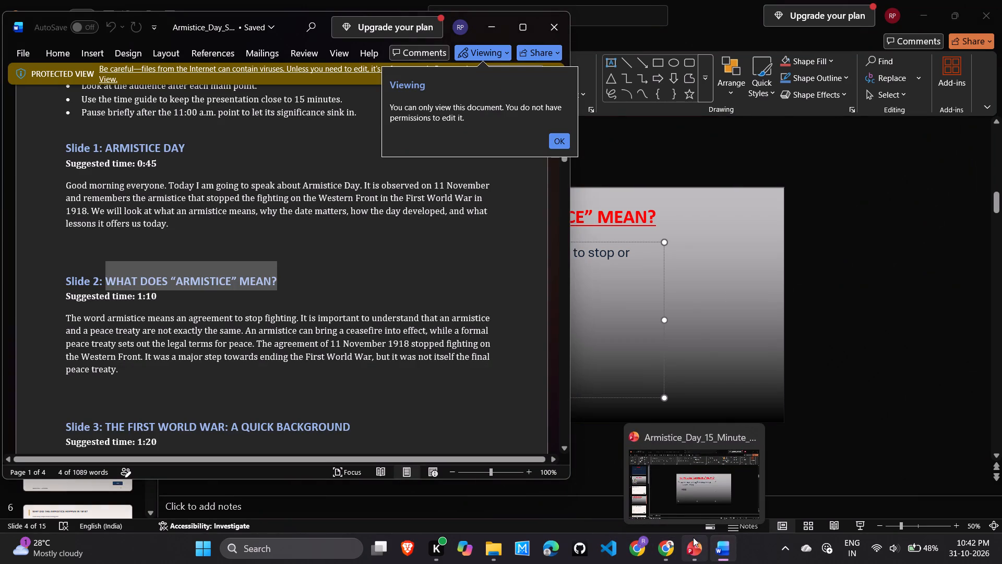
pyautogui.click(665, 548)
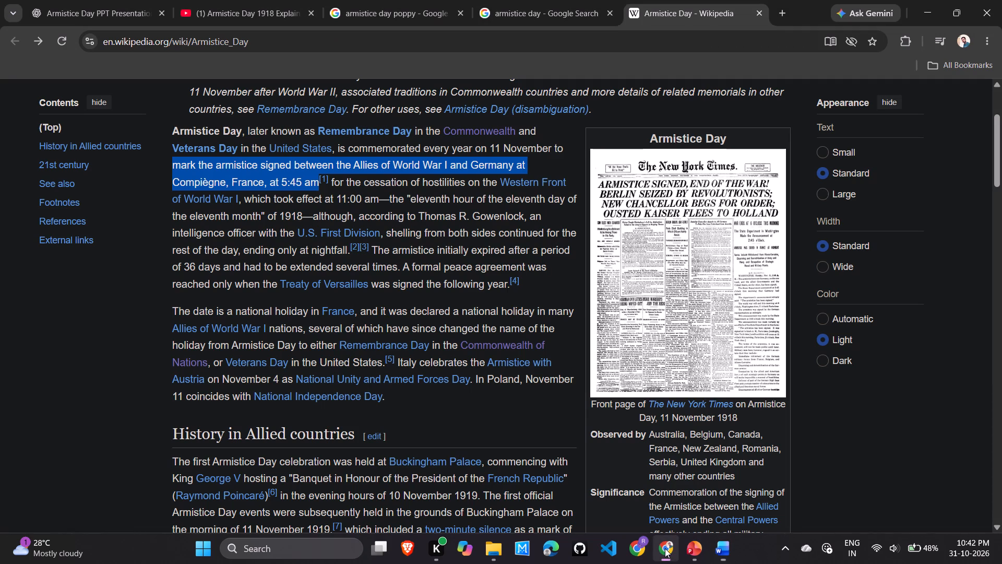
pyautogui.click(713, 556)
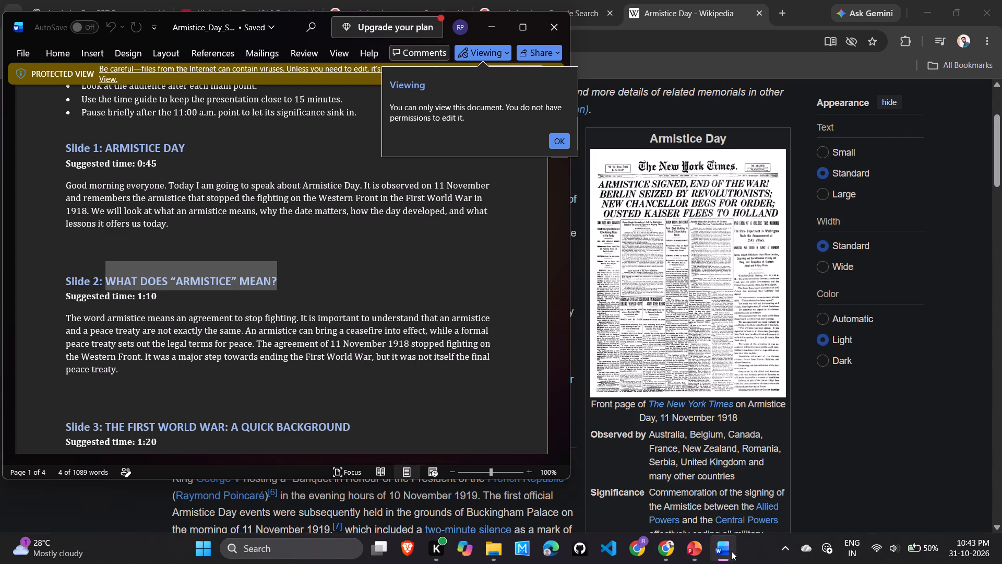
pyautogui.click(696, 545)
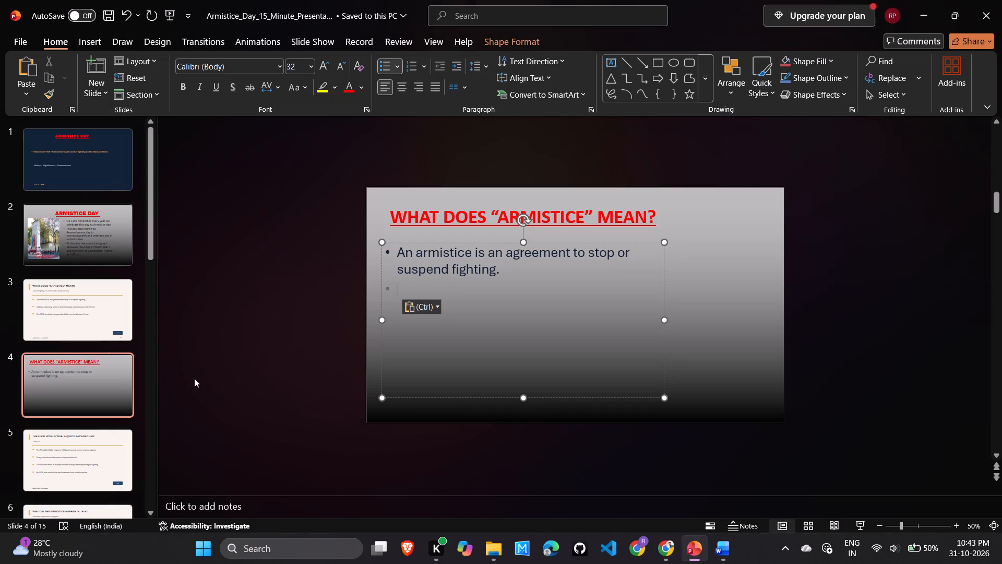
pyautogui.click(83, 326)
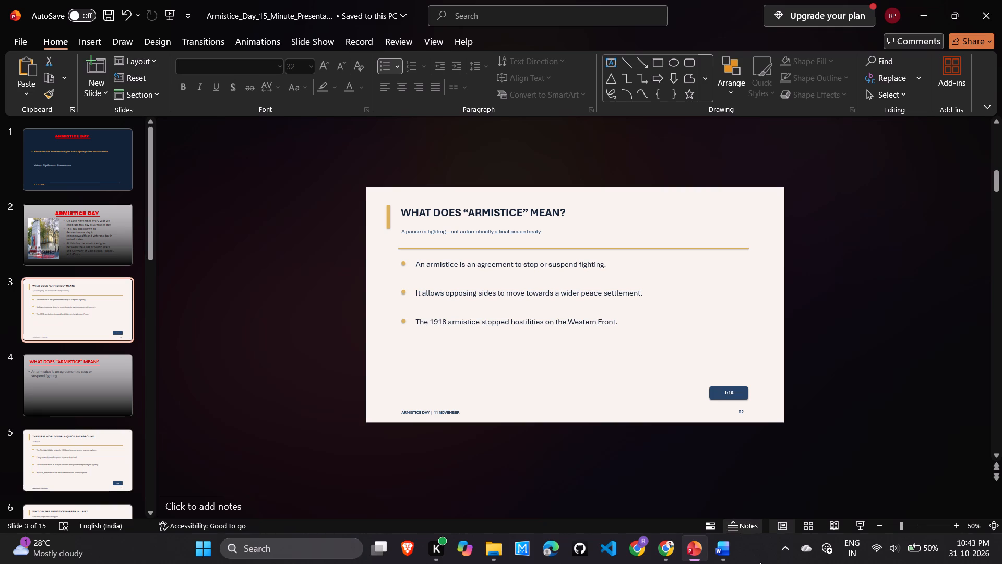
pyautogui.click(713, 549)
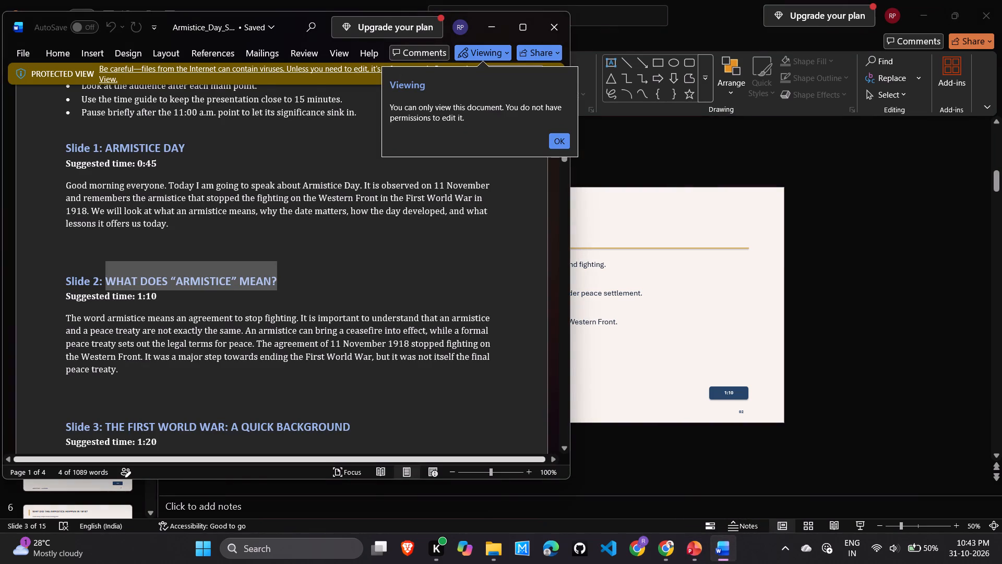
pyautogui.scroll(-1, 242, 380)
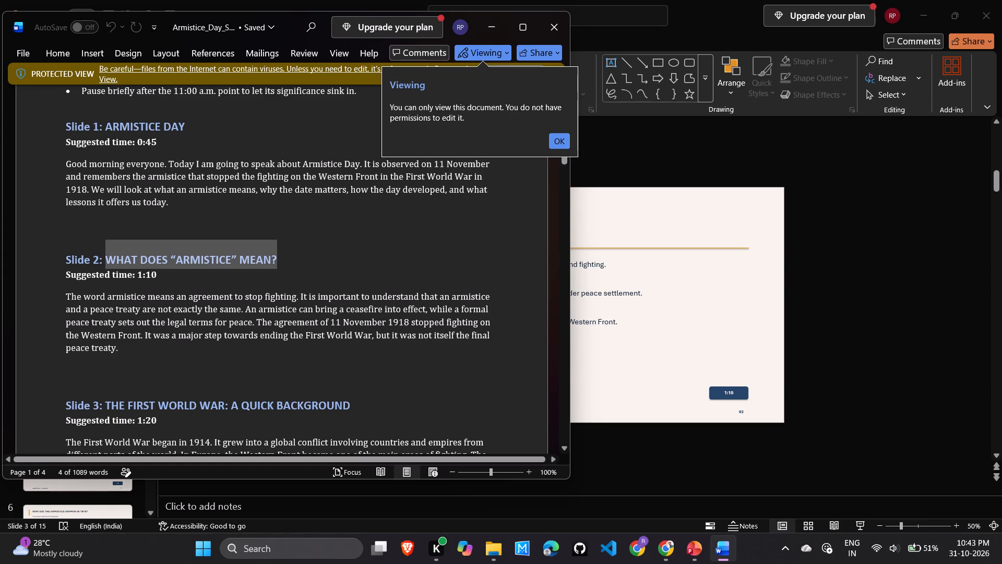
pyautogui.click(697, 546)
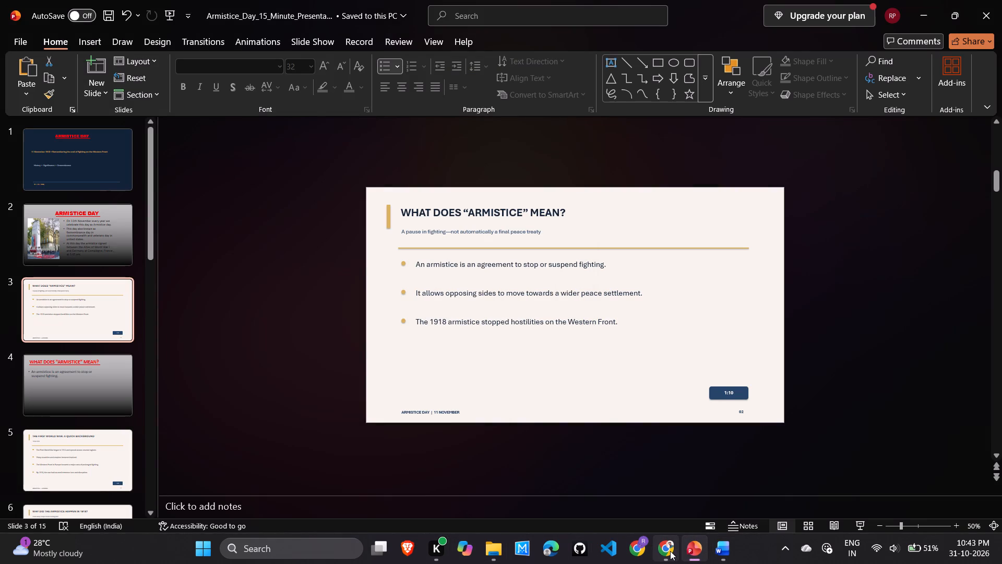
pyautogui.click(670, 551)
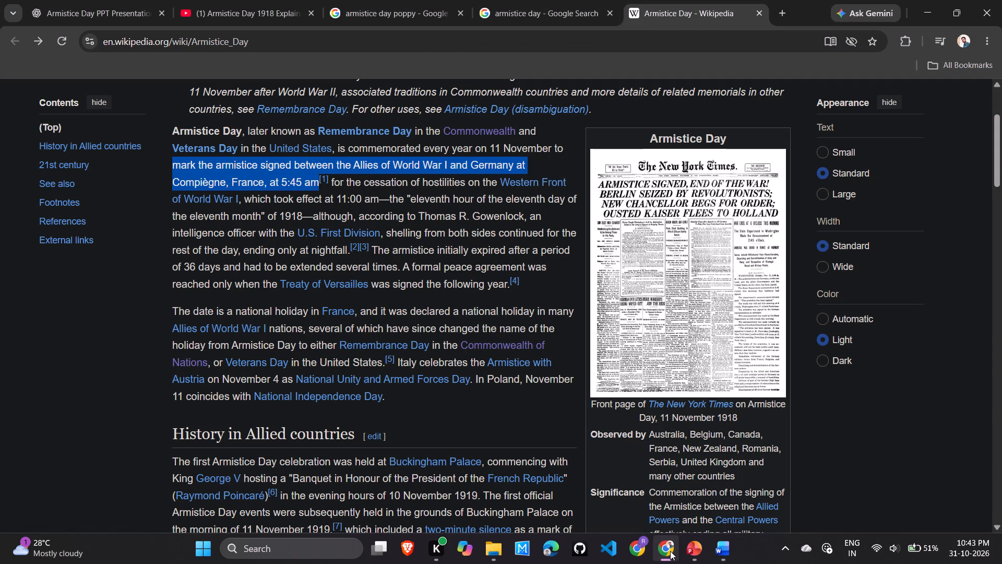
pyautogui.click(720, 544)
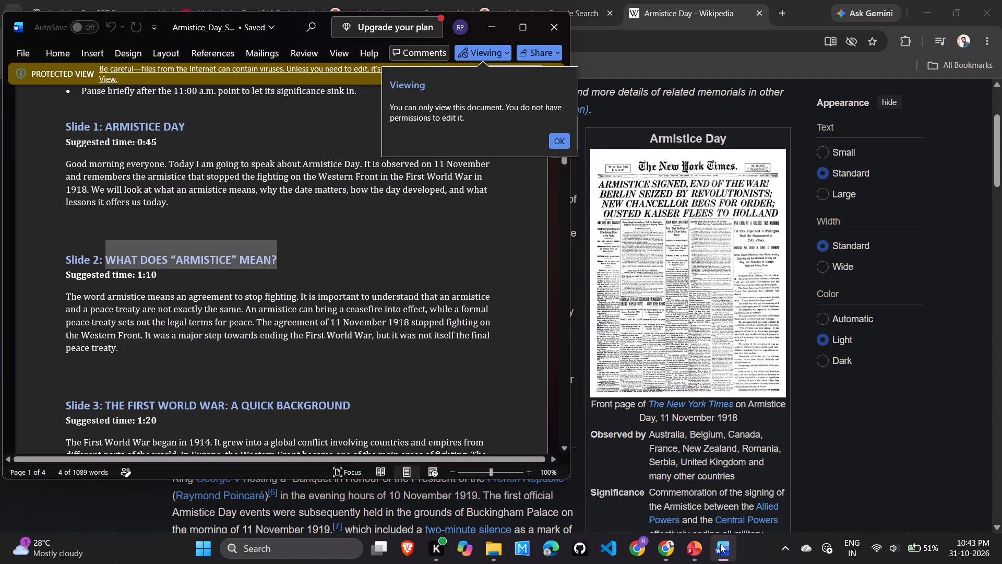
pyautogui.click(498, 544)
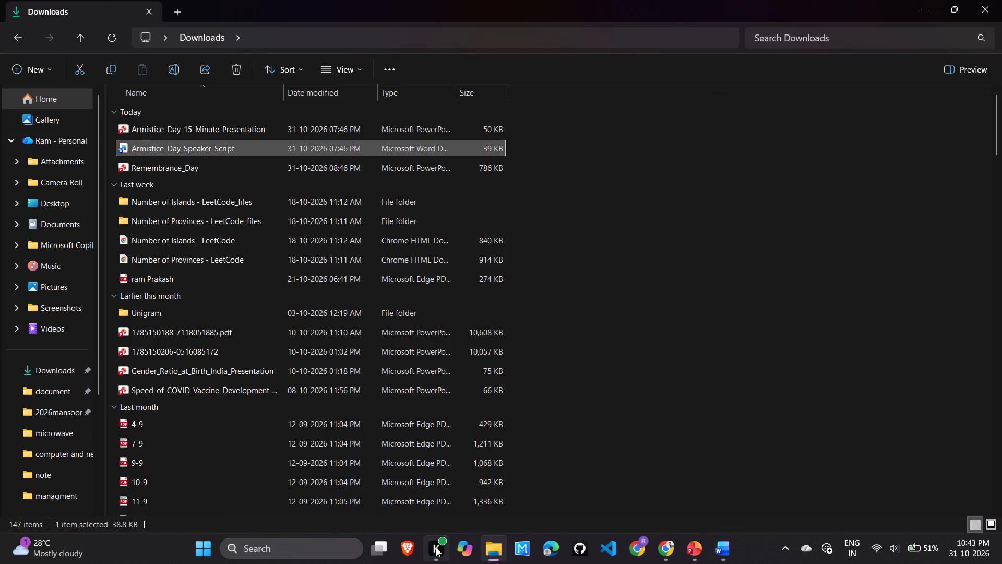
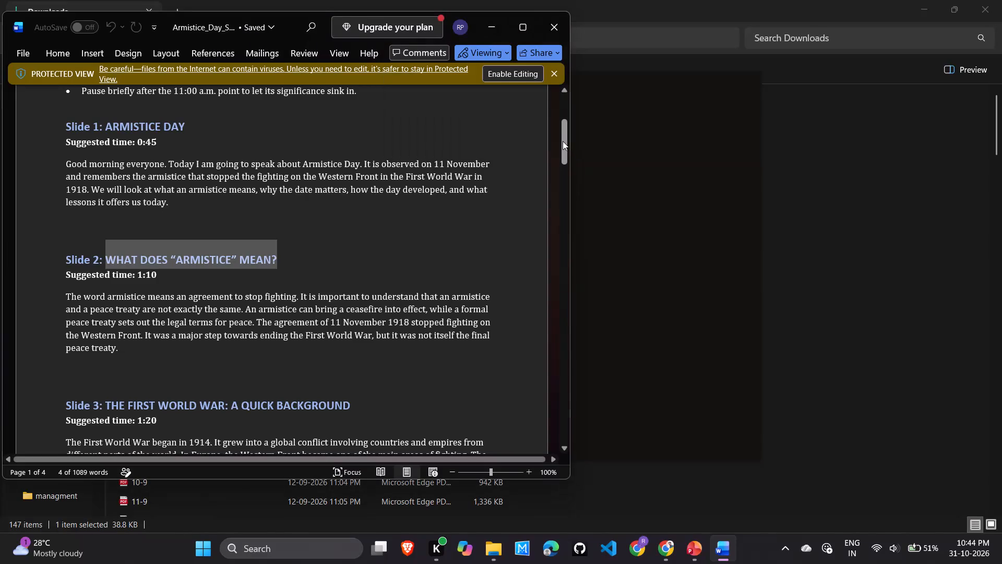
# Review the Word script's "What does Armistice mean?" paragraph, the Wikipedia article and slides 2 to 4 for further bullet material.
pyautogui.click(282, 282)
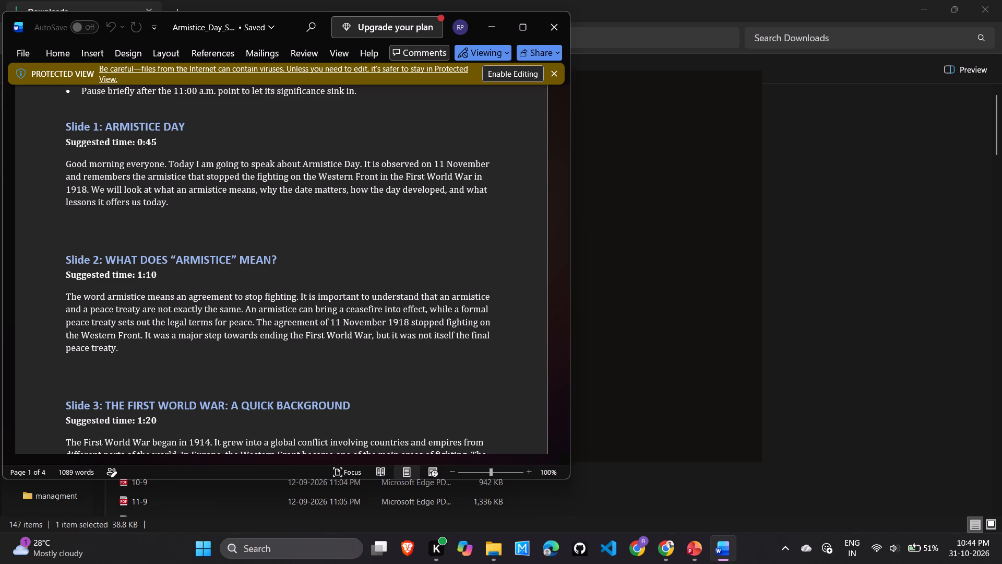
pyautogui.click(260, 320)
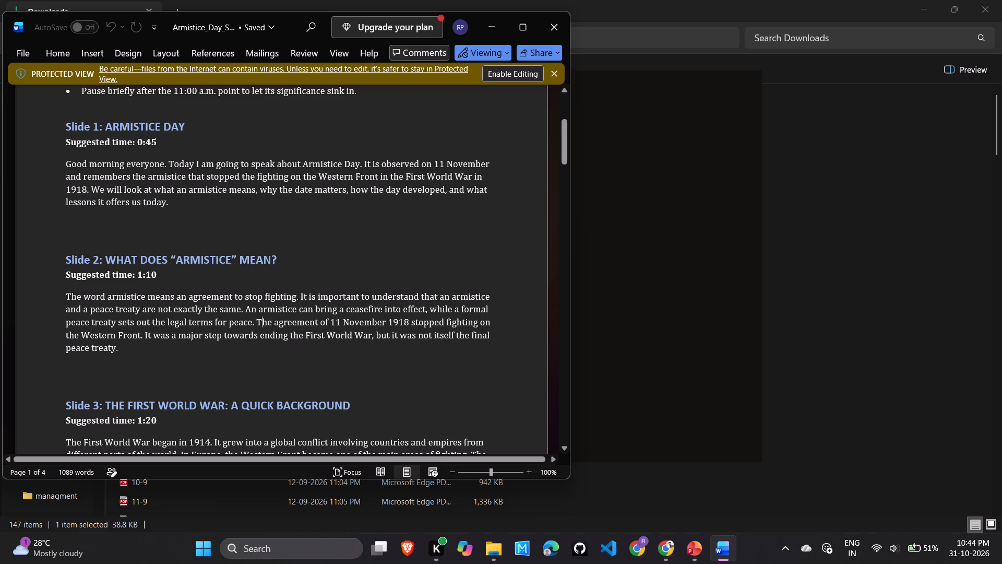
pyautogui.click(259, 320)
pyautogui.click(697, 547)
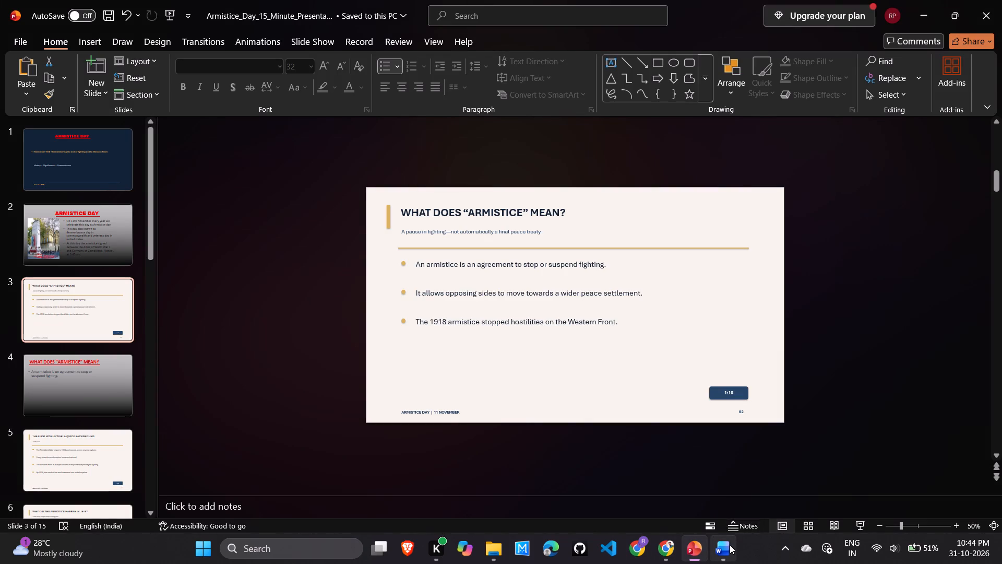
pyautogui.click(730, 545)
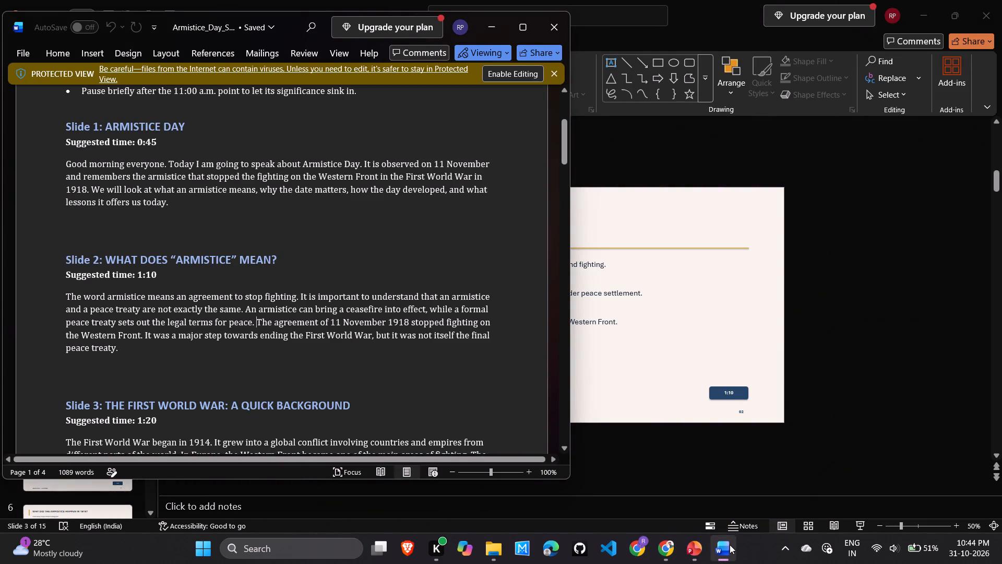
pyautogui.click(655, 449)
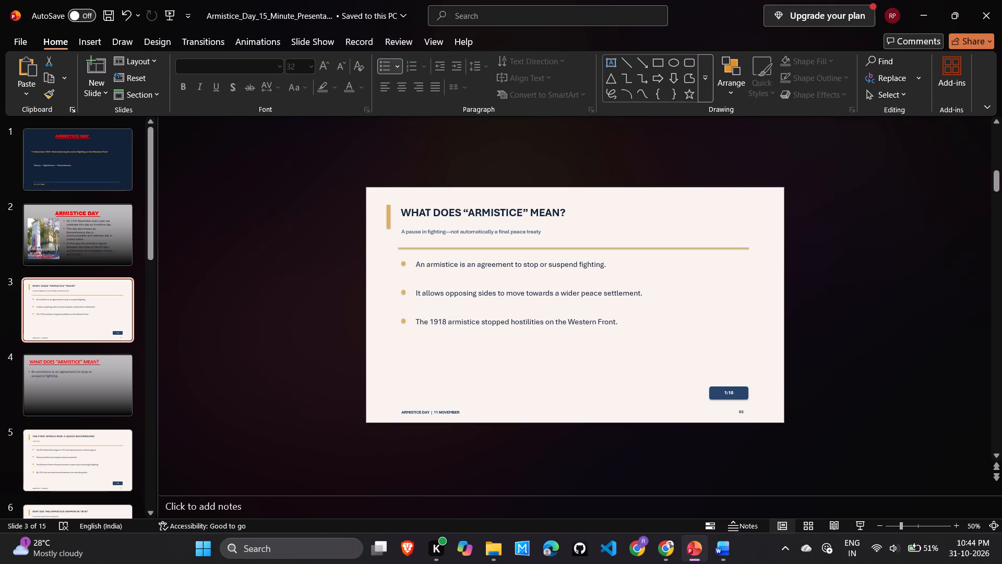
pyautogui.click(674, 551)
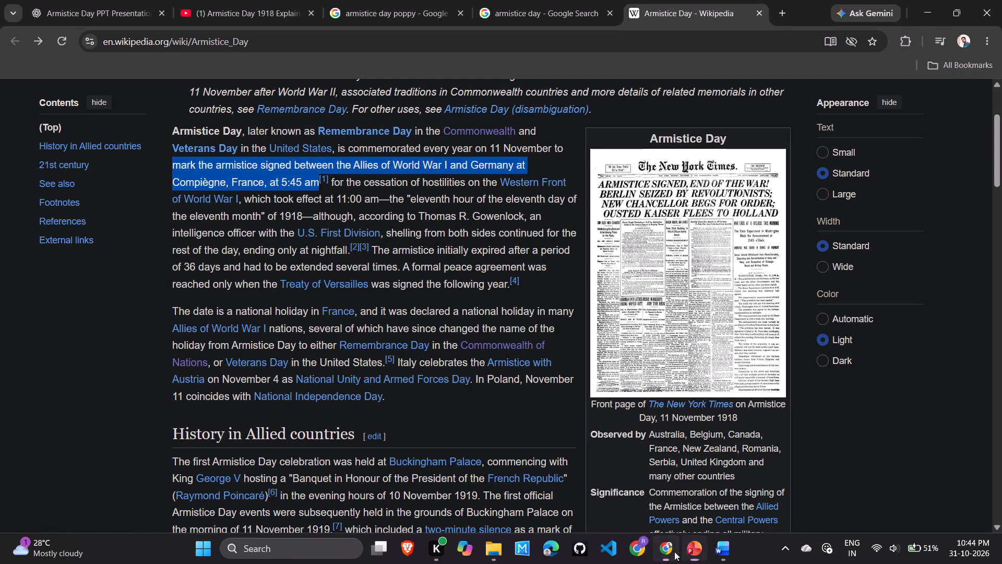
pyautogui.click(685, 555)
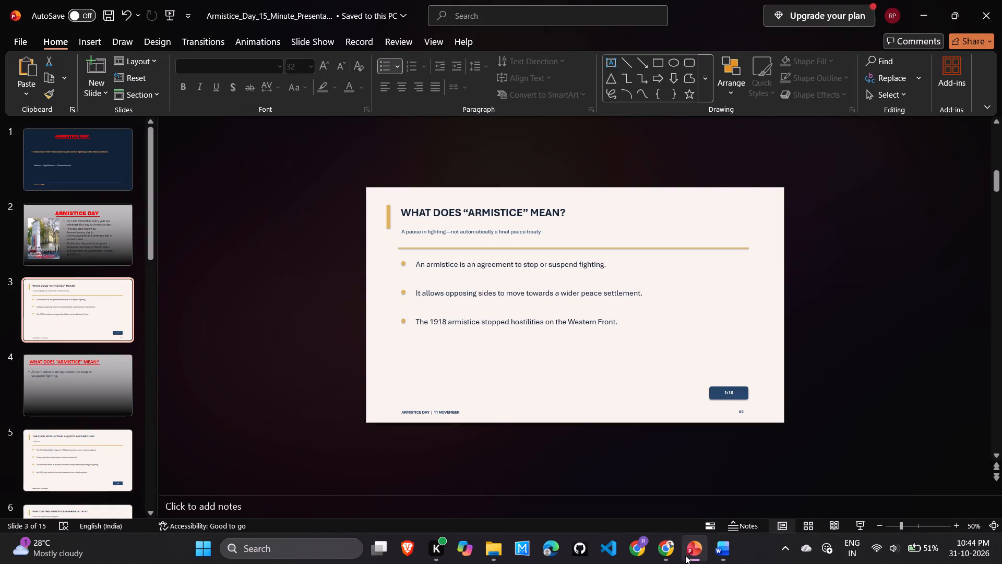
pyautogui.click(74, 251)
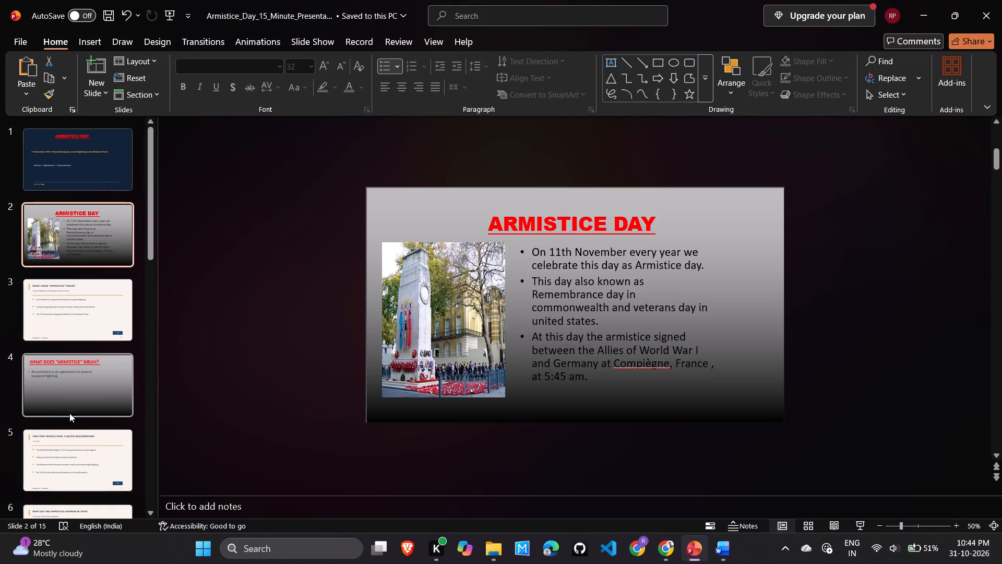
pyautogui.click(81, 386)
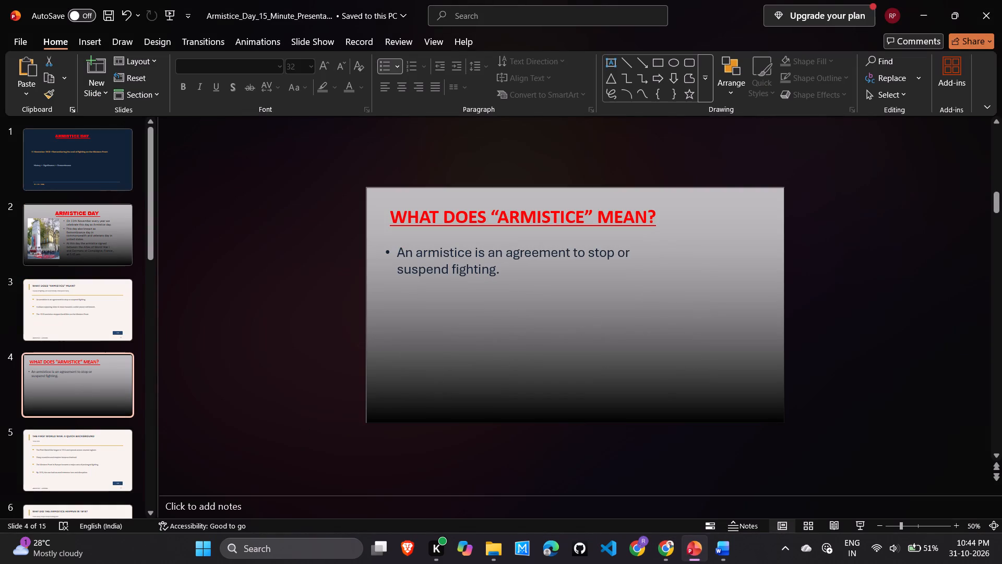
# Add "An armistice can bring a ceasefire into effect." as slide 4's second bullet, copying the wording from the Word script.
pyautogui.click(502, 288)
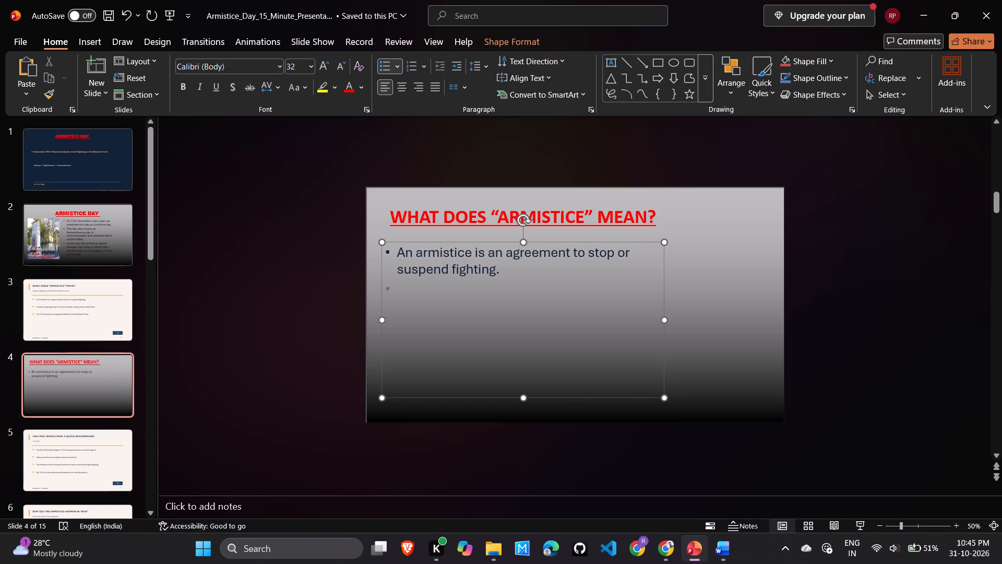
pyautogui.click(668, 543)
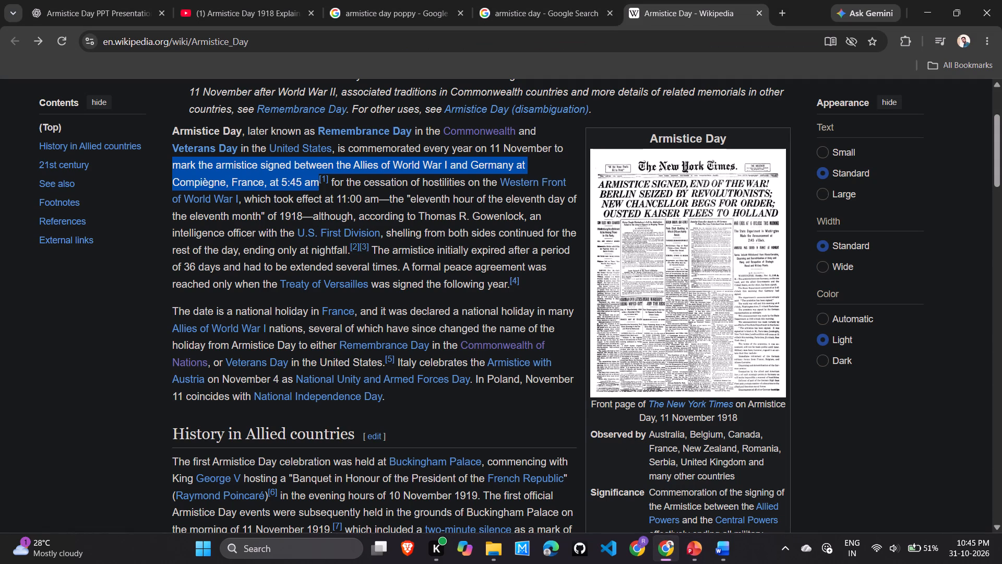
pyautogui.click(713, 563)
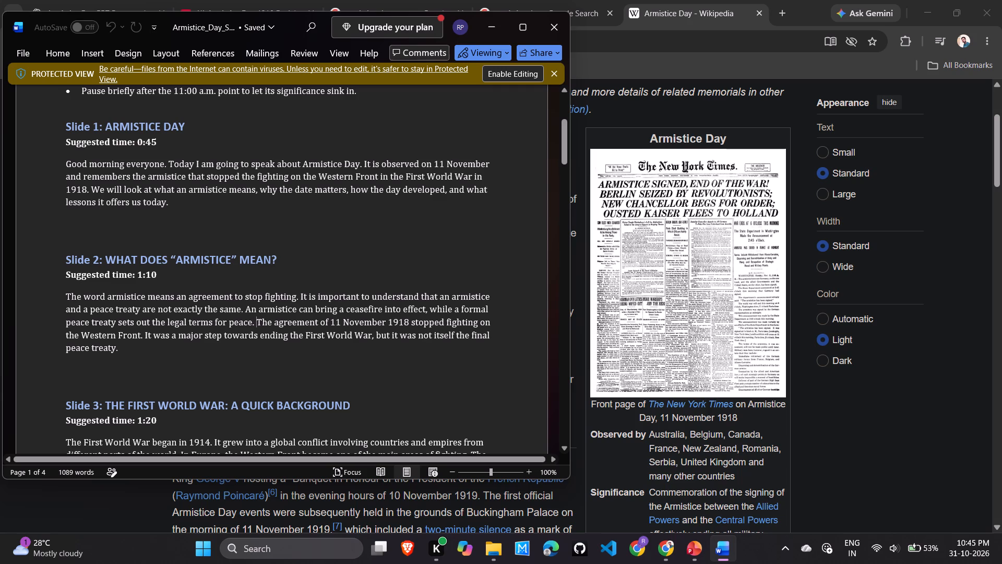
pyautogui.moveTo(245, 309); pyautogui.dragTo(419, 310)
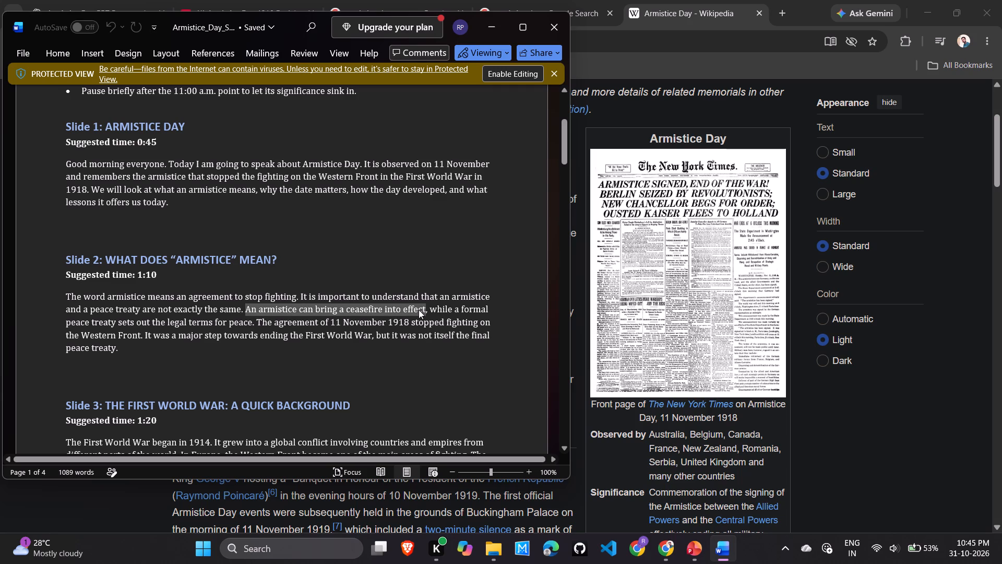
pyautogui.hotkey('ctrl', 'c')
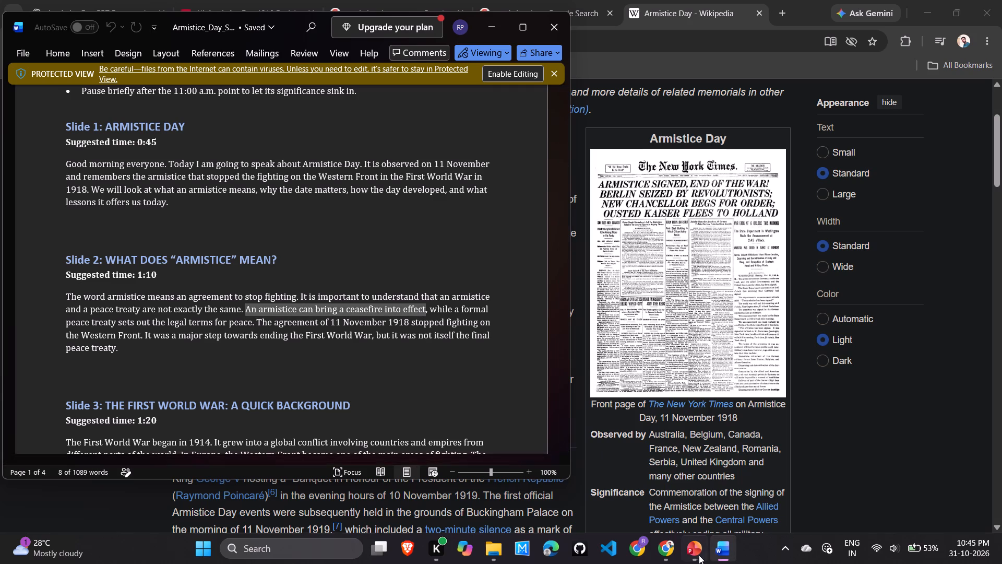
pyautogui.click(695, 555)
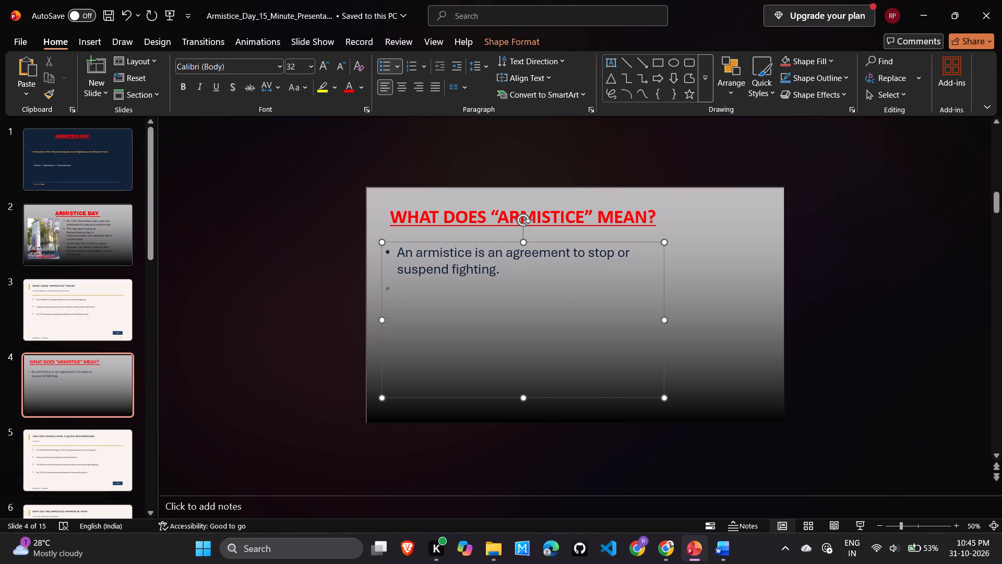
pyautogui.hotkey('ctrl', 'v')
pyautogui.press('.')
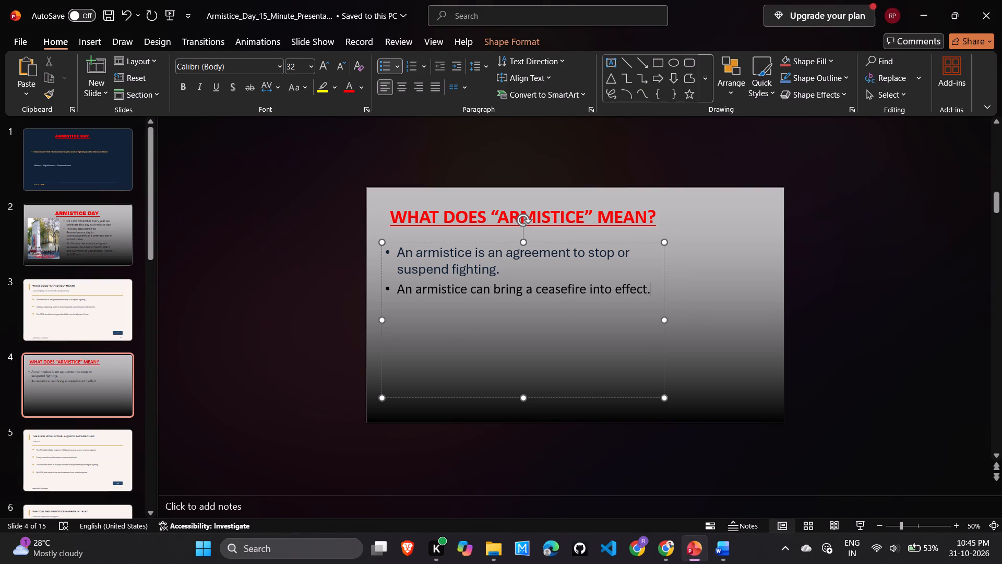
# Start a third bullet on slide 4 and consult the Wikipedia article and Word script for its text.
pyautogui.press('Return')
pyautogui.click(670, 563)
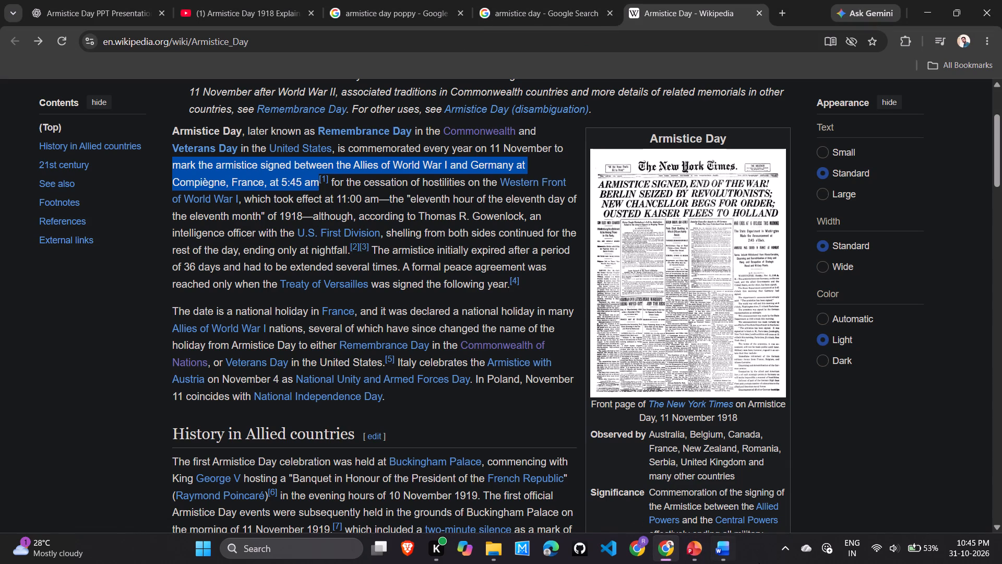
pyautogui.click(724, 552)
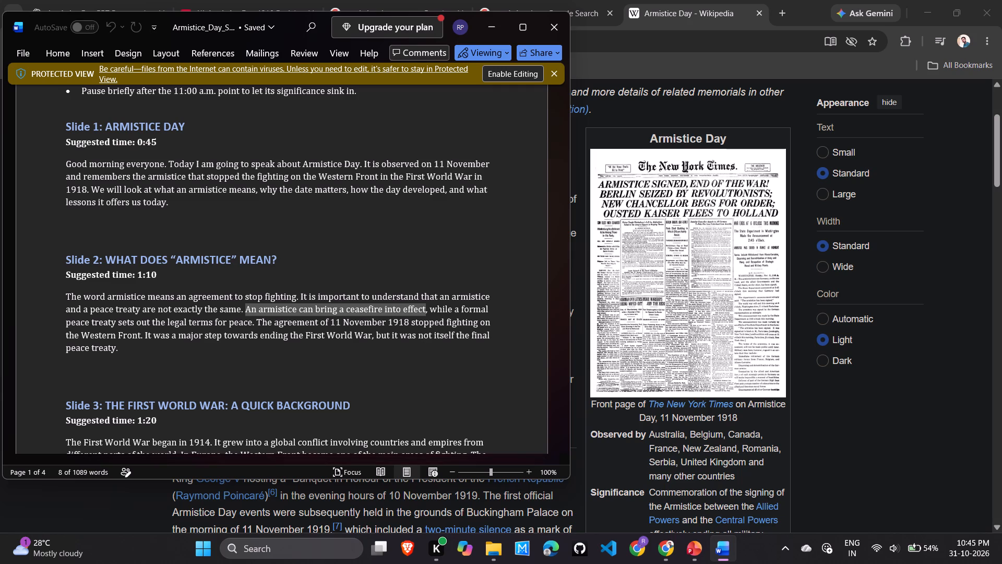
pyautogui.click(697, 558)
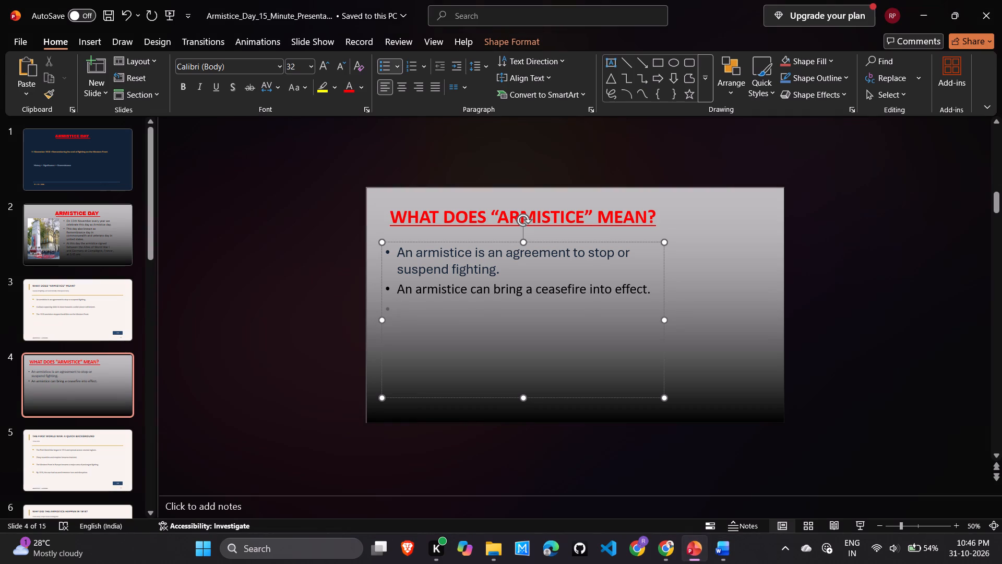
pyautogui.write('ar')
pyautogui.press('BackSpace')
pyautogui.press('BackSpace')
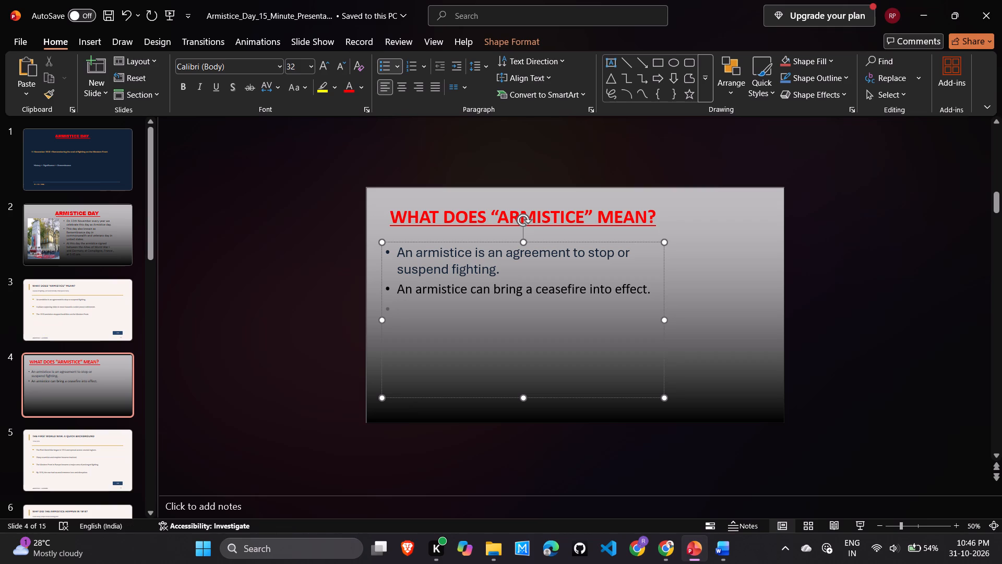
# Switch to the Wikipedia Armistice Day article in Chrome and consult it for slide 4's third bullet.
pyautogui.click(671, 552)
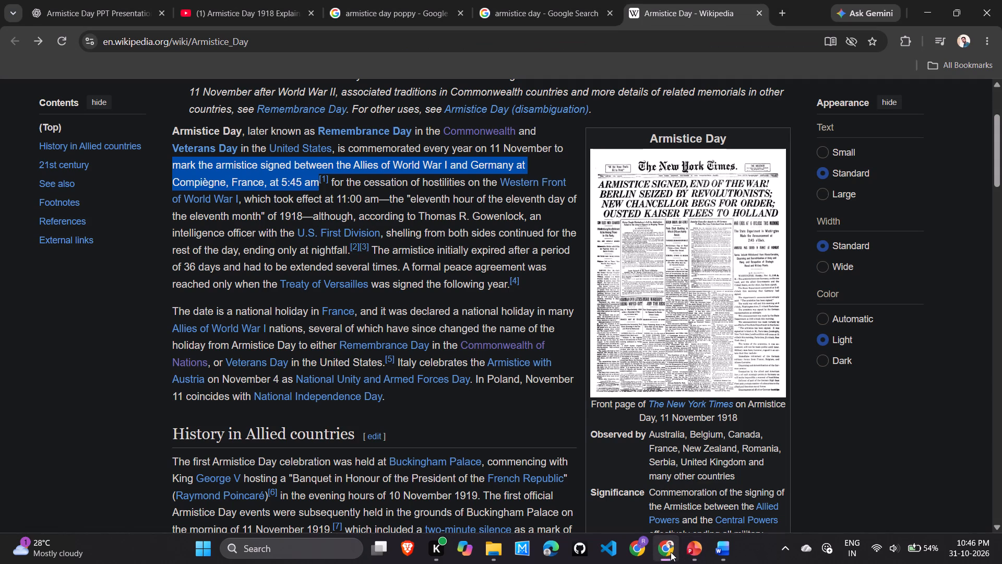
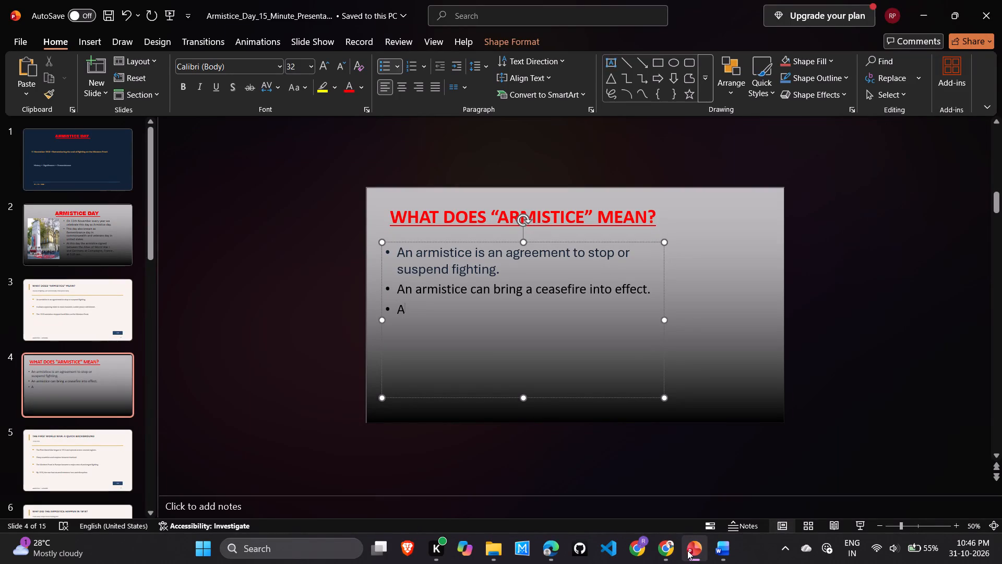
# Continue slide 4's third bullet with "An armistice and" and consult the Word script's "What does Armistice mean?" paragraph for the rest of the wording.
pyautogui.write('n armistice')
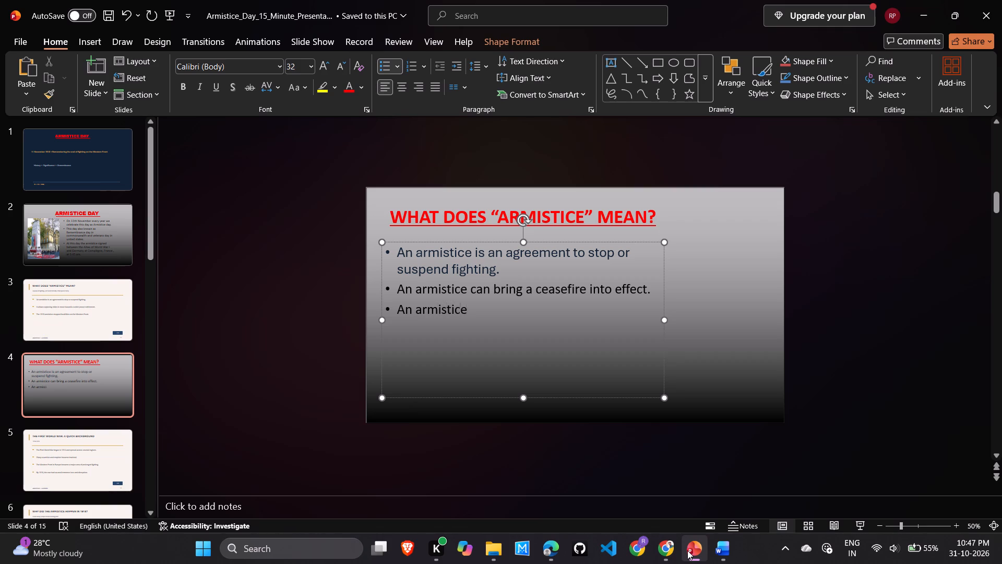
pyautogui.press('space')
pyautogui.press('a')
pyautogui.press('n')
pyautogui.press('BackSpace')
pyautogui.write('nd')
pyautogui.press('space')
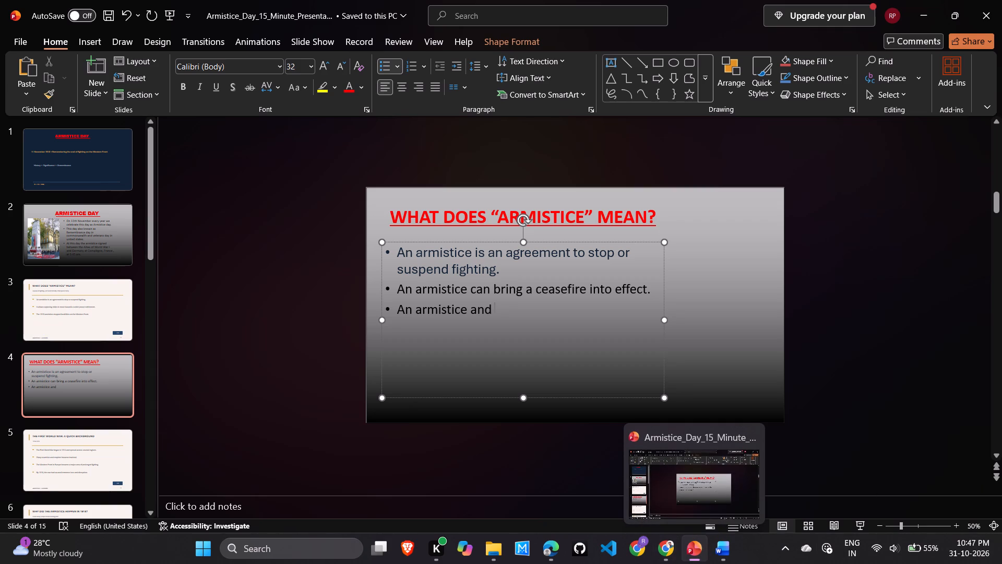
pyautogui.click(719, 544)
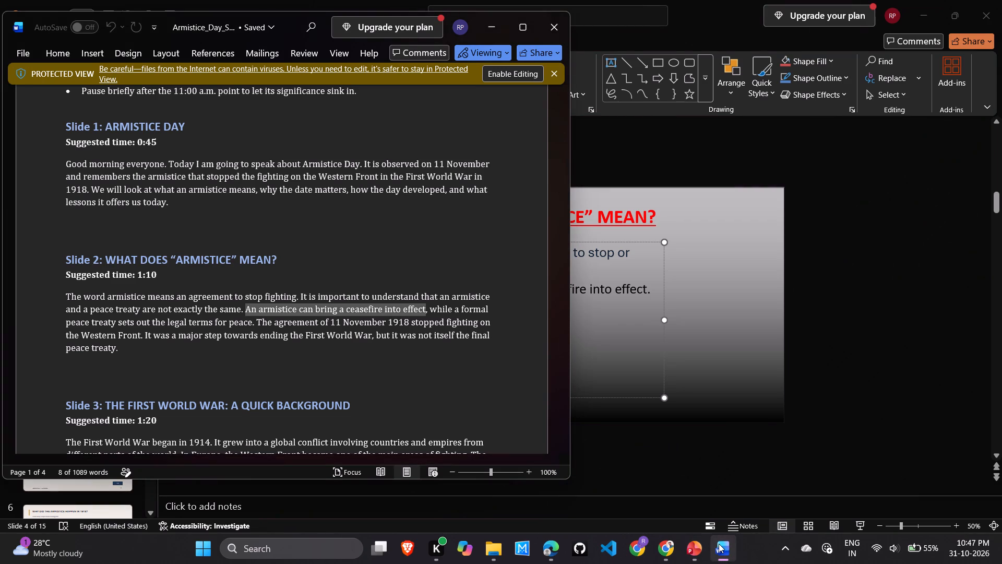
# Switch to PowerPoint and complete slide 4's third bullet to read "An armistice and formal peace treaty both are different things.".
pyautogui.click(689, 553)
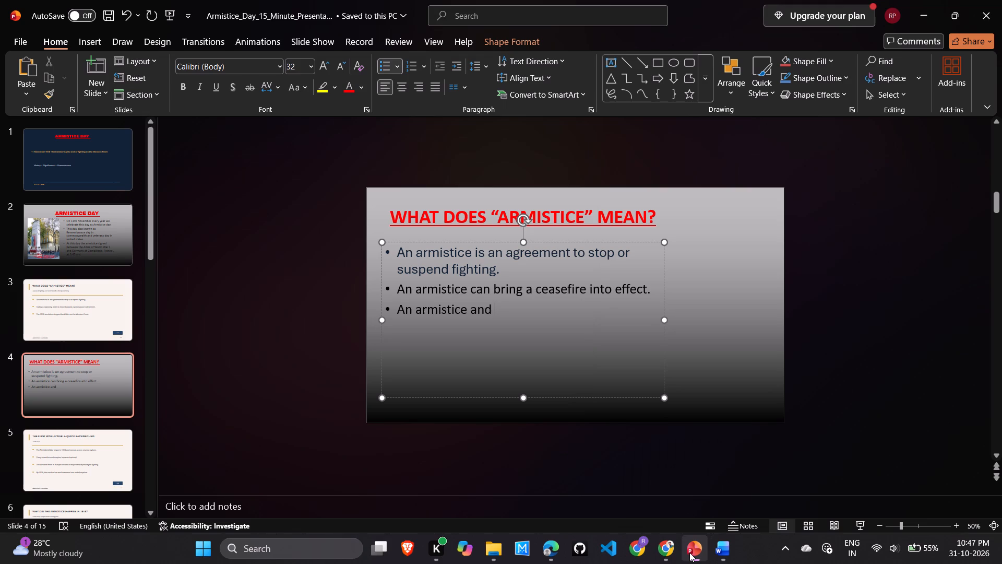
pyautogui.write('forma')
pyautogui.write('l peace treaty')
pyautogui.press('space')
pyautogui.write('both are')
pyautogui.press('space')
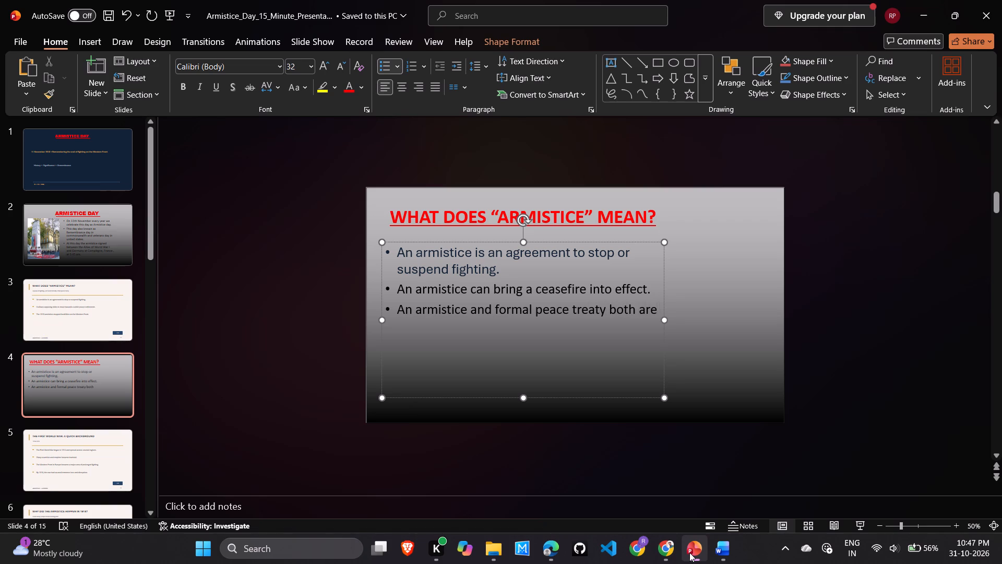
pyautogui.press('d')
pyautogui.write('iffr')
pyautogui.press('BackSpace')
pyautogui.write('ern')
pyautogui.press('t')
pyautogui.press('BackSpace')
pyautogui.write('ent')
pyautogui.press('space')
pyautogui.write('thig')
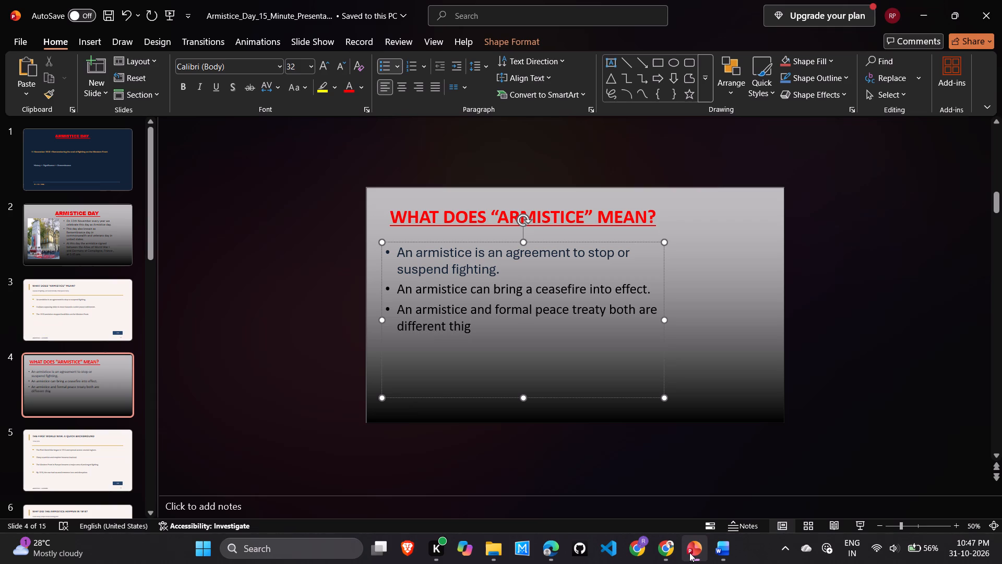
pyautogui.press('BackSpace')
pyautogui.write('ng')
pyautogui.press('s')
pyautogui.press(',')
pyautogui.press('BackSpace')
pyautogui.press('.')
# Insert "(surrendering)" after "formal peace treaty" in slide 4's third bullet.
pyautogui.click(606, 308)
pyautogui.press('space')
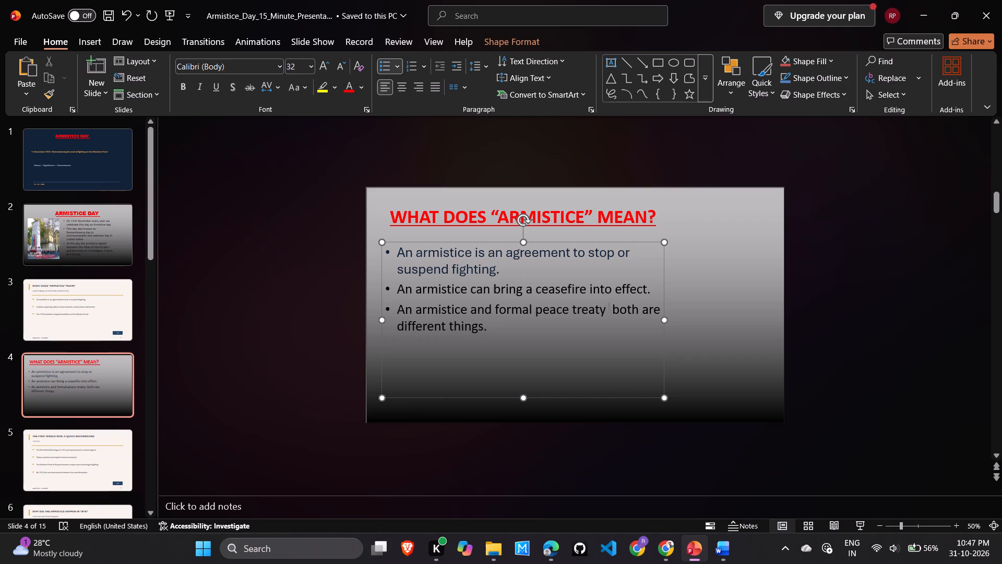
pyautogui.write('(surrendring')
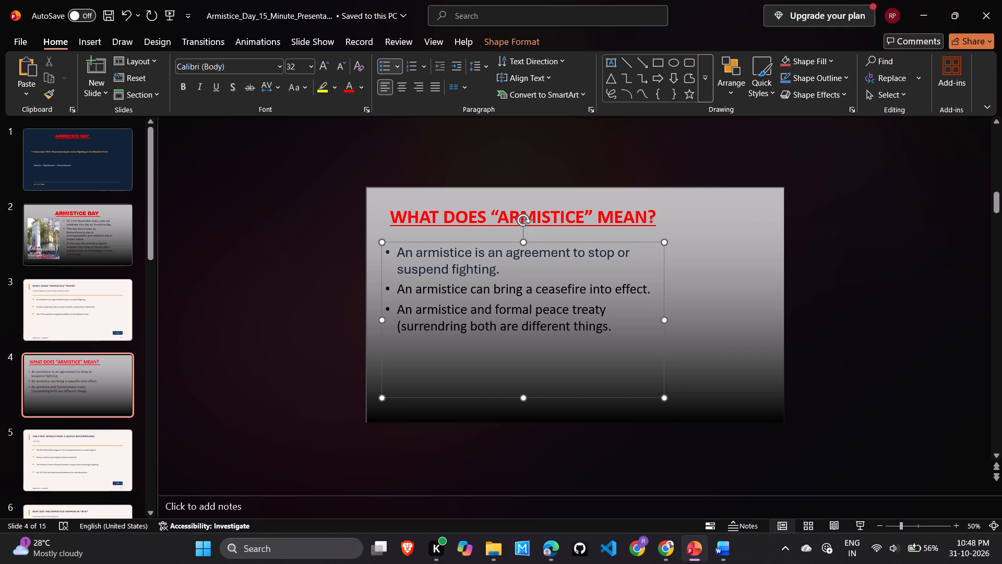
pyautogui.hotkey('shift', ')')
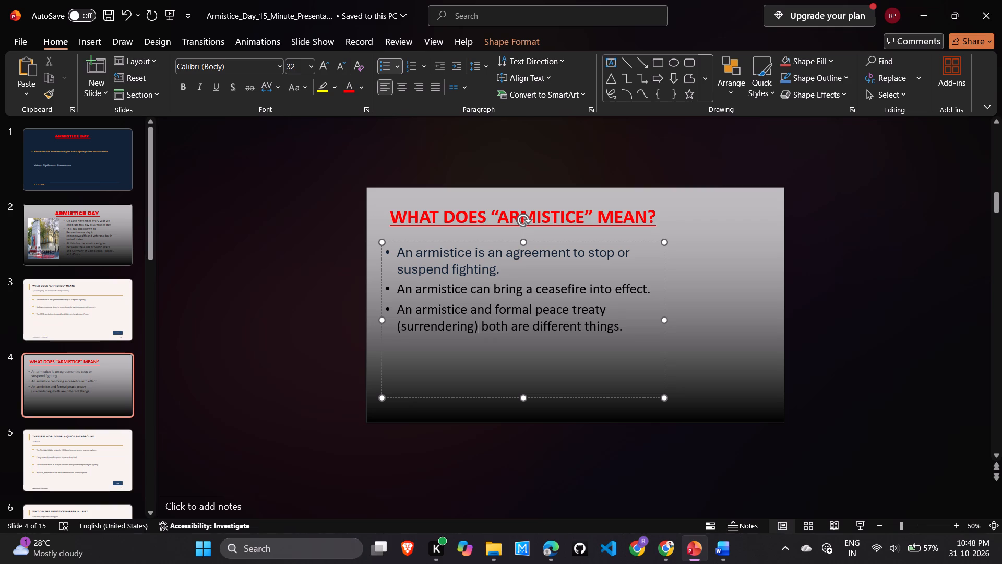
pyautogui.click(742, 356)
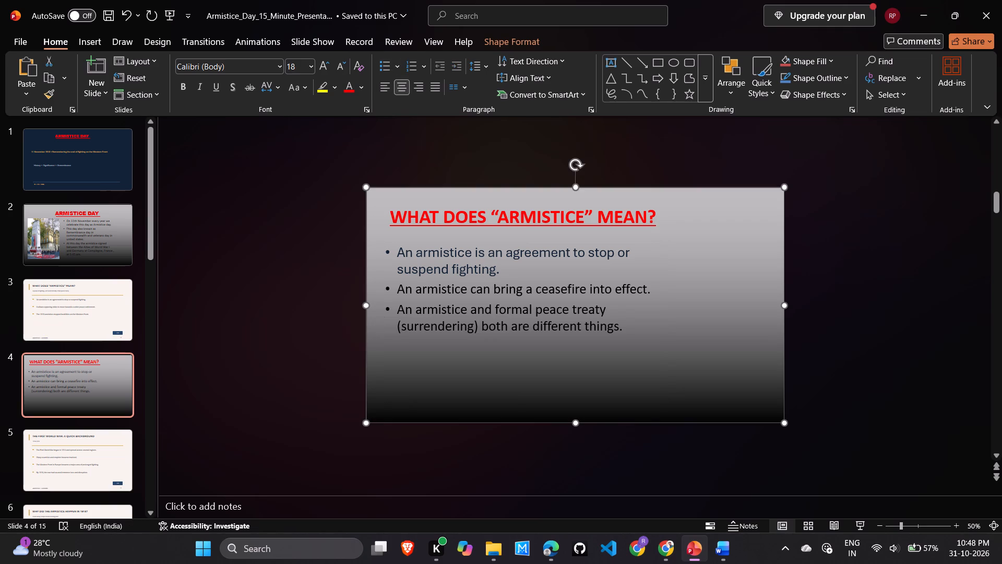
# Set the font size of slide 4's three bullets to 36.
pyautogui.click(385, 249)
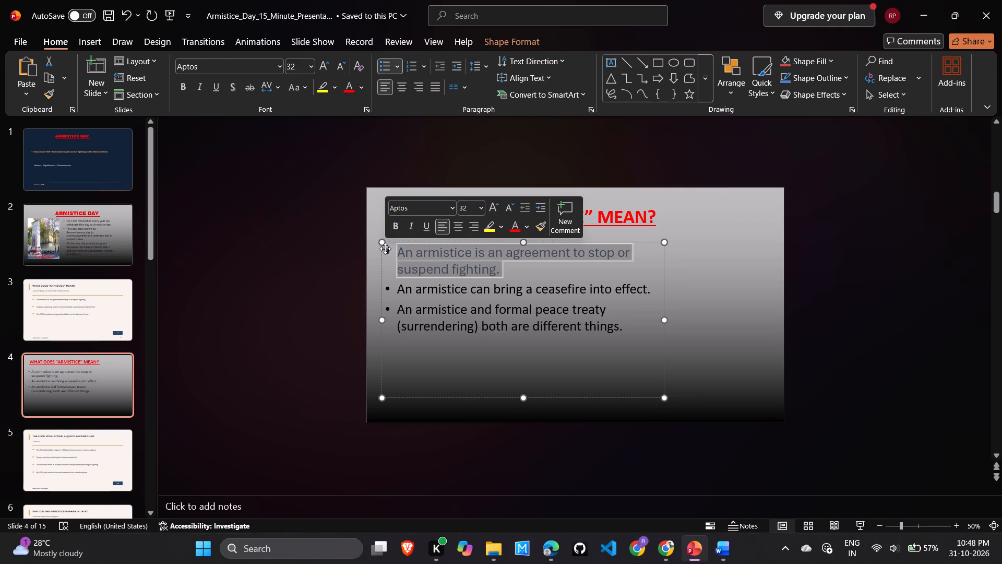
pyautogui.click(387, 252)
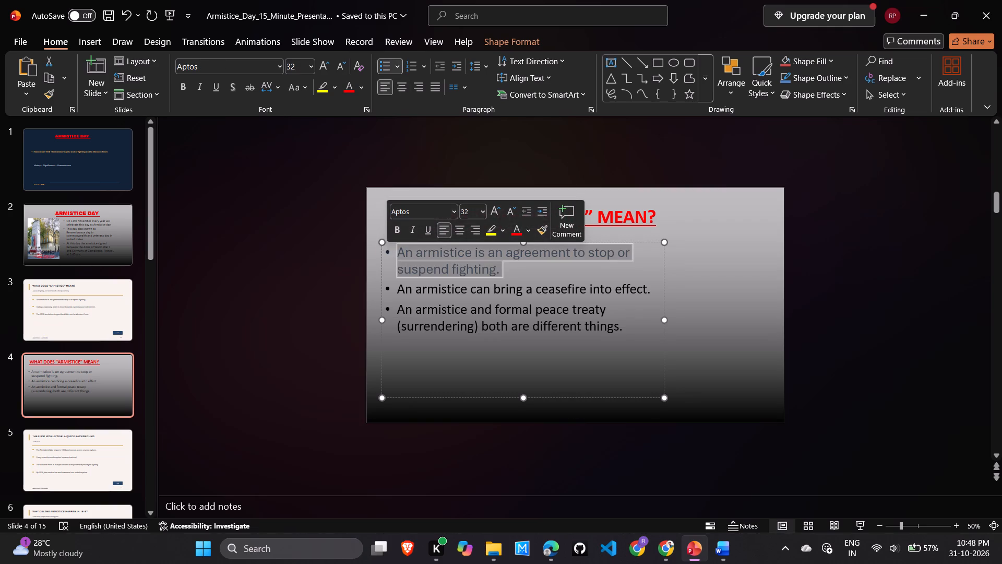
pyautogui.click(395, 252)
pyautogui.moveTo(395, 252); pyautogui.dragTo(595, 334)
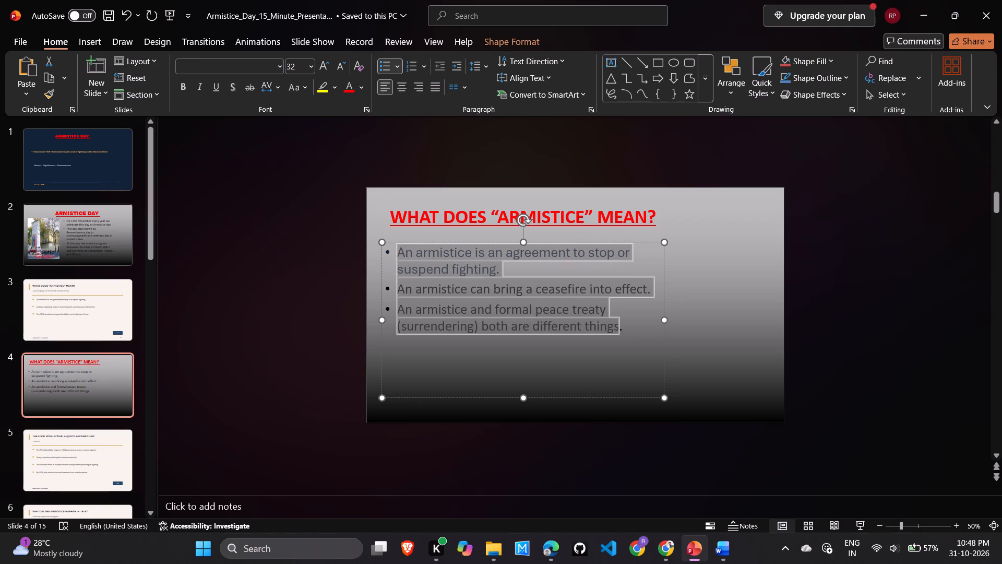
pyautogui.moveTo(595, 334); pyautogui.dragTo(596, 334)
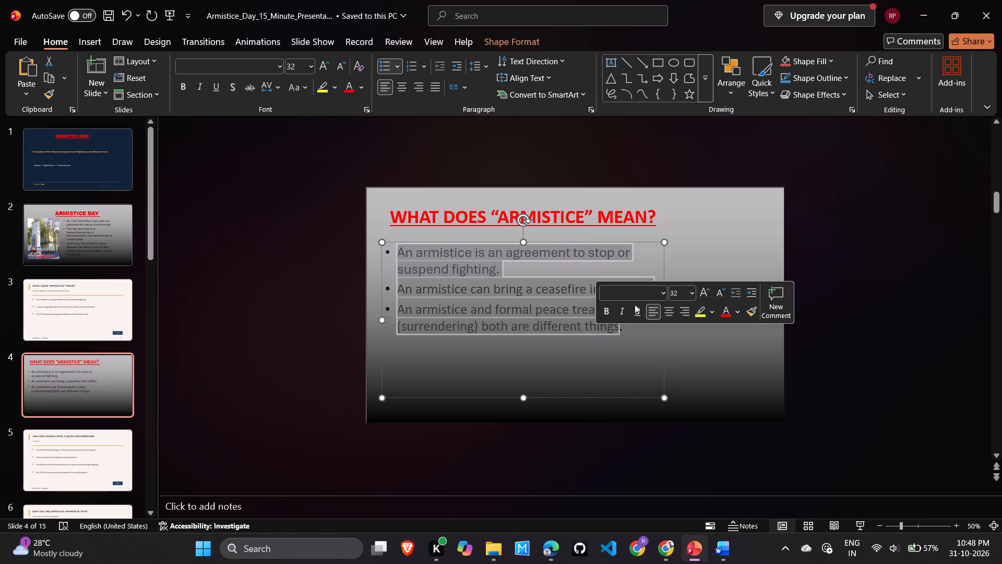
pyautogui.click(692, 295)
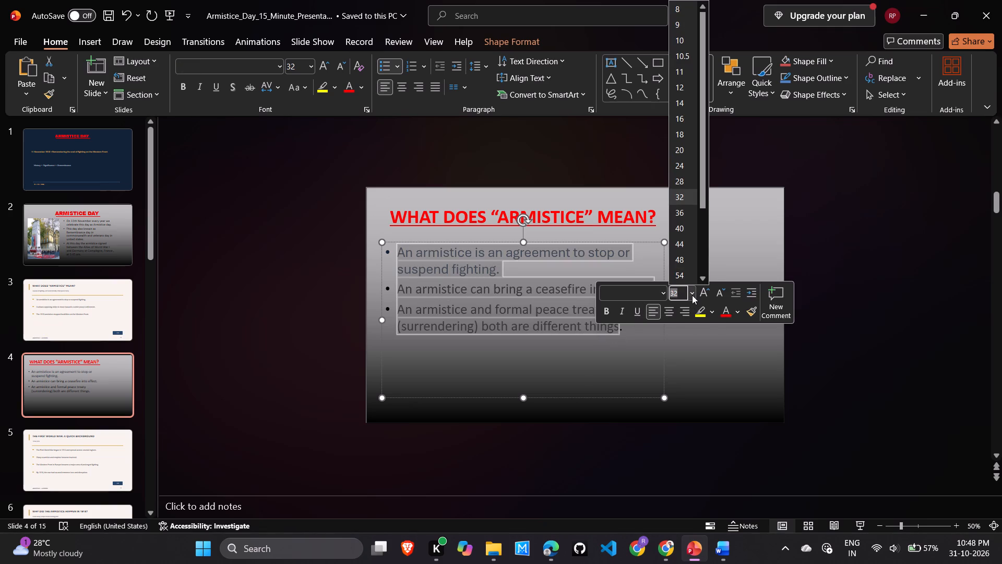
pyautogui.click(677, 215)
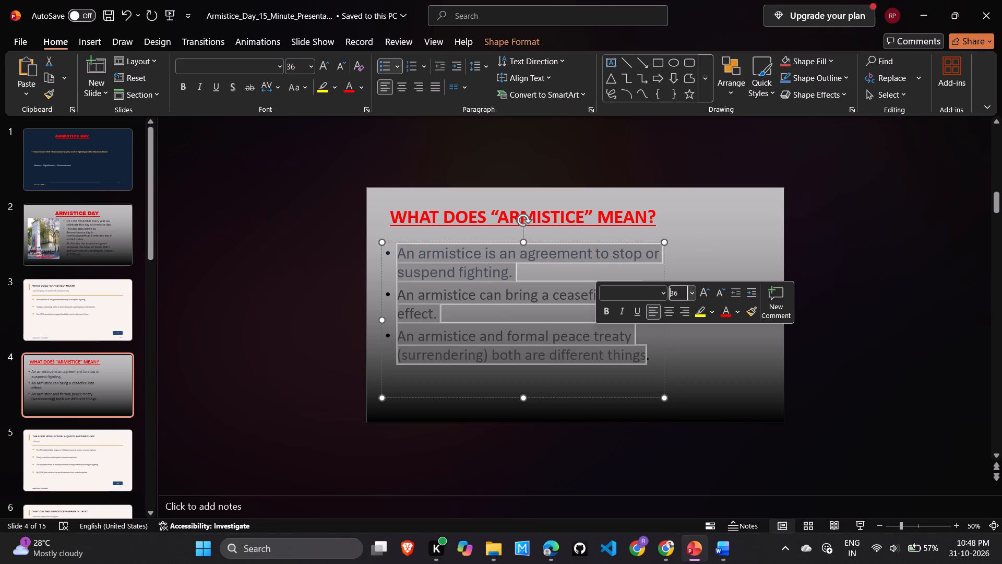
pyautogui.click(700, 337)
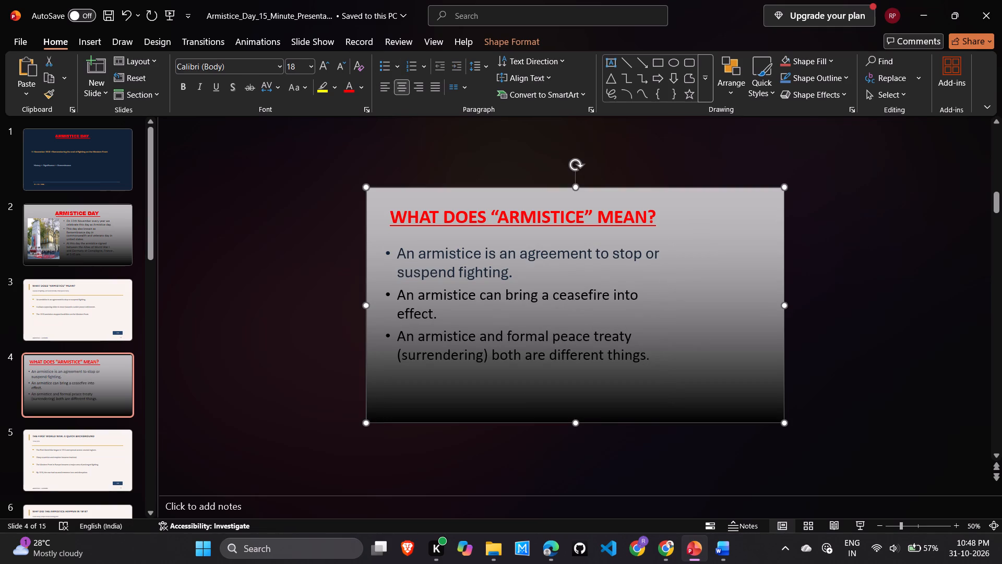
# Widen slide 4's bullet text box so it reaches almost to the slide's right edge.
pyautogui.click(625, 275)
pyautogui.moveTo(666, 319); pyautogui.dragTo(704, 318)
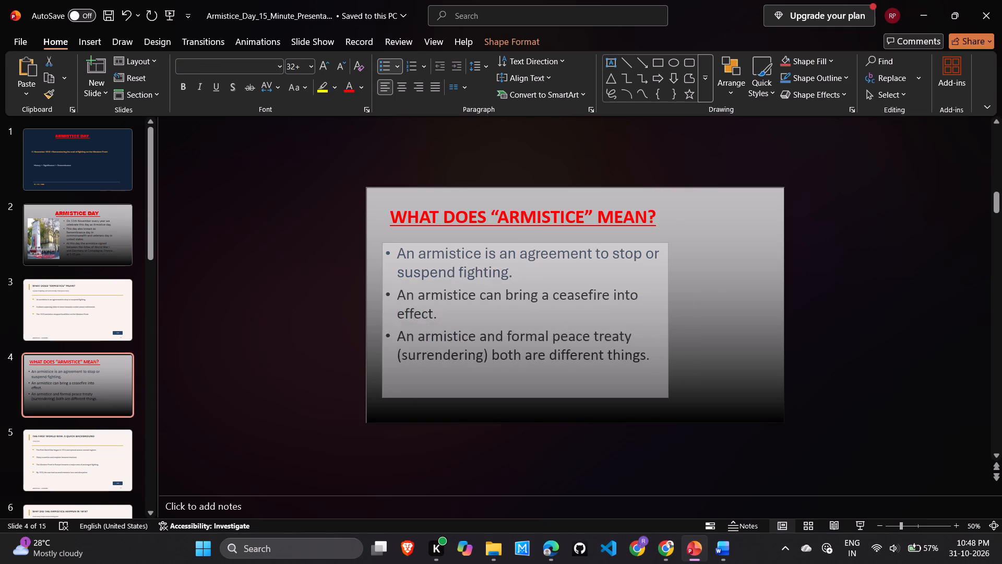
pyautogui.moveTo(704, 318); pyautogui.dragTo(758, 315)
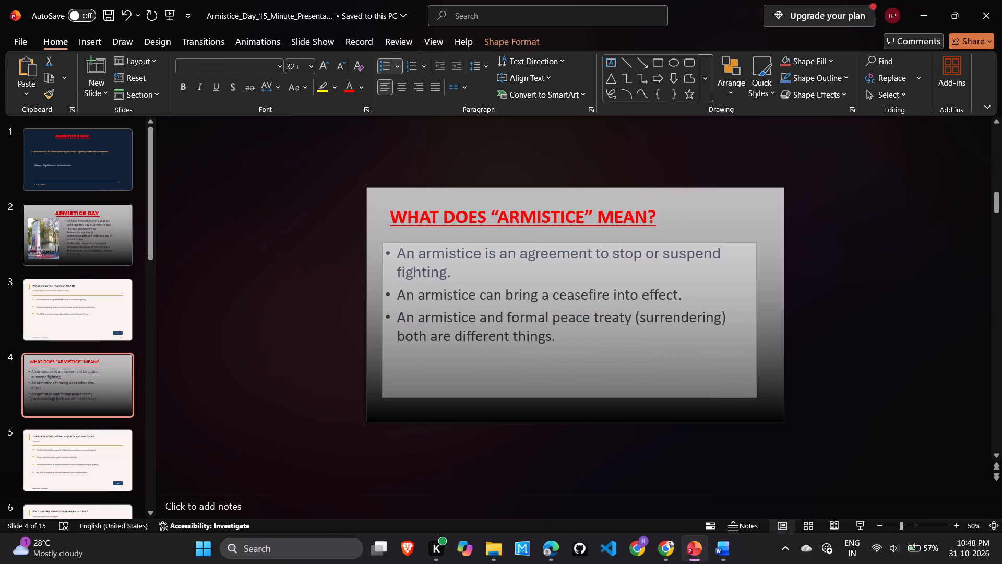
pyautogui.moveTo(758, 315); pyautogui.dragTo(766, 313)
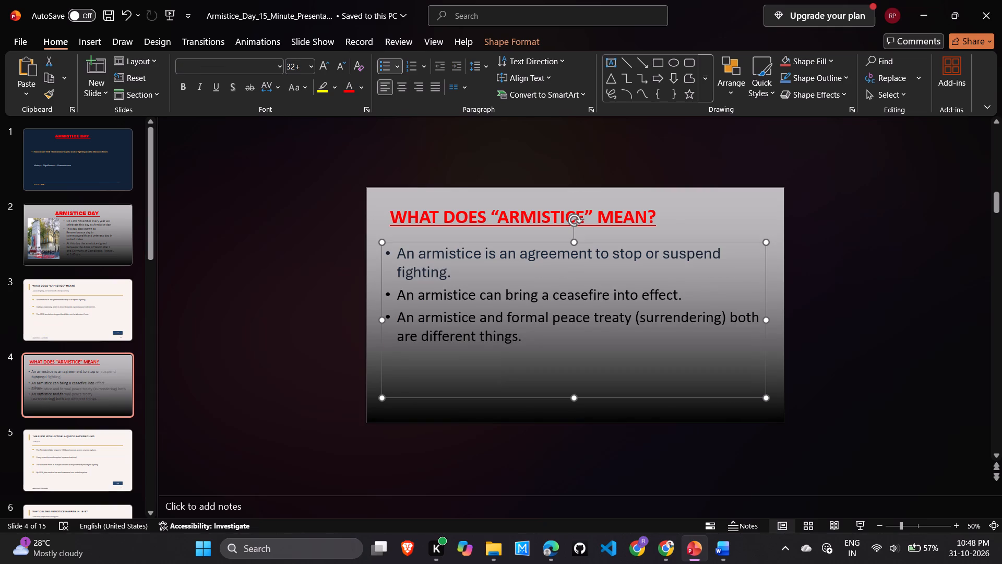
pyautogui.click(887, 287)
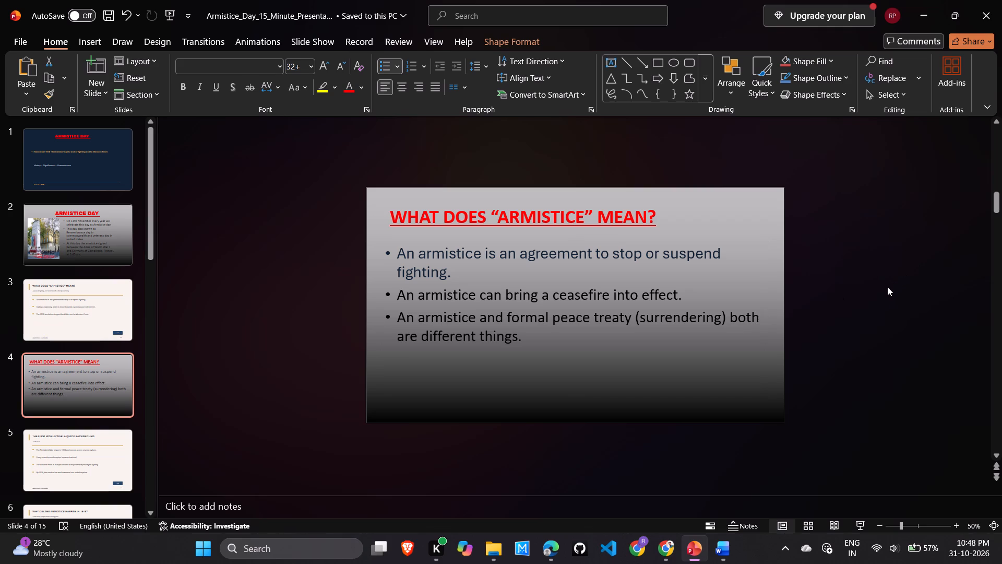
# Add "The agreement of 11 November 1918 stopped fighting on the Western Front" as slide 4's fourth bullet, copying the wording from the Word script.
pyautogui.click(120, 323)
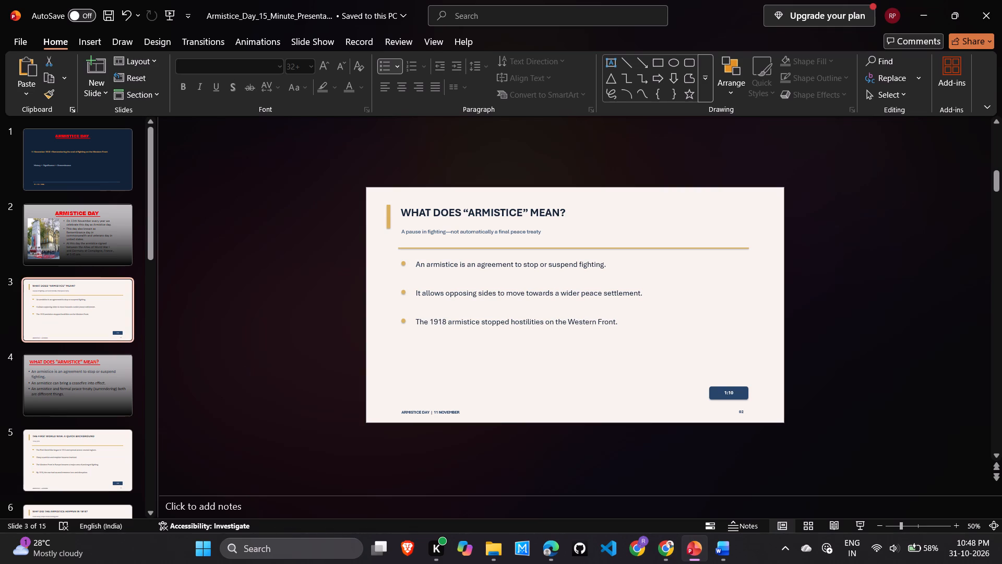
pyautogui.click(719, 554)
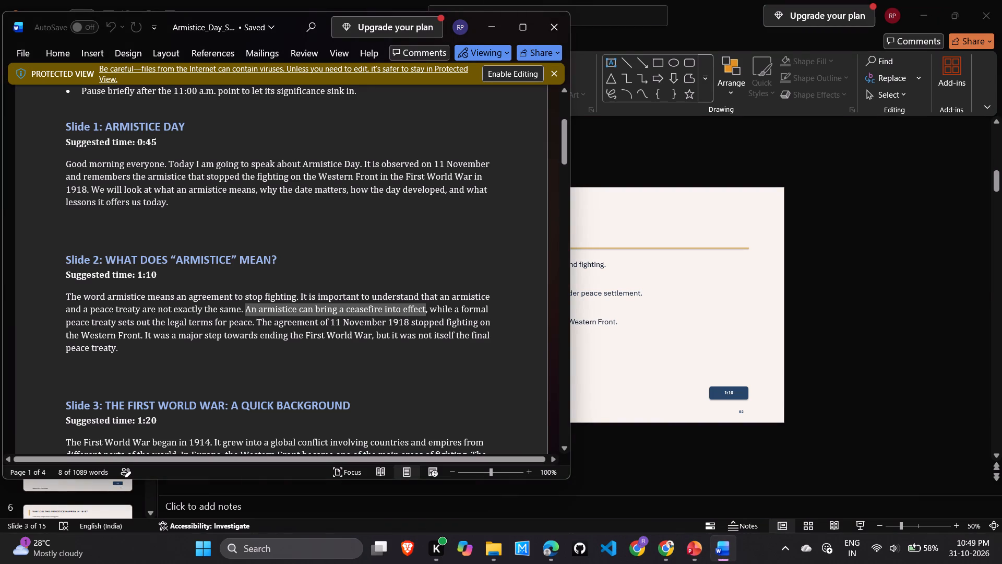
pyautogui.click(258, 321)
pyautogui.moveTo(258, 321); pyautogui.dragTo(132, 342)
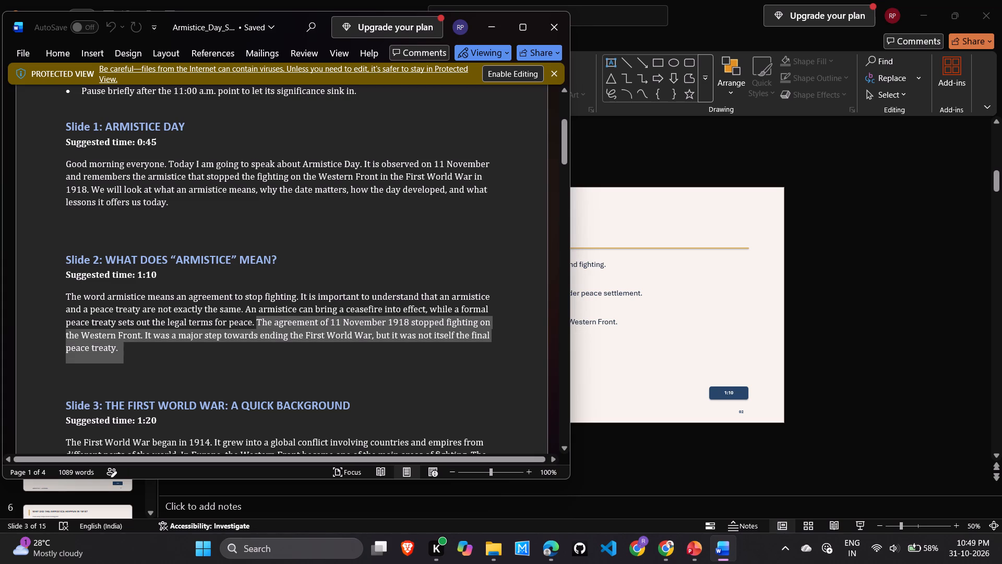
pyautogui.moveTo(132, 342); pyautogui.dragTo(141, 331)
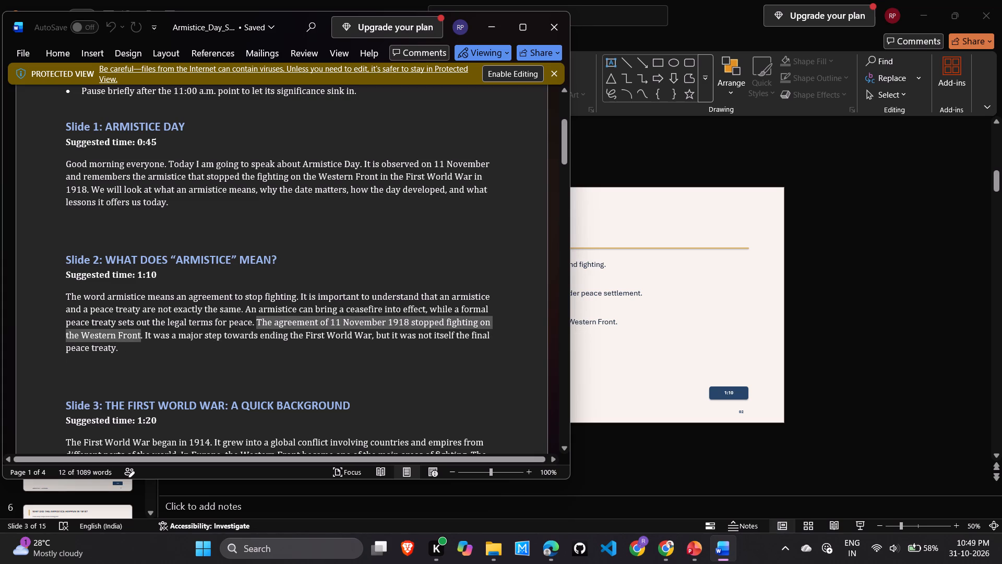
pyautogui.hotkey('ctrl', 'c')
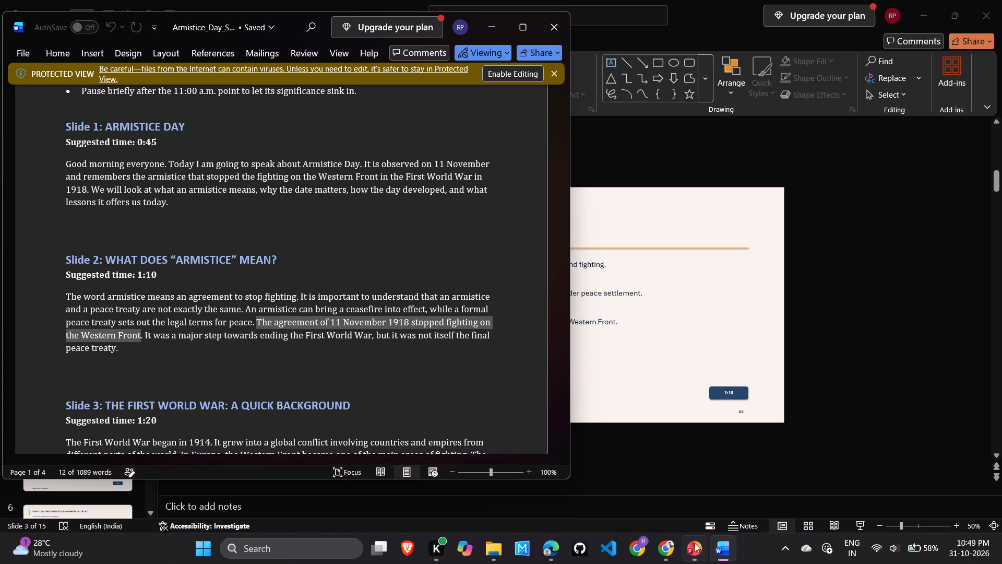
pyautogui.click(695, 543)
pyautogui.click(723, 547)
pyautogui.click(689, 550)
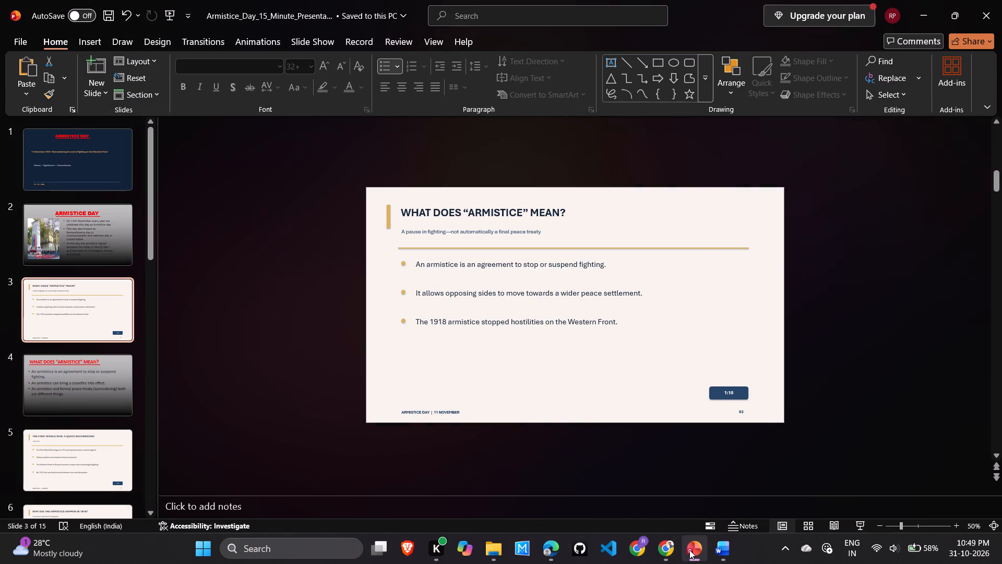
pyautogui.click(113, 385)
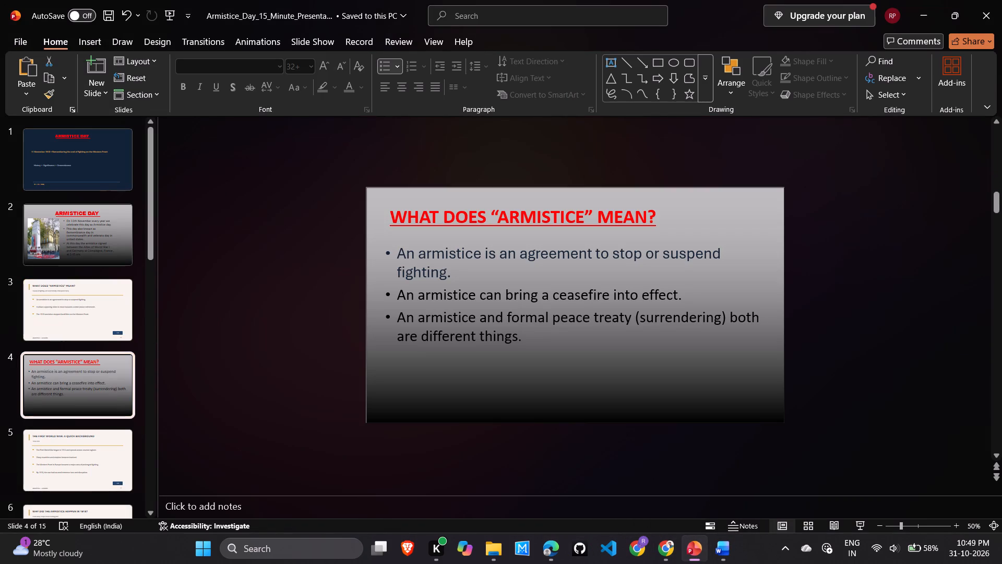
pyautogui.click(446, 337)
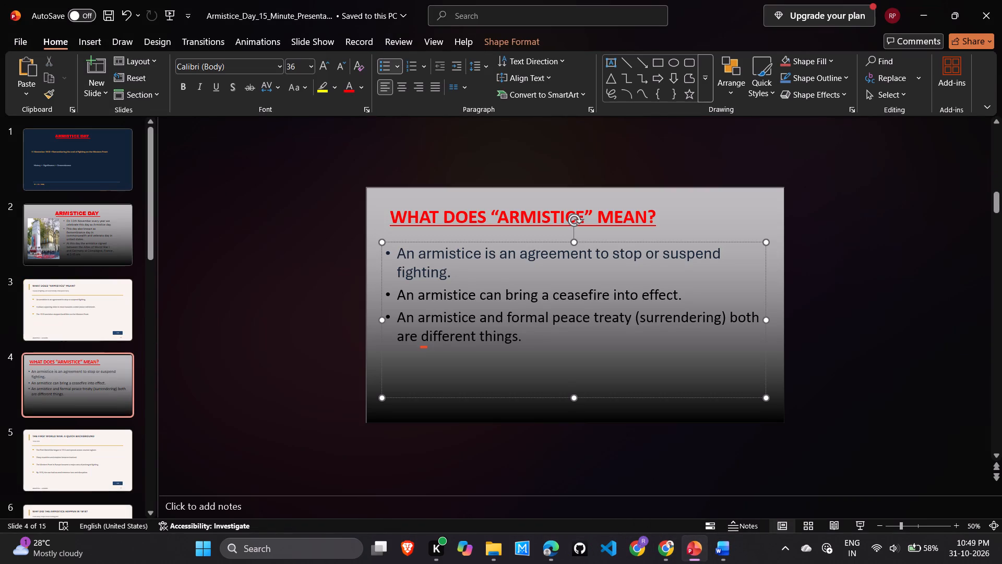
pyautogui.click(397, 365)
pyautogui.click(530, 334)
pyautogui.press('Return')
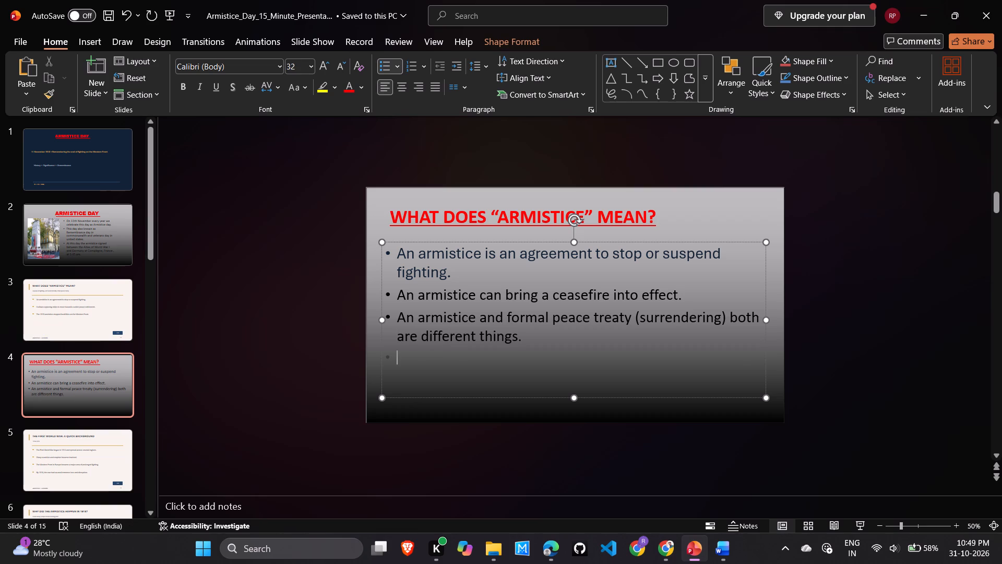
pyautogui.hotkey('ctrl', 'v')
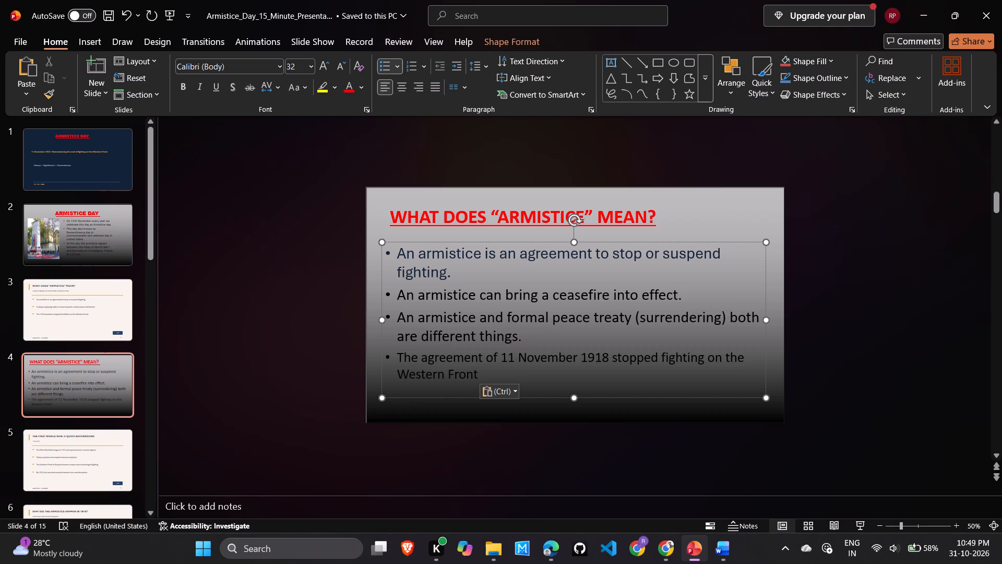
# End slide 4's fourth bullet with a period and insert "only for" after "1918".
pyautogui.press('.')
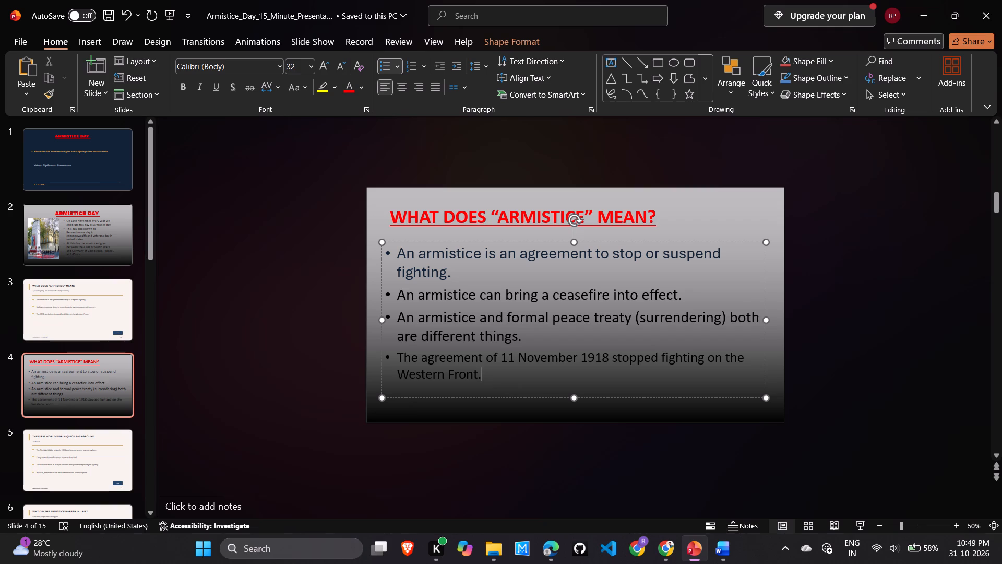
pyautogui.click(610, 355)
pyautogui.press('space')
pyautogui.write('only')
pyautogui.press('space')
pyautogui.write('for')
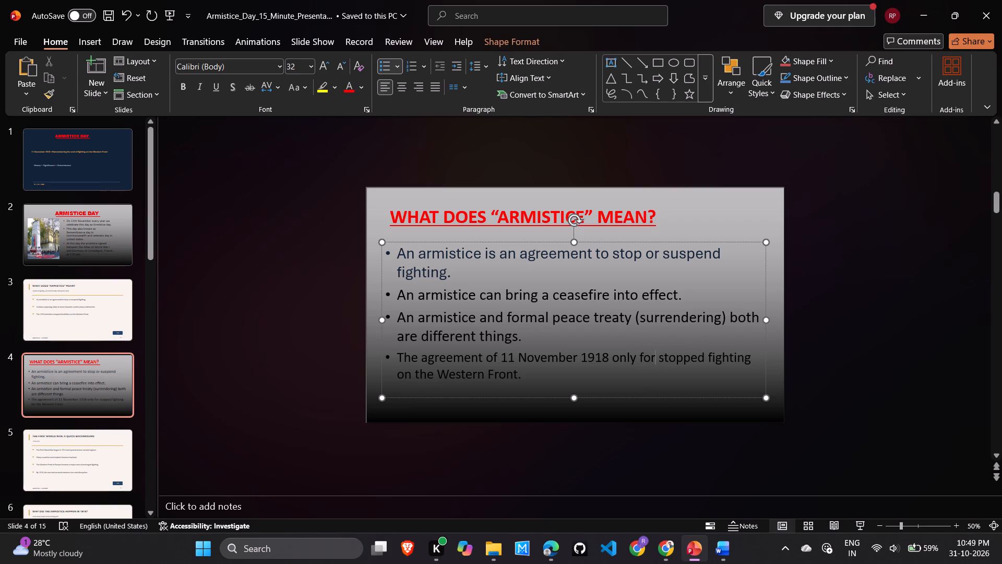
# Replace "fighting on the Western Front" with "world war I" in slide 4's fourth bullet, keeping the final period.
pyautogui.moveTo(534, 377); pyautogui.dragTo(517, 371)
pyautogui.click(517, 371)
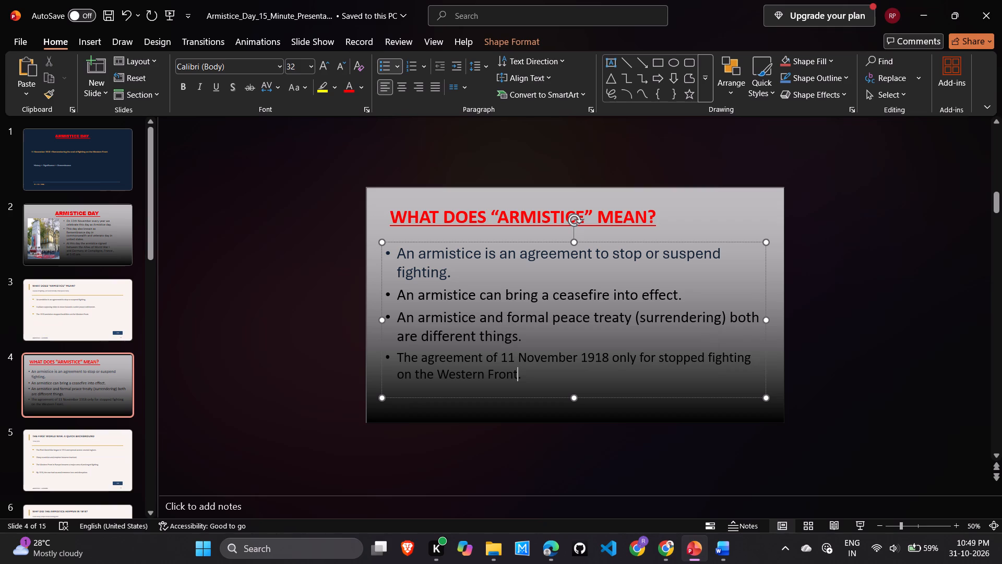
pyautogui.click(532, 379)
pyautogui.press('Left')
pyautogui.press('BackSpace')
pyautogui.press('BackSpace')
pyautogui.press('BackSpace')
pyautogui.press('BackSpace')
pyautogui.press('BackSpace')
pyautogui.press('BackSpace')
pyautogui.press('BackSpace')
pyautogui.press('BackSpace')
pyautogui.press('BackSpace')
pyautogui.press('BackSpace')
pyautogui.press('BackSpace')
pyautogui.press('BackSpace')
pyautogui.press('BackSpace')
pyautogui.press('BackSpace')
pyautogui.press('BackSpace')
pyautogui.press('BackSpace')
pyautogui.press('BackSpace')
pyautogui.press('BackSpace')
pyautogui.press('BackSpace')
pyautogui.press('BackSpace')
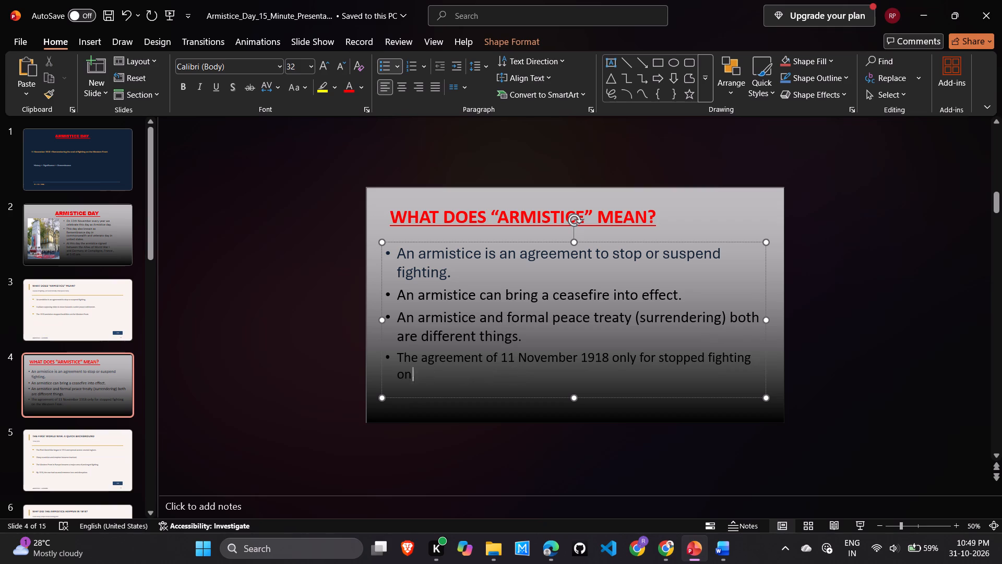
pyautogui.press('BackSpace')
pyautogui.press('BackSpace')
pyautogui.press('BackSpace')
pyautogui.press('BackSpace')
pyautogui.press('BackSpace')
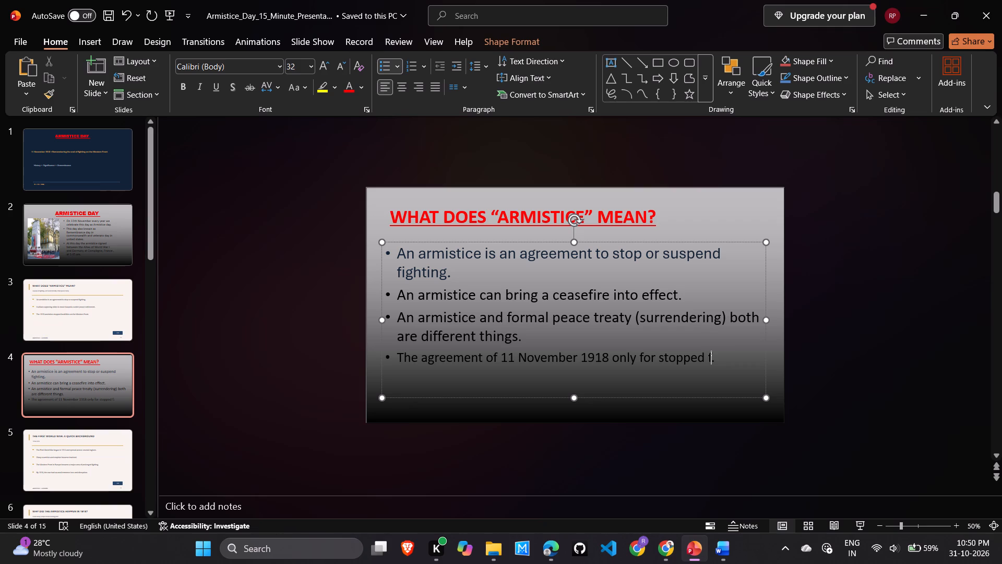
pyautogui.press('BackSpace')
pyautogui.write('wor')
pyautogui.write('ld arw')
pyautogui.press('BackSpace')
pyautogui.press('BackSpace')
pyautogui.press('BackSpace')
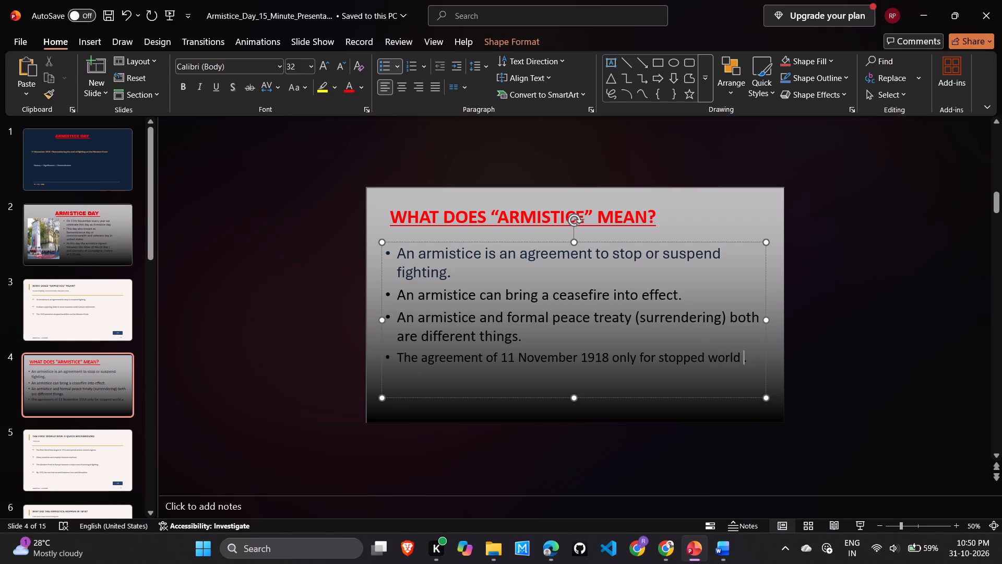
pyautogui.write('war')
pyautogui.press('space')
pyautogui.press('i')
pyautogui.press('BackSpace')
pyautogui.hotkey('shift', 'i')
pyautogui.press('space')
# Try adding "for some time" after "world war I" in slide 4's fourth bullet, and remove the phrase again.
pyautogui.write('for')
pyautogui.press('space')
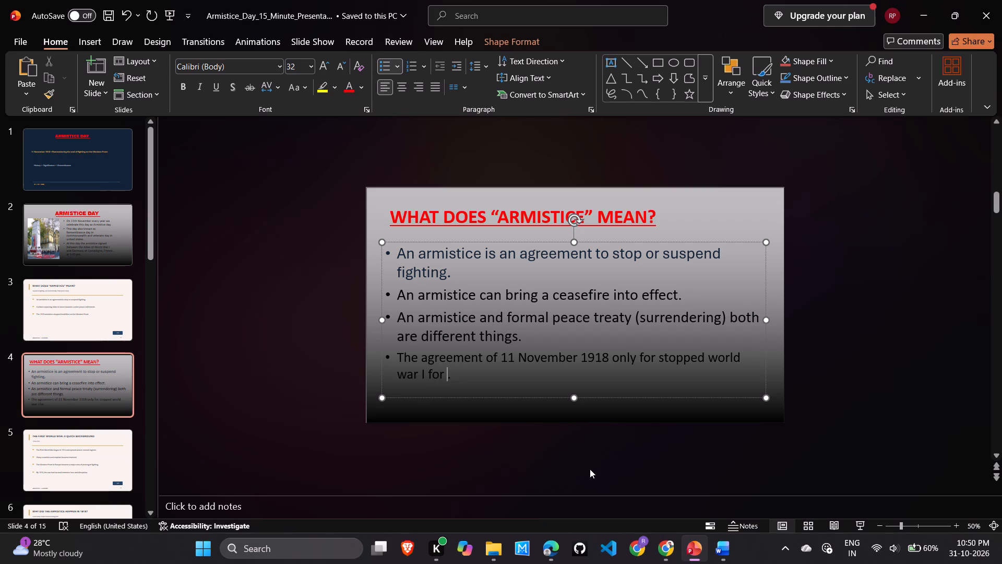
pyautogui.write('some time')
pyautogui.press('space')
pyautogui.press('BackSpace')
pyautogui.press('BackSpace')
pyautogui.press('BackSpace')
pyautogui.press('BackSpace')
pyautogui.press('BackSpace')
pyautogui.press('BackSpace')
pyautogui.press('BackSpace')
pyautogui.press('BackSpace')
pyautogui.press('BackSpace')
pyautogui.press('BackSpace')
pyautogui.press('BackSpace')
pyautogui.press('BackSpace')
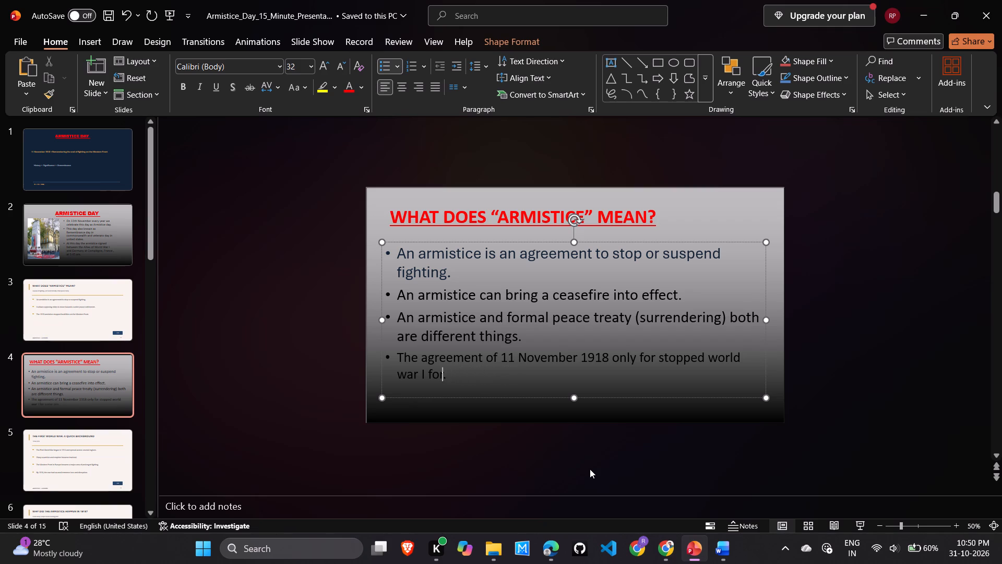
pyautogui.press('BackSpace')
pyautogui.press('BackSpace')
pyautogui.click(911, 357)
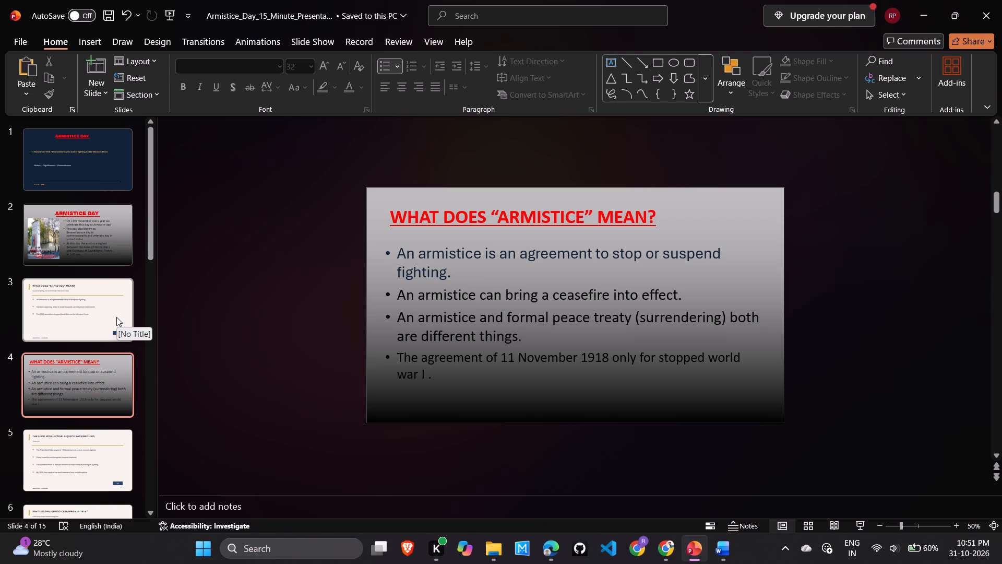
# Copy slide 3's second bullet, "It allows opposing sides to move towards a wider peace settlement.", and return to slide 4.
pyautogui.click(86, 329)
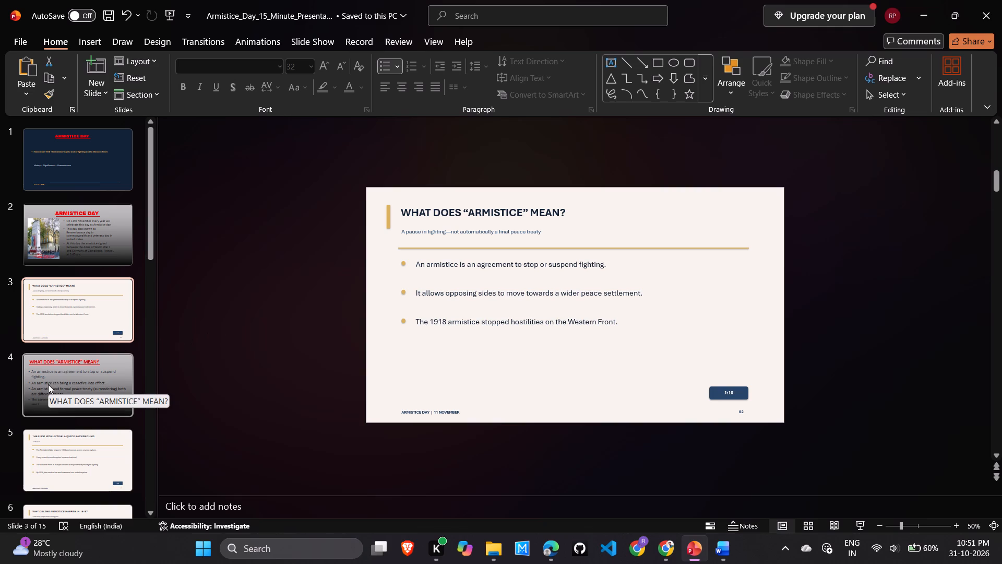
pyautogui.scroll(-1, 453, 277)
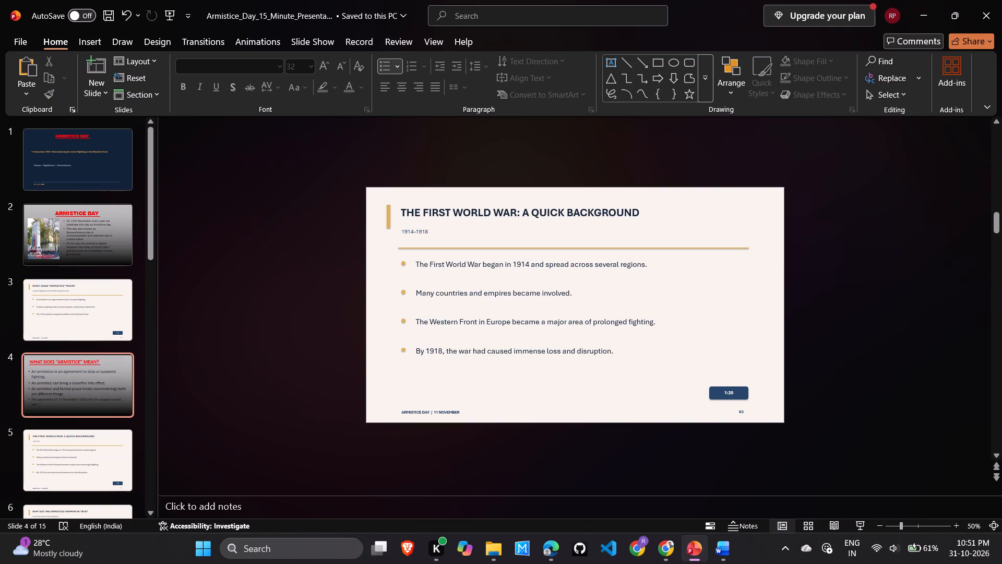
pyautogui.scroll(-1, 453, 277)
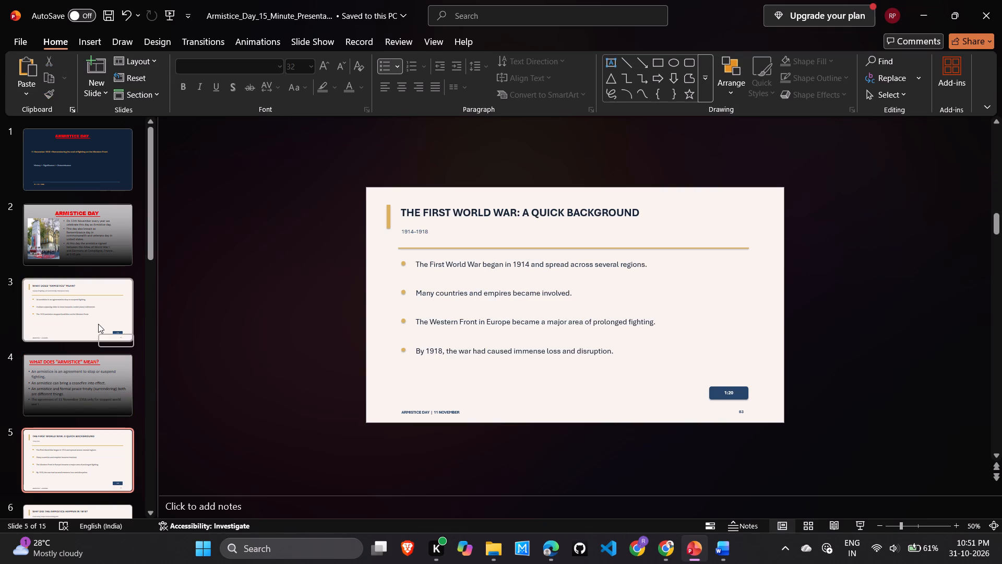
pyautogui.click(98, 324)
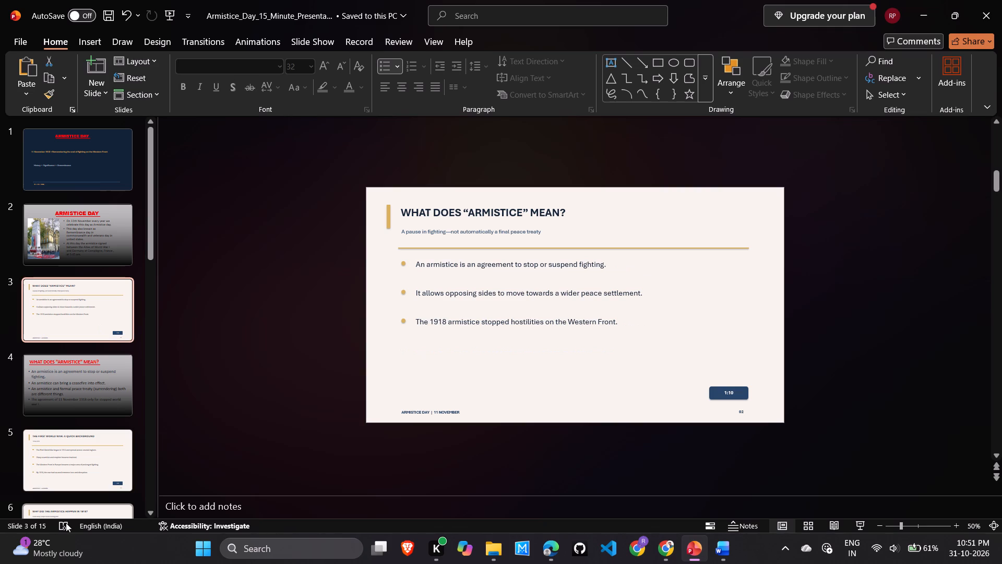
pyautogui.click(73, 472)
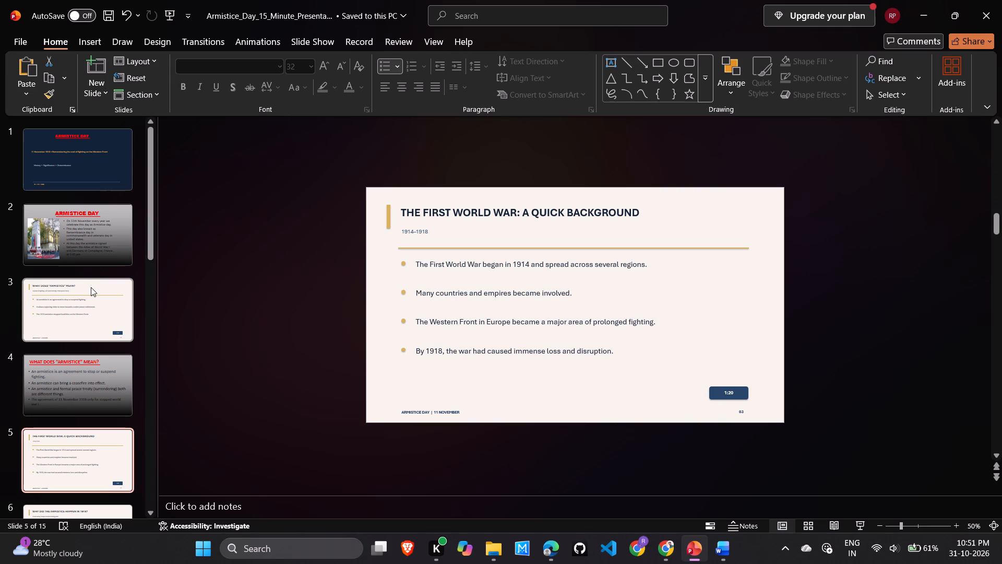
pyautogui.click(91, 287)
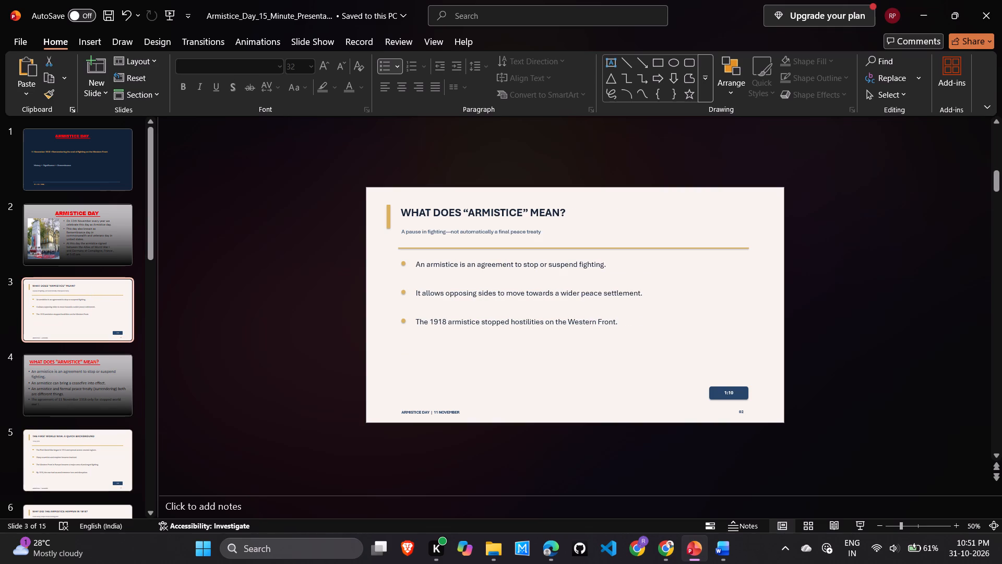
pyautogui.click(638, 291)
pyautogui.click(649, 292)
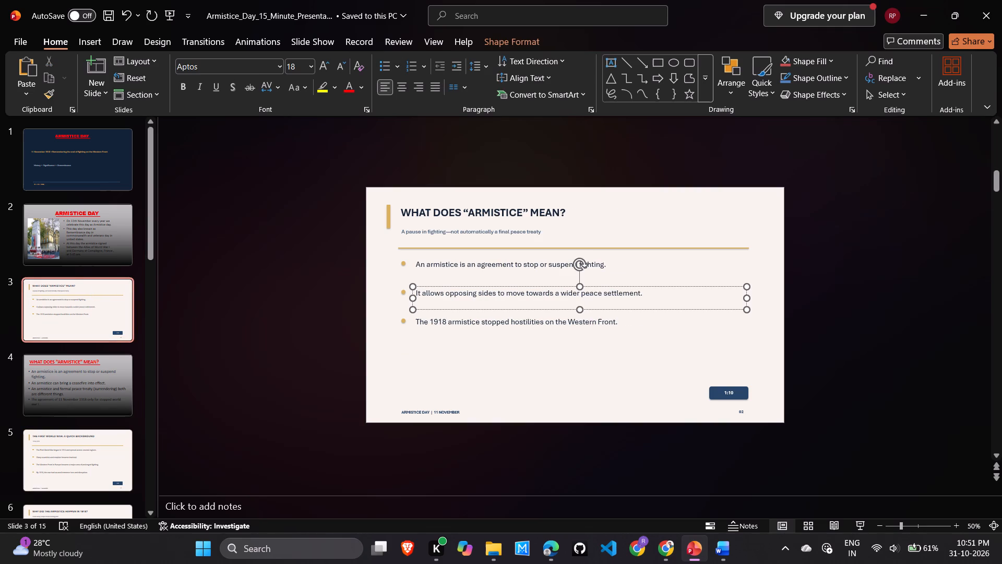
pyautogui.click(645, 292)
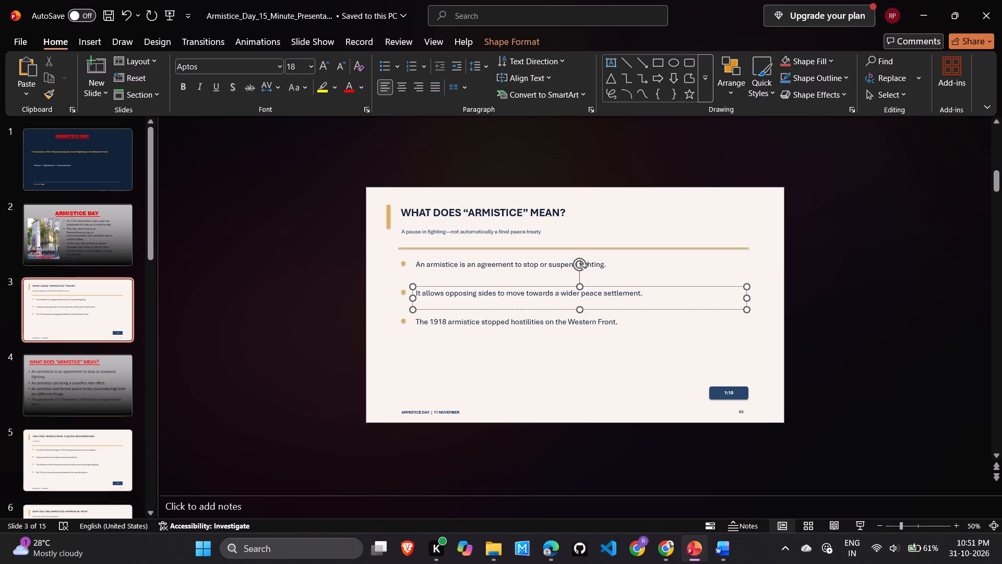
pyautogui.click(642, 292)
pyautogui.moveTo(642, 292); pyautogui.dragTo(472, 276)
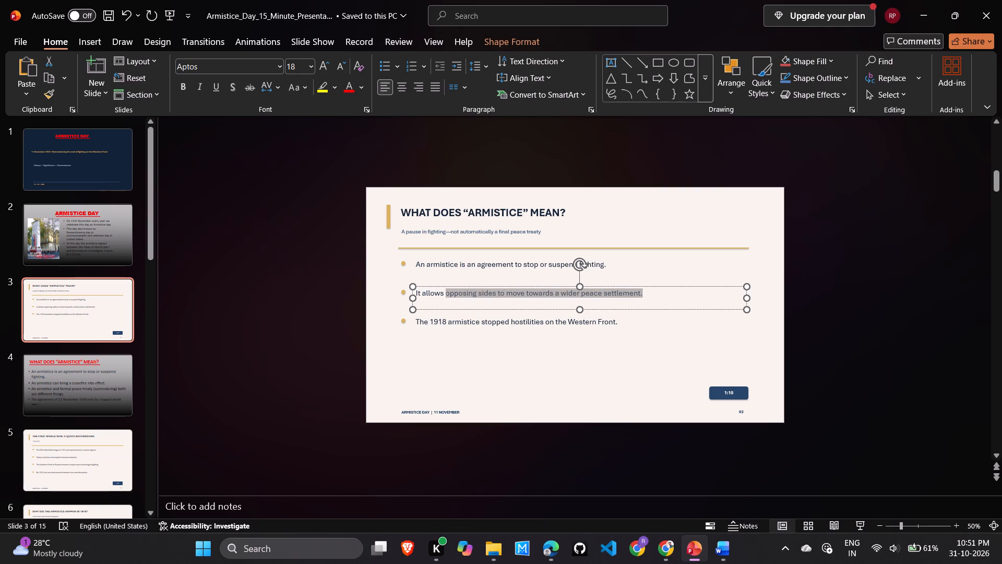
pyautogui.moveTo(472, 276); pyautogui.dragTo(419, 283)
pyautogui.moveTo(419, 283); pyautogui.dragTo(419, 283)
pyautogui.hotkey('ctrl', 'c')
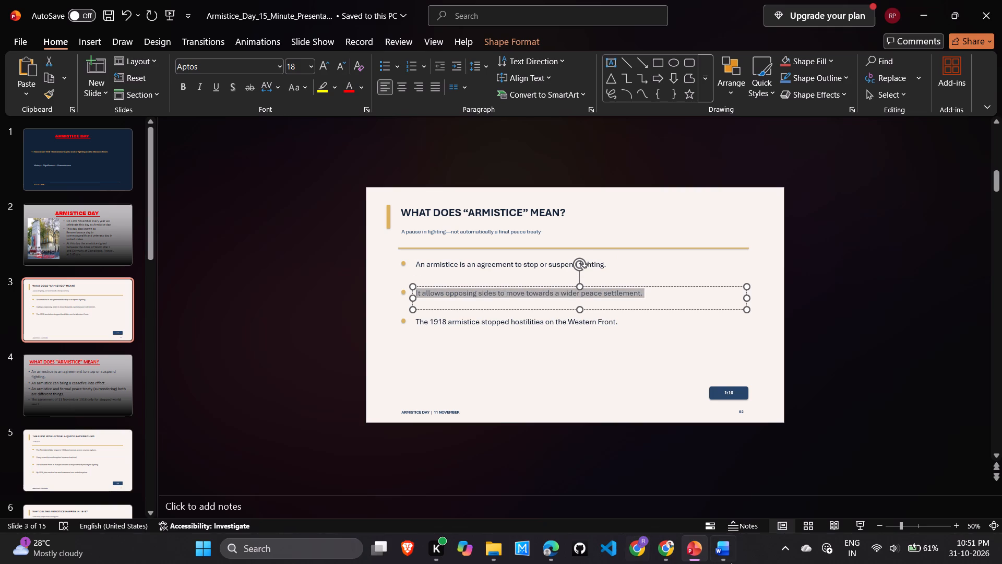
pyautogui.click(733, 560)
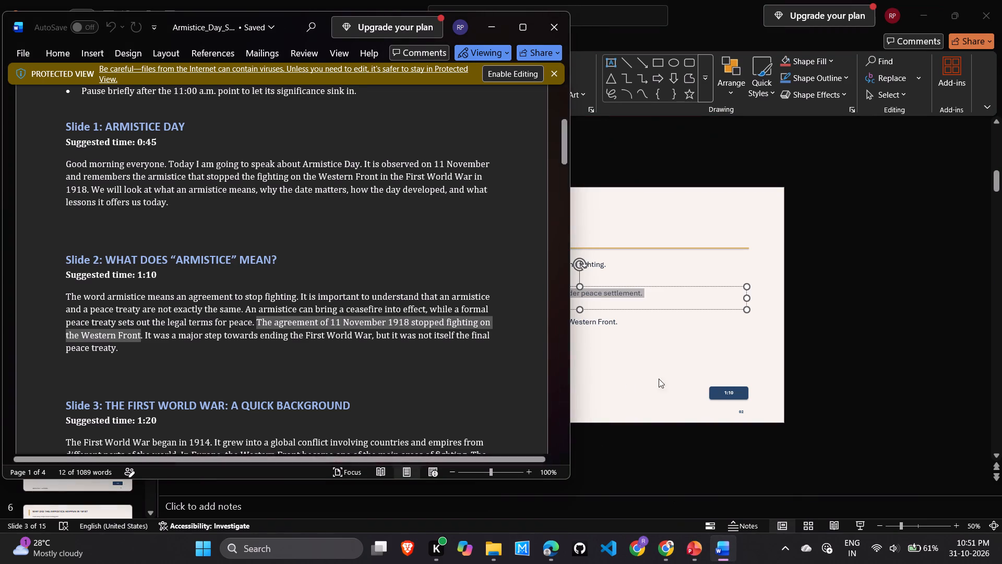
pyautogui.click(847, 387)
pyautogui.click(74, 228)
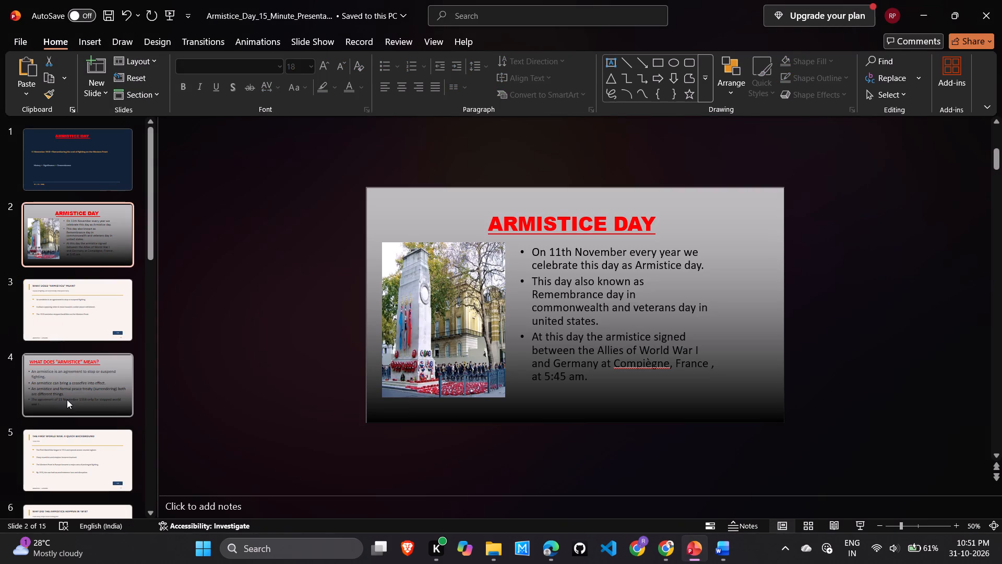
pyautogui.click(67, 399)
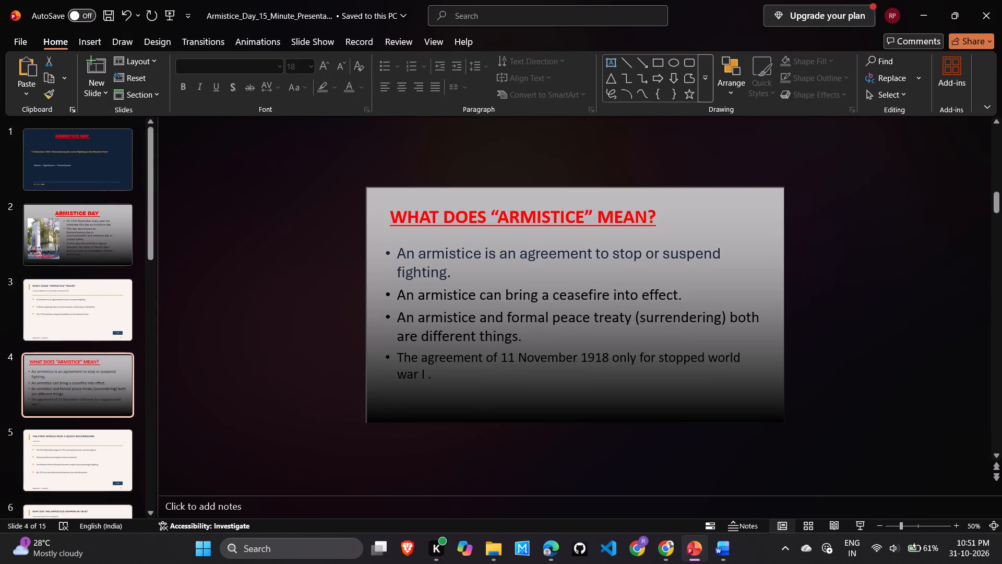